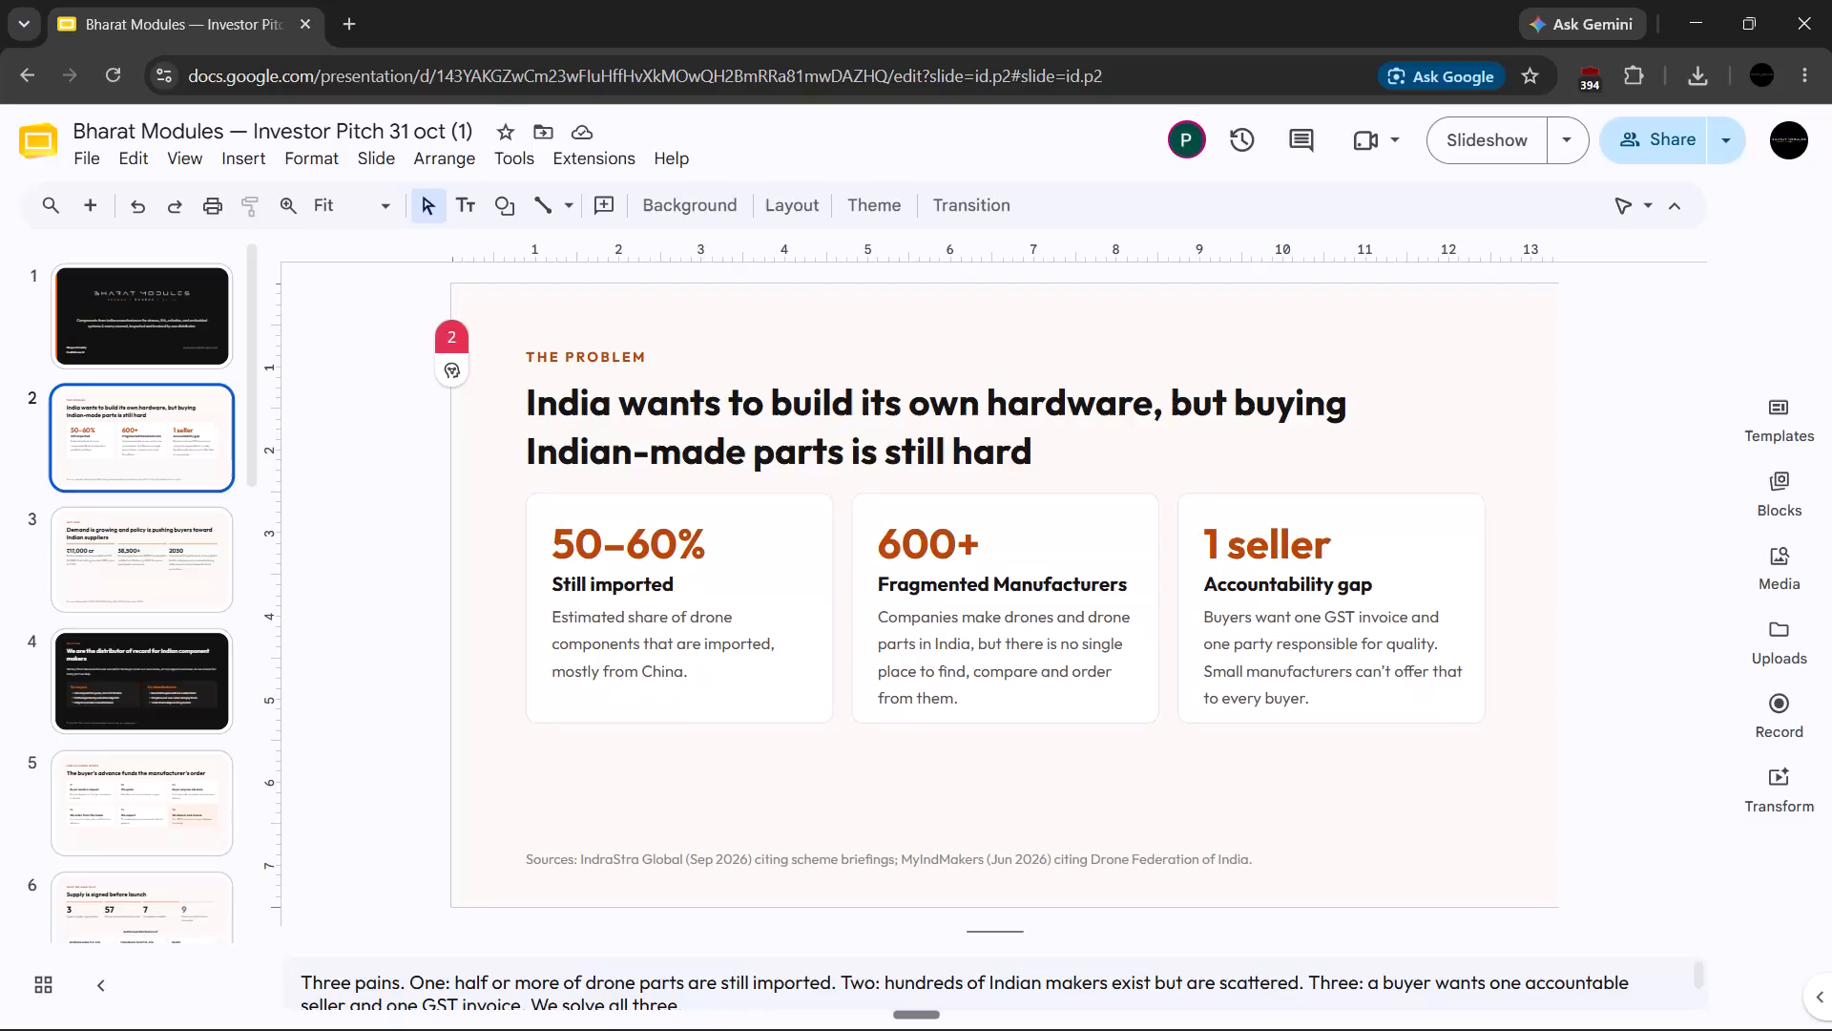
Look through the investor pitch slides, including the funding ask on slide 15, the team slide and the go-to-market slide.
key(Right)
key(Right)
key(Right)
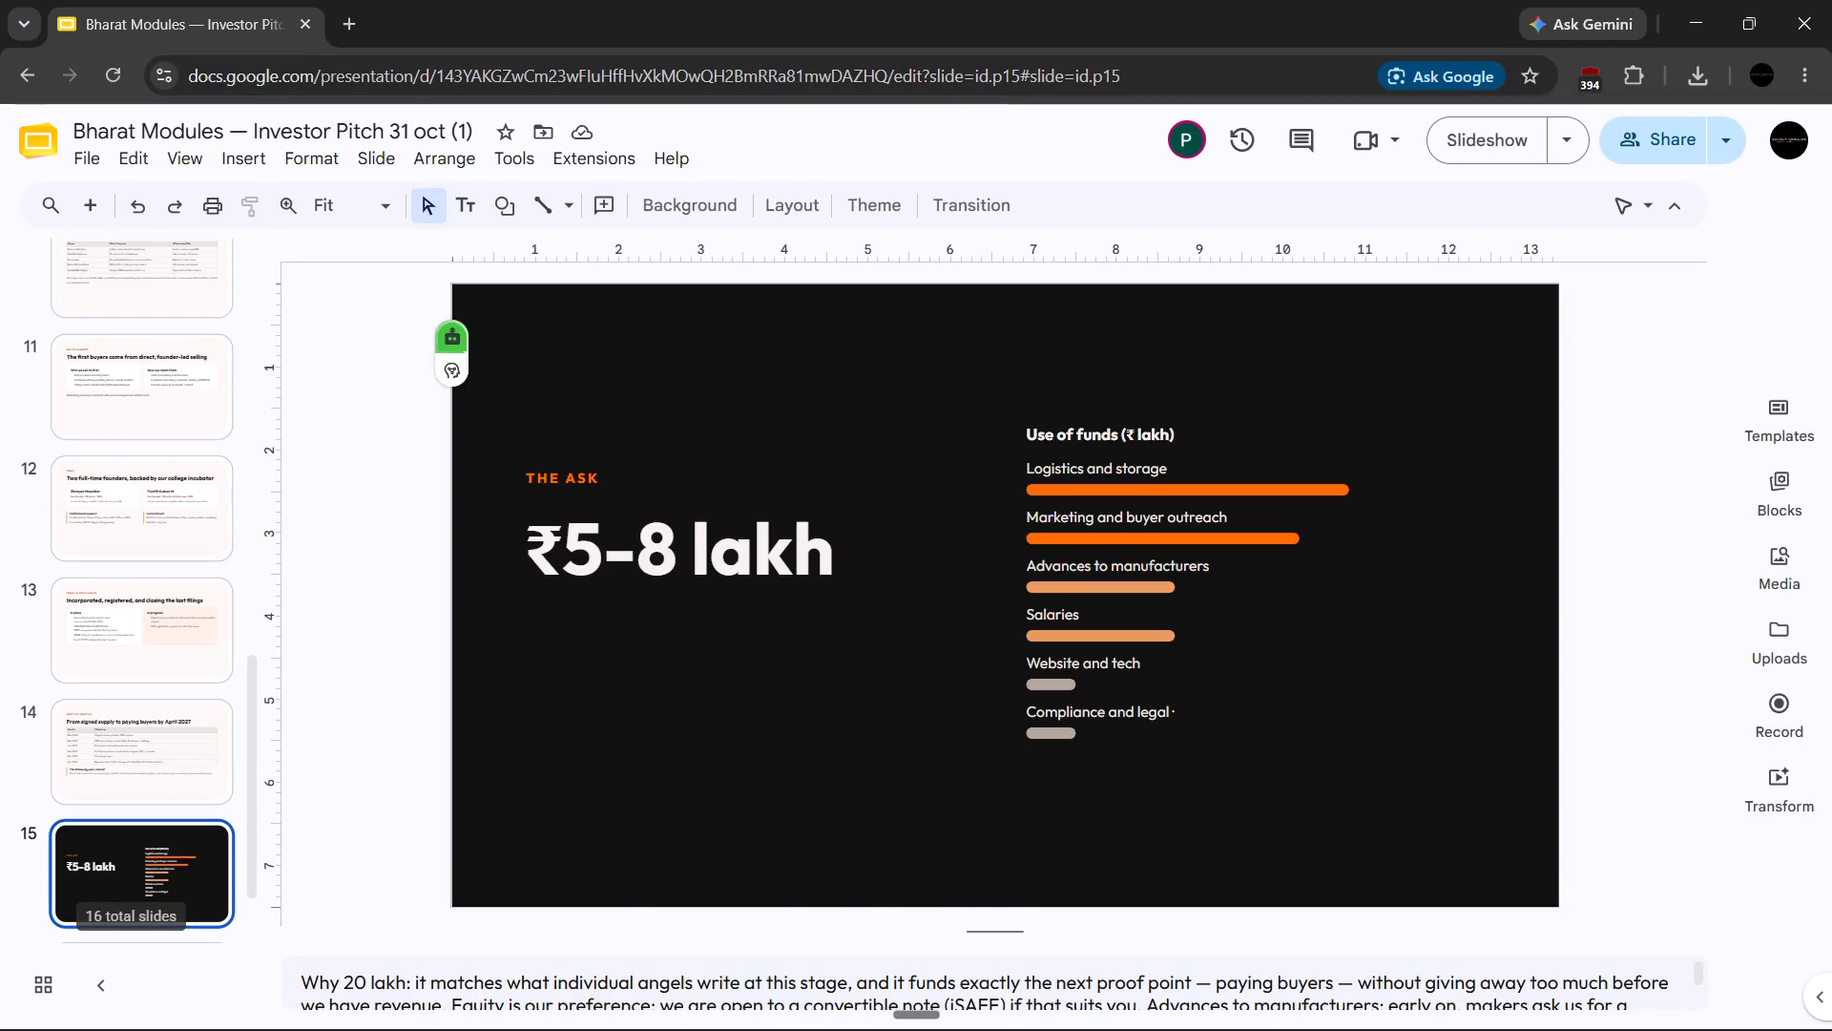
key(Left)
key(Left)
key(Left)
key(Left)
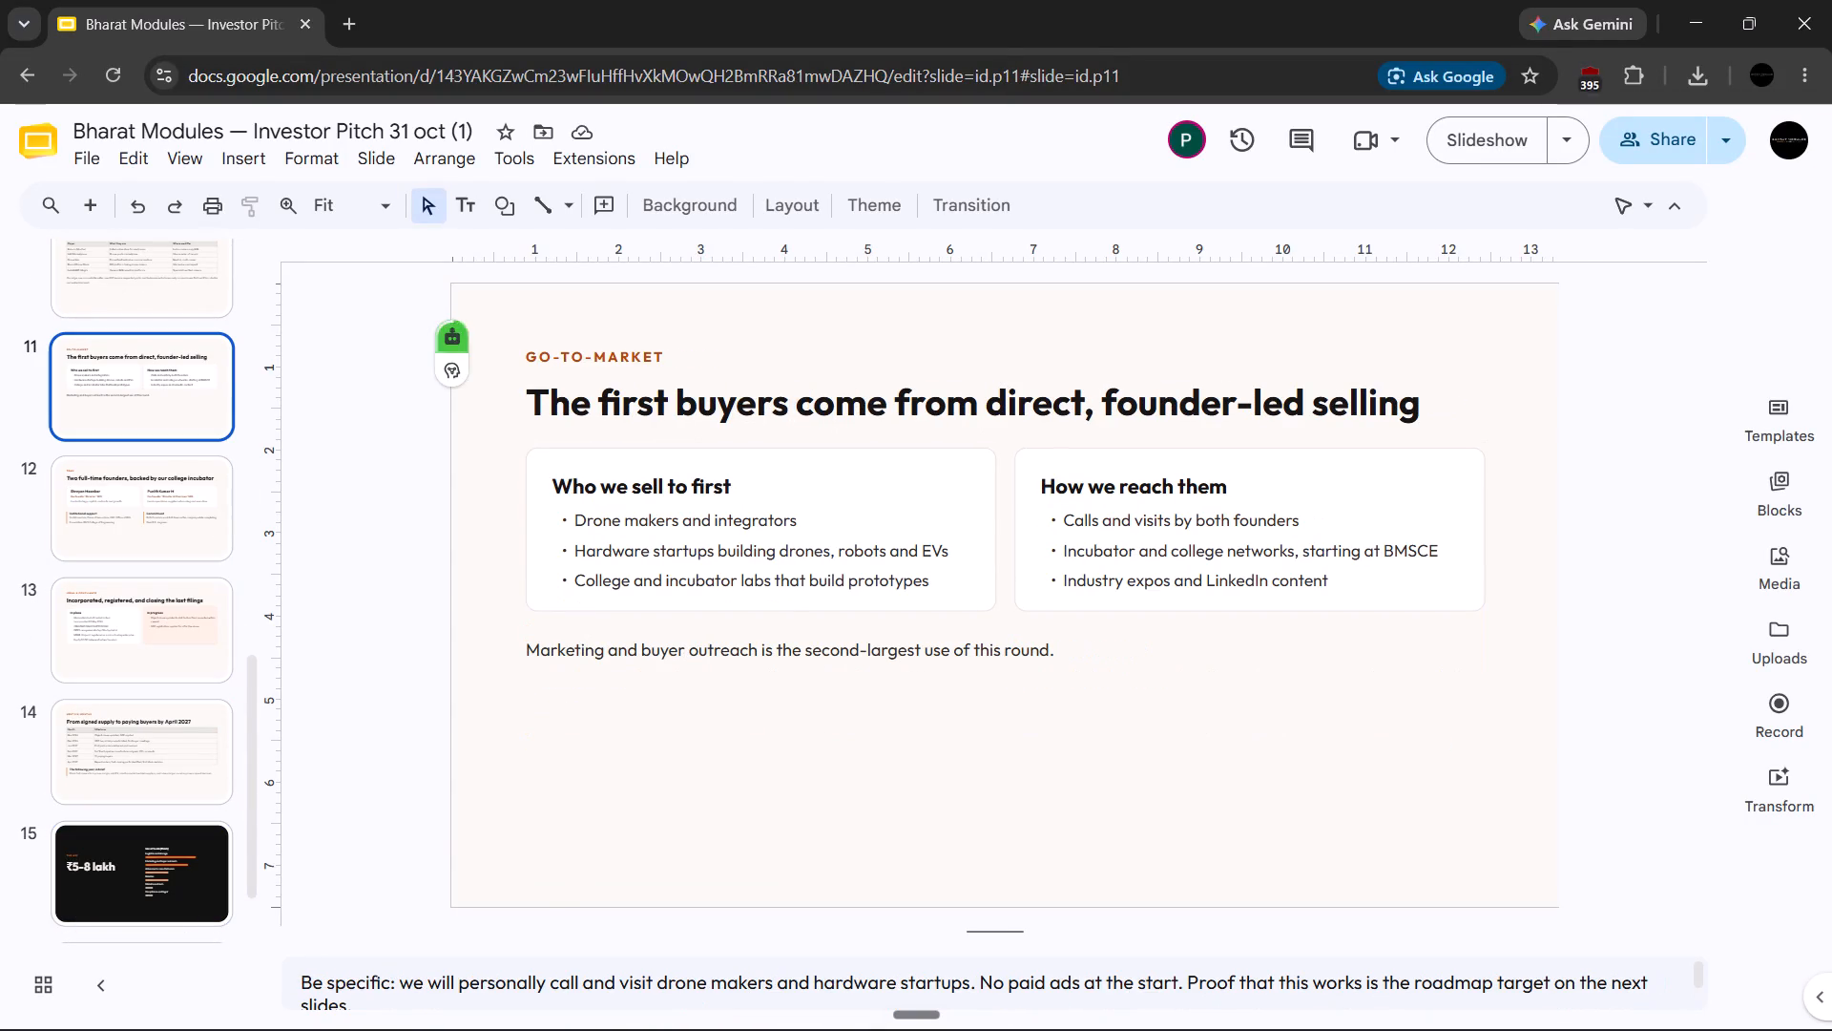
key(Left)
key(Right)
key(Right)
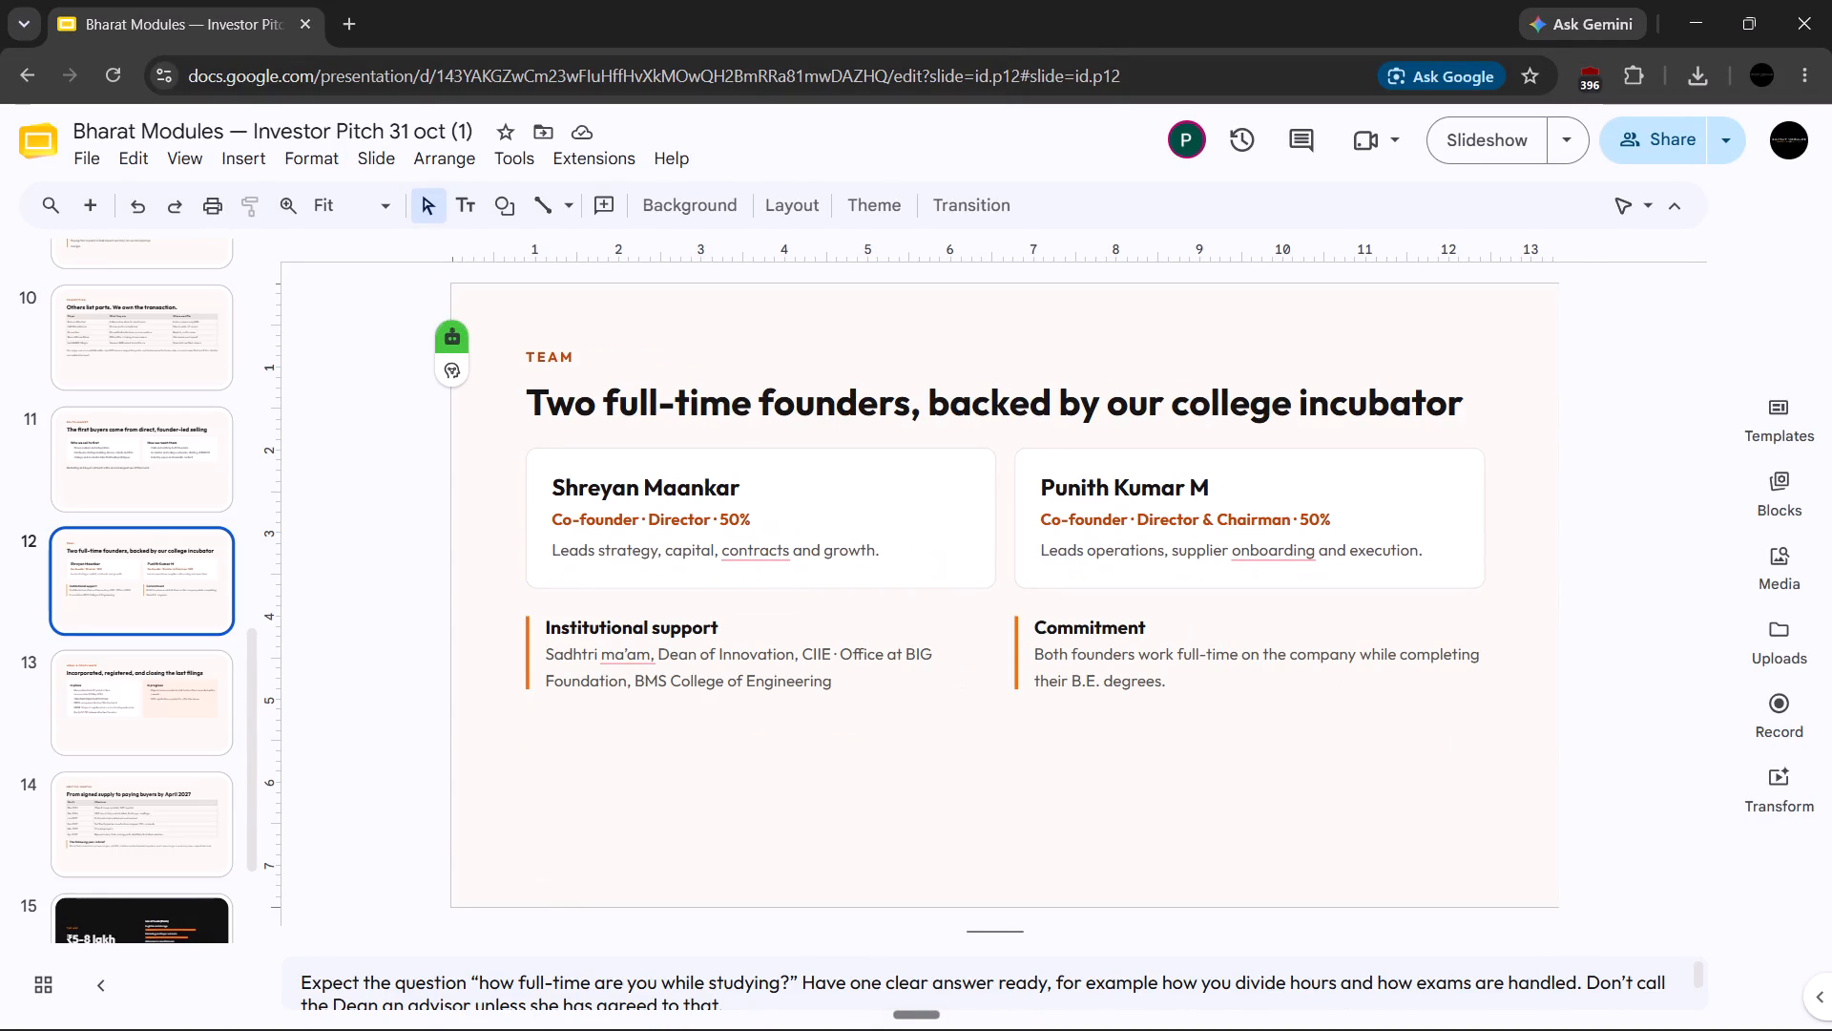
key(Left)
key(Left)
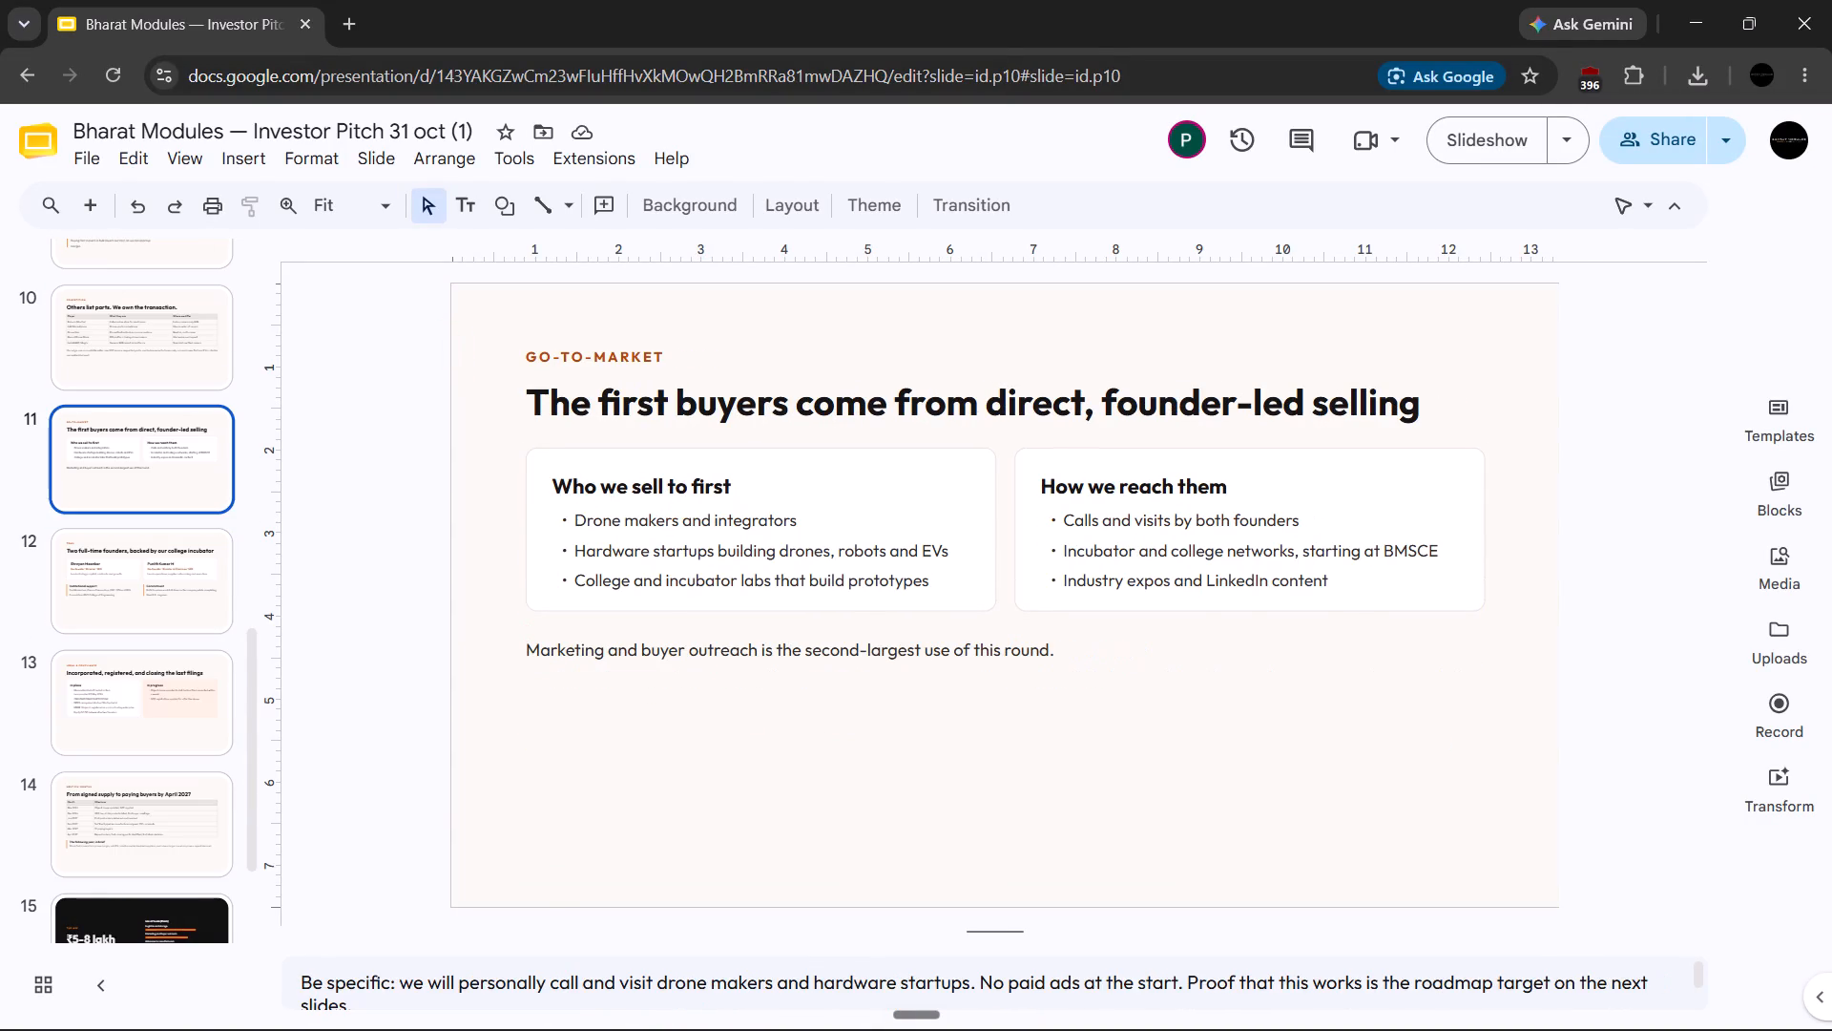
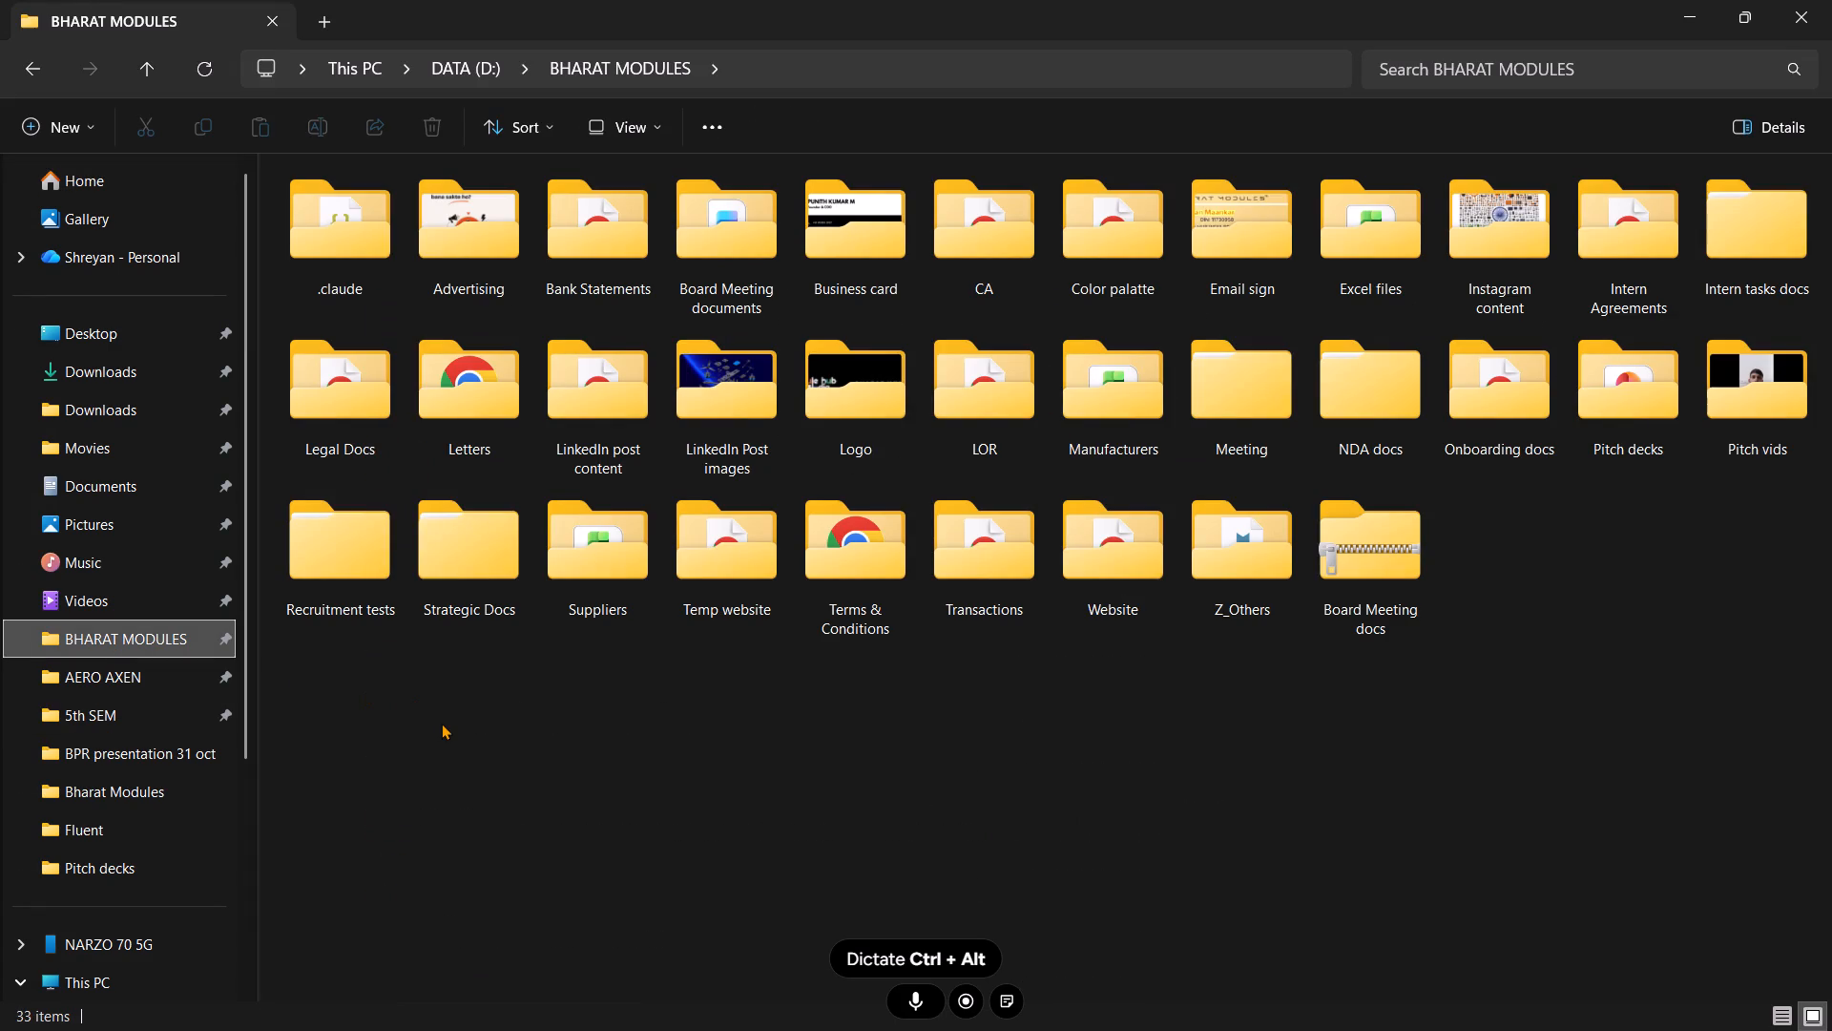
Open the MOU_CIIE, BMSCE X Bharat Modules PDF from the PDF folder inside Strategic Docs.
double_click(464, 596)
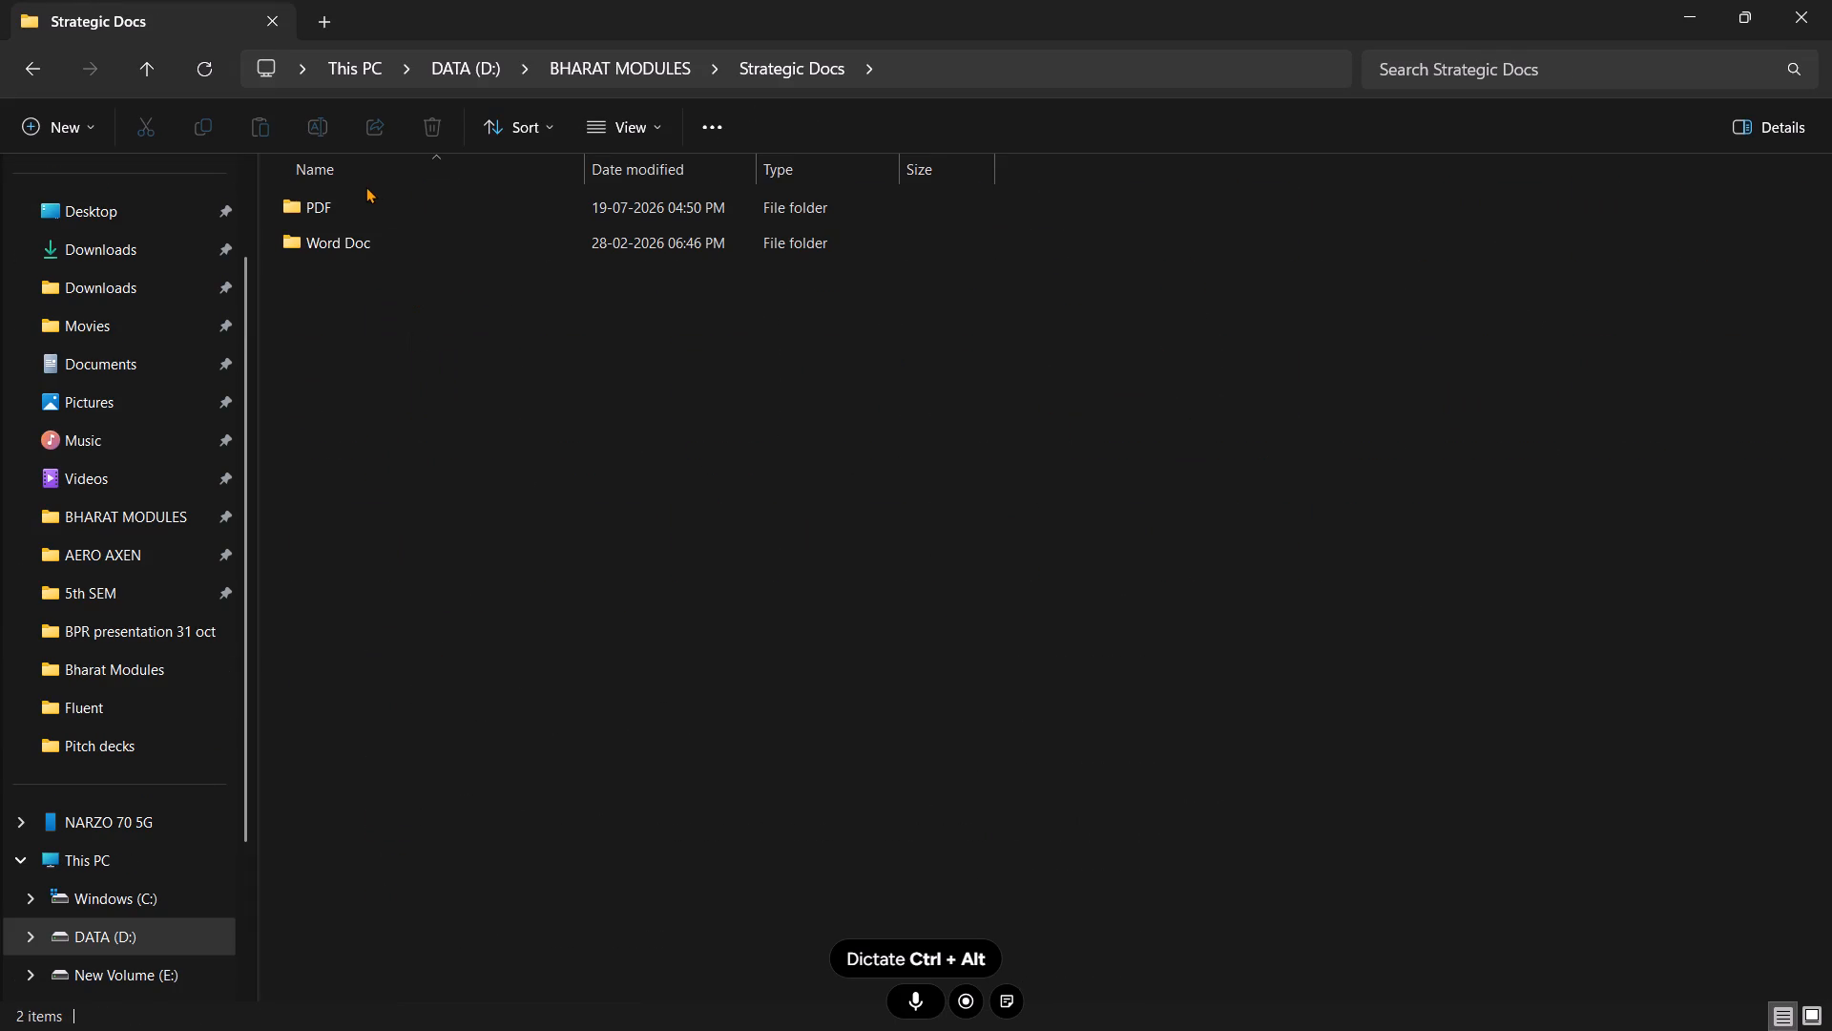
double_click(354, 200)
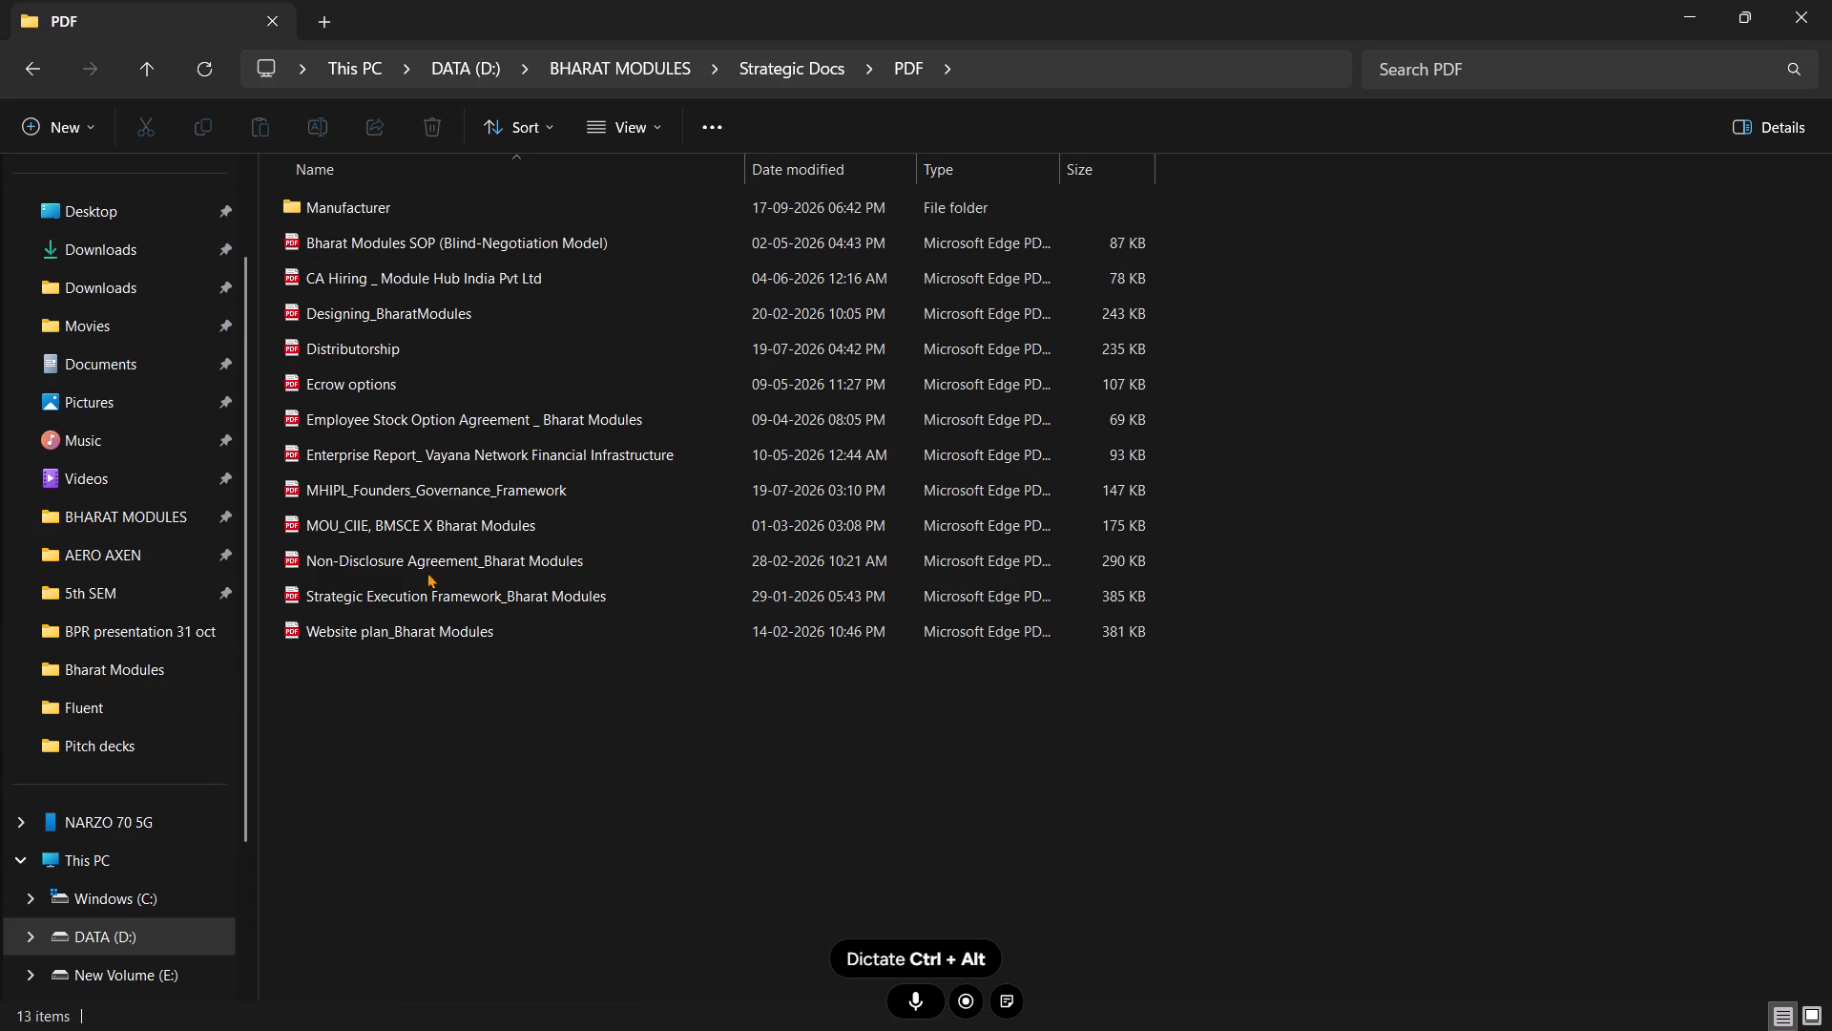
double_click(404, 521)
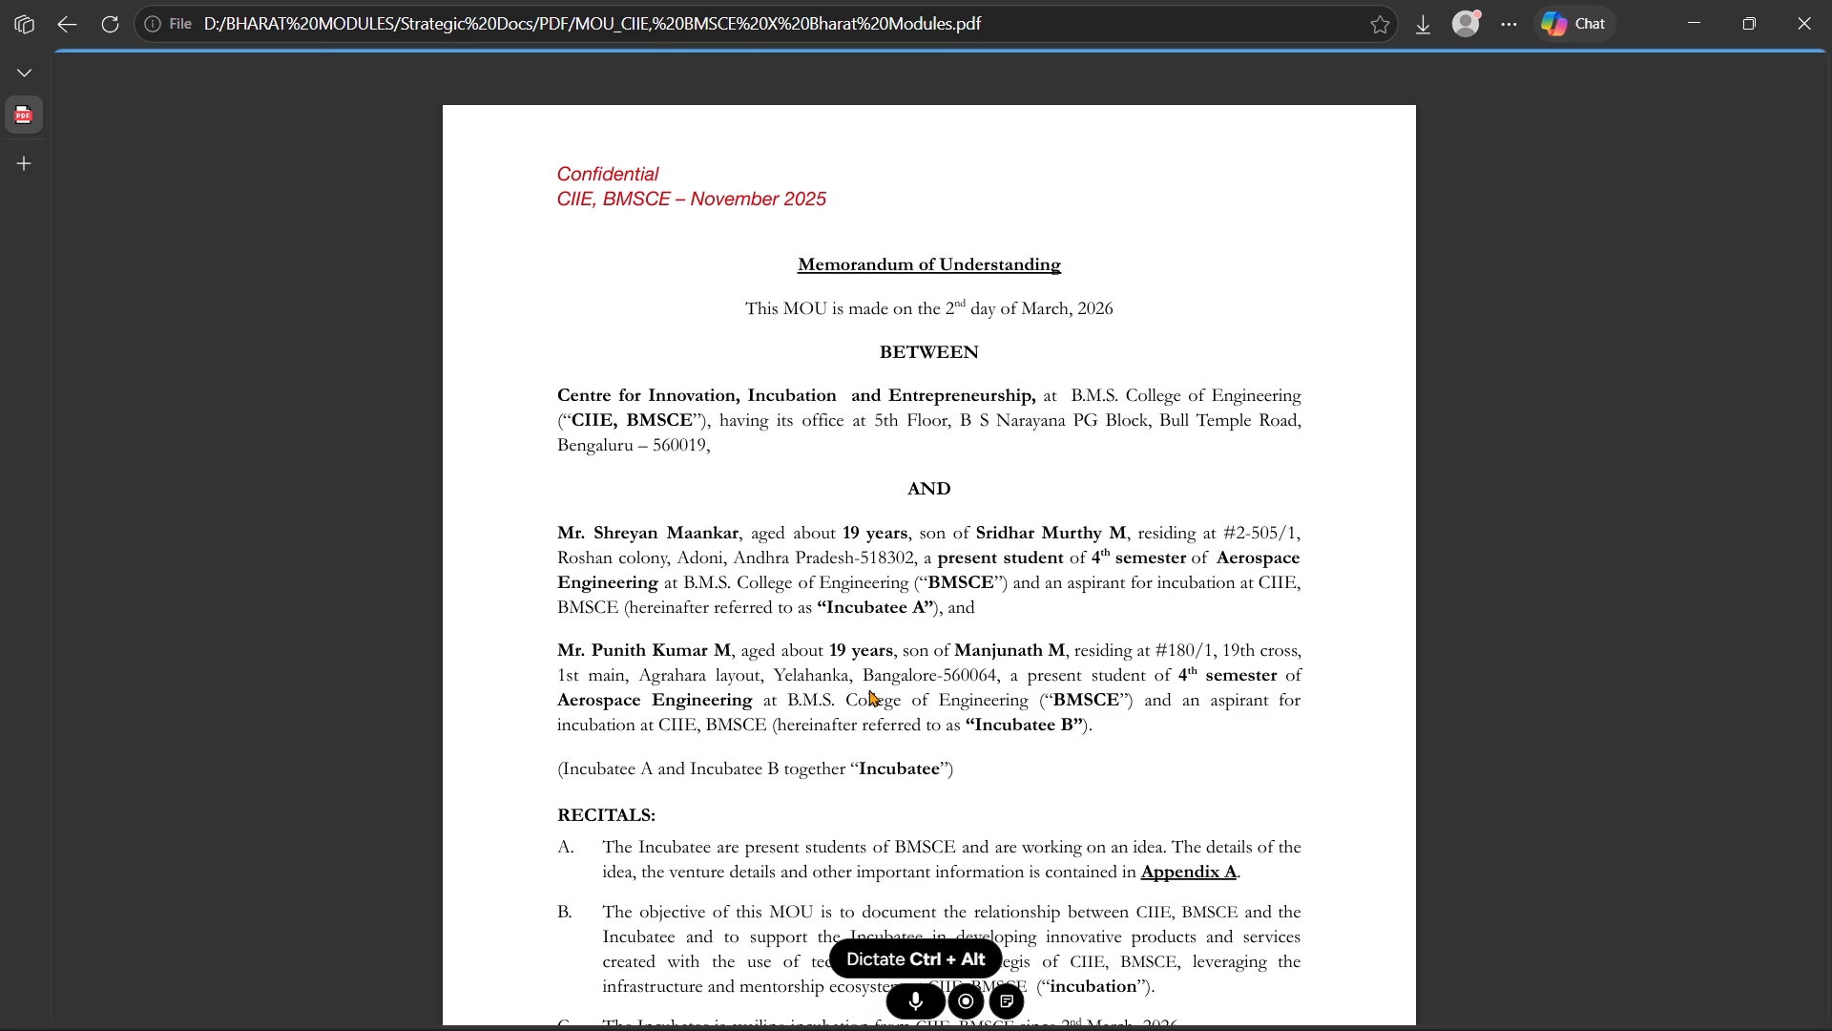
Read the MOU's parties, recitals, term and the CIIE, BMSCE obligations on pages 1 and 2.
scroll(1006, 751, down, 2)
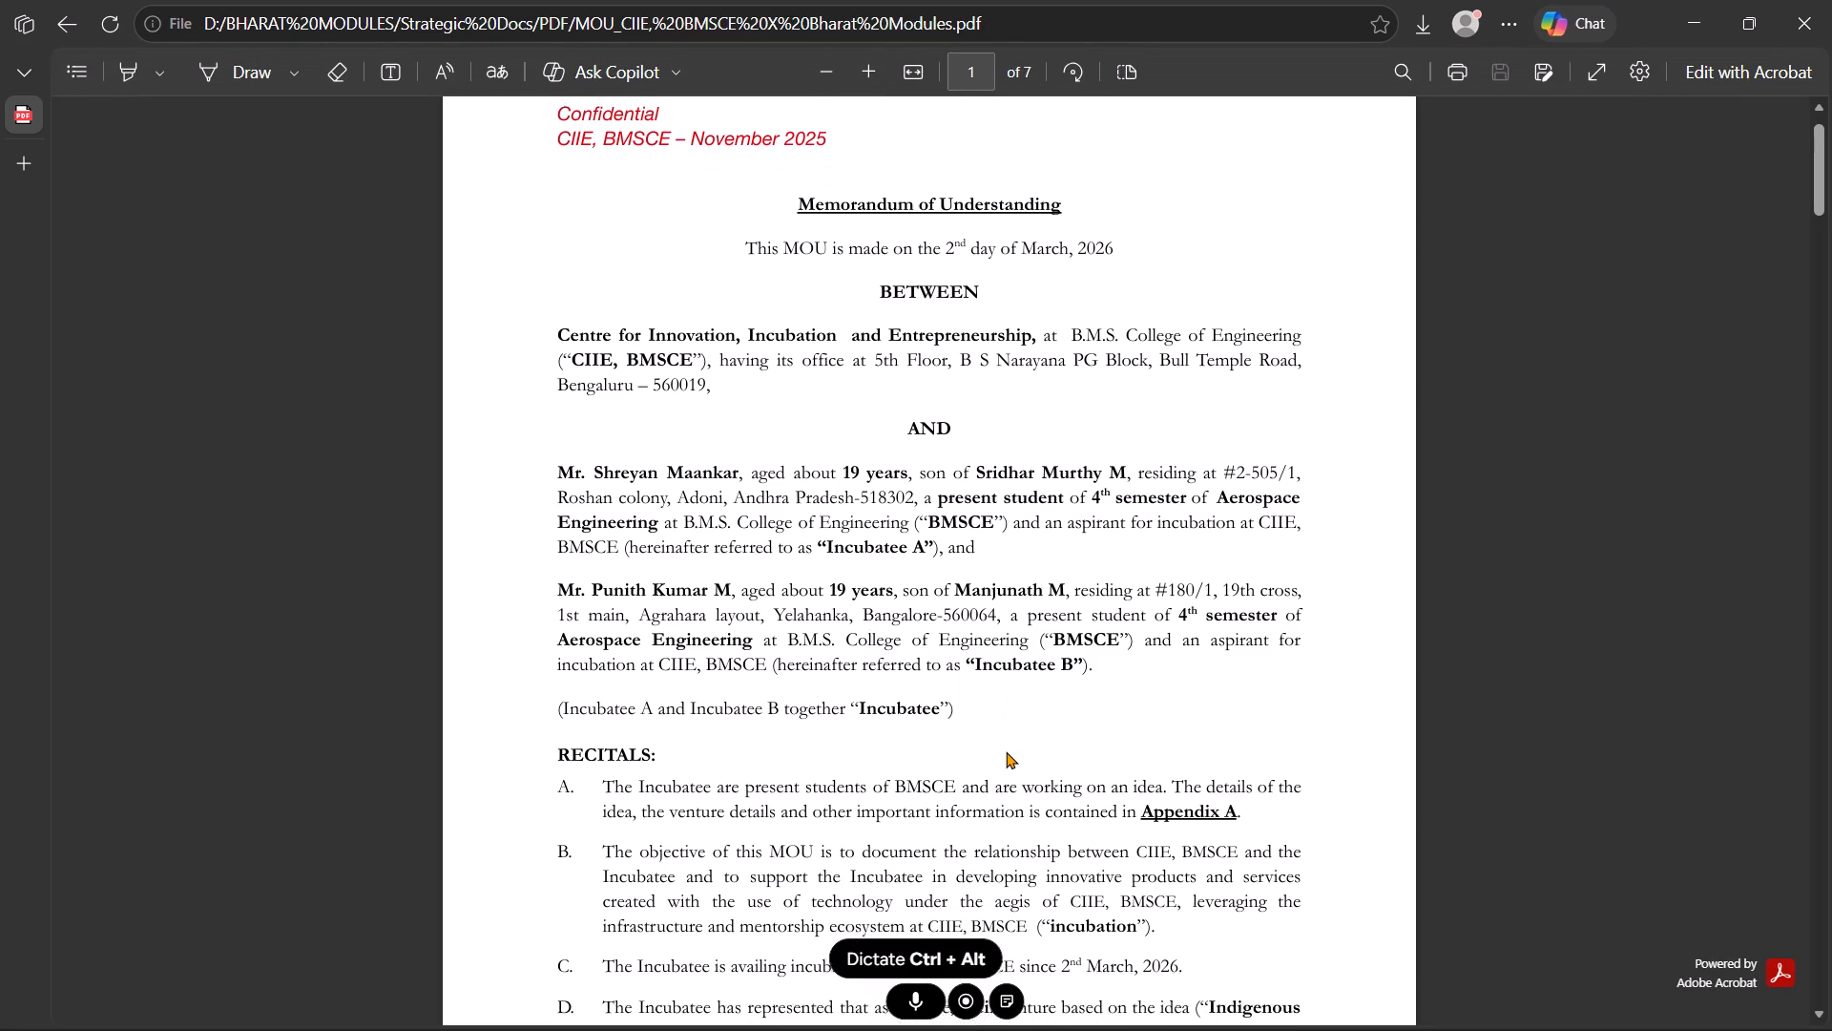
scroll(1006, 751, down, 2)
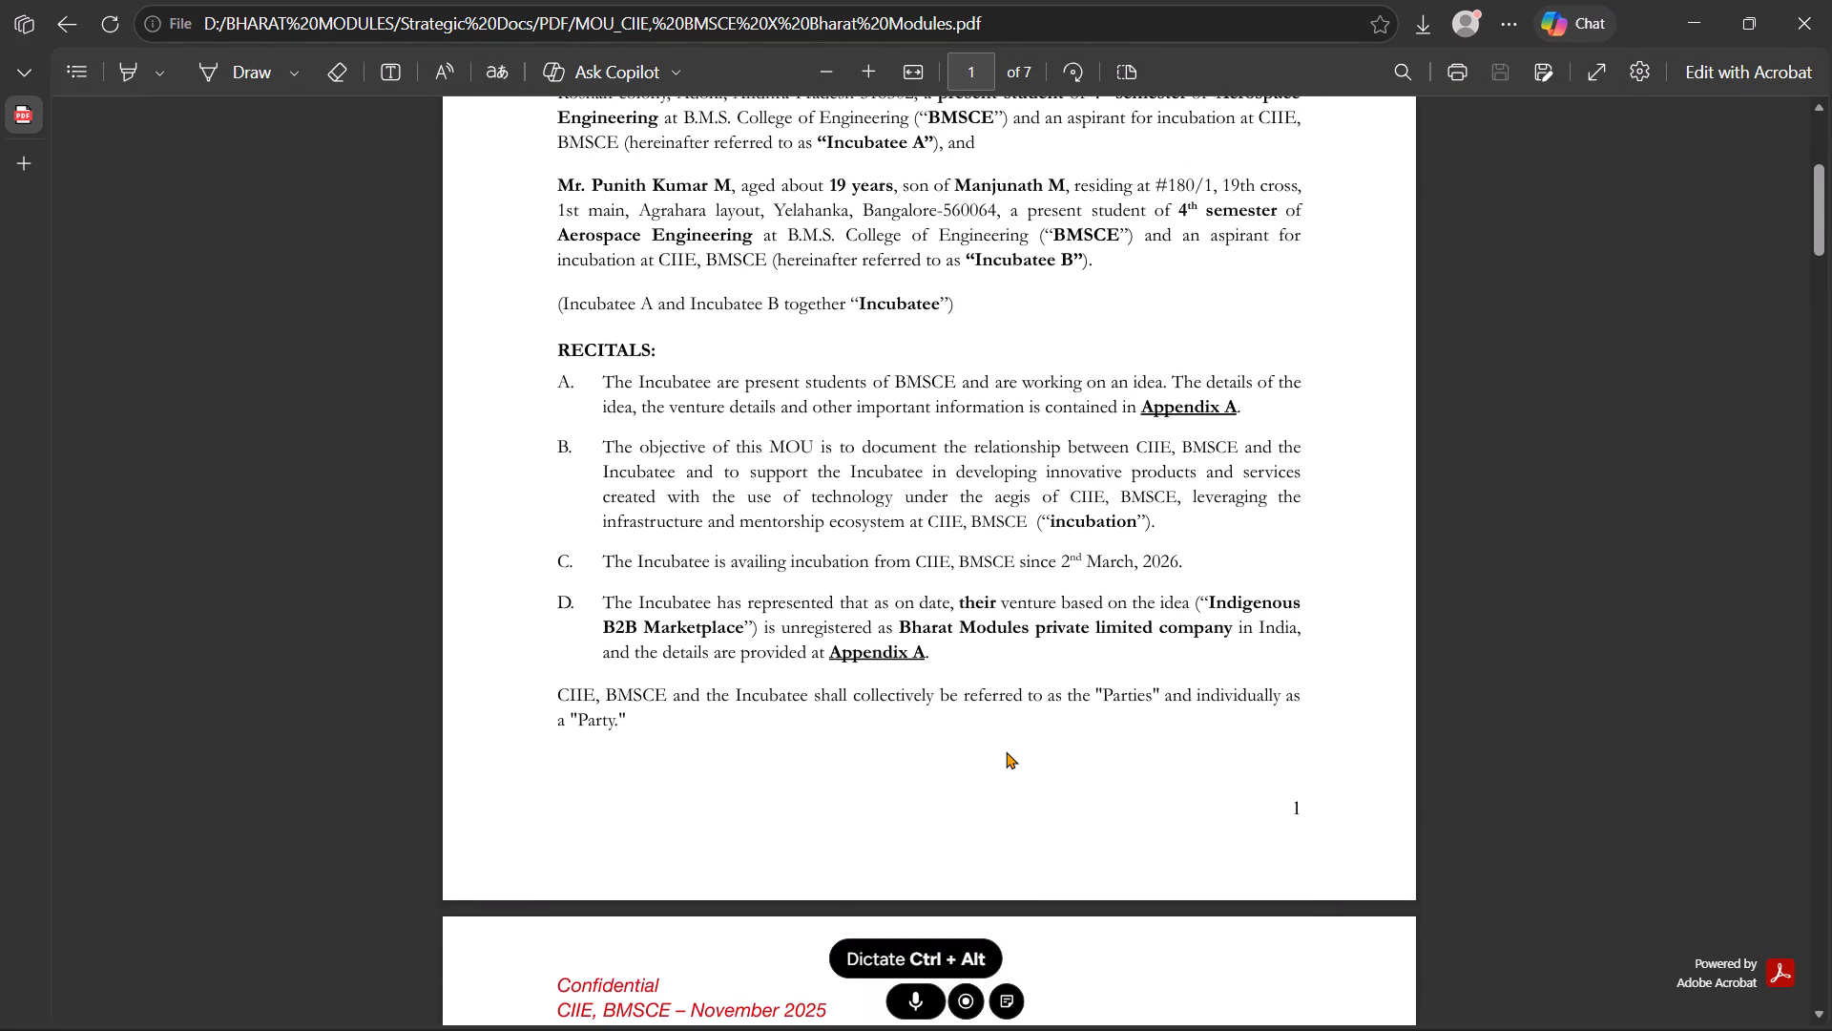
scroll(1006, 751, down, 4)
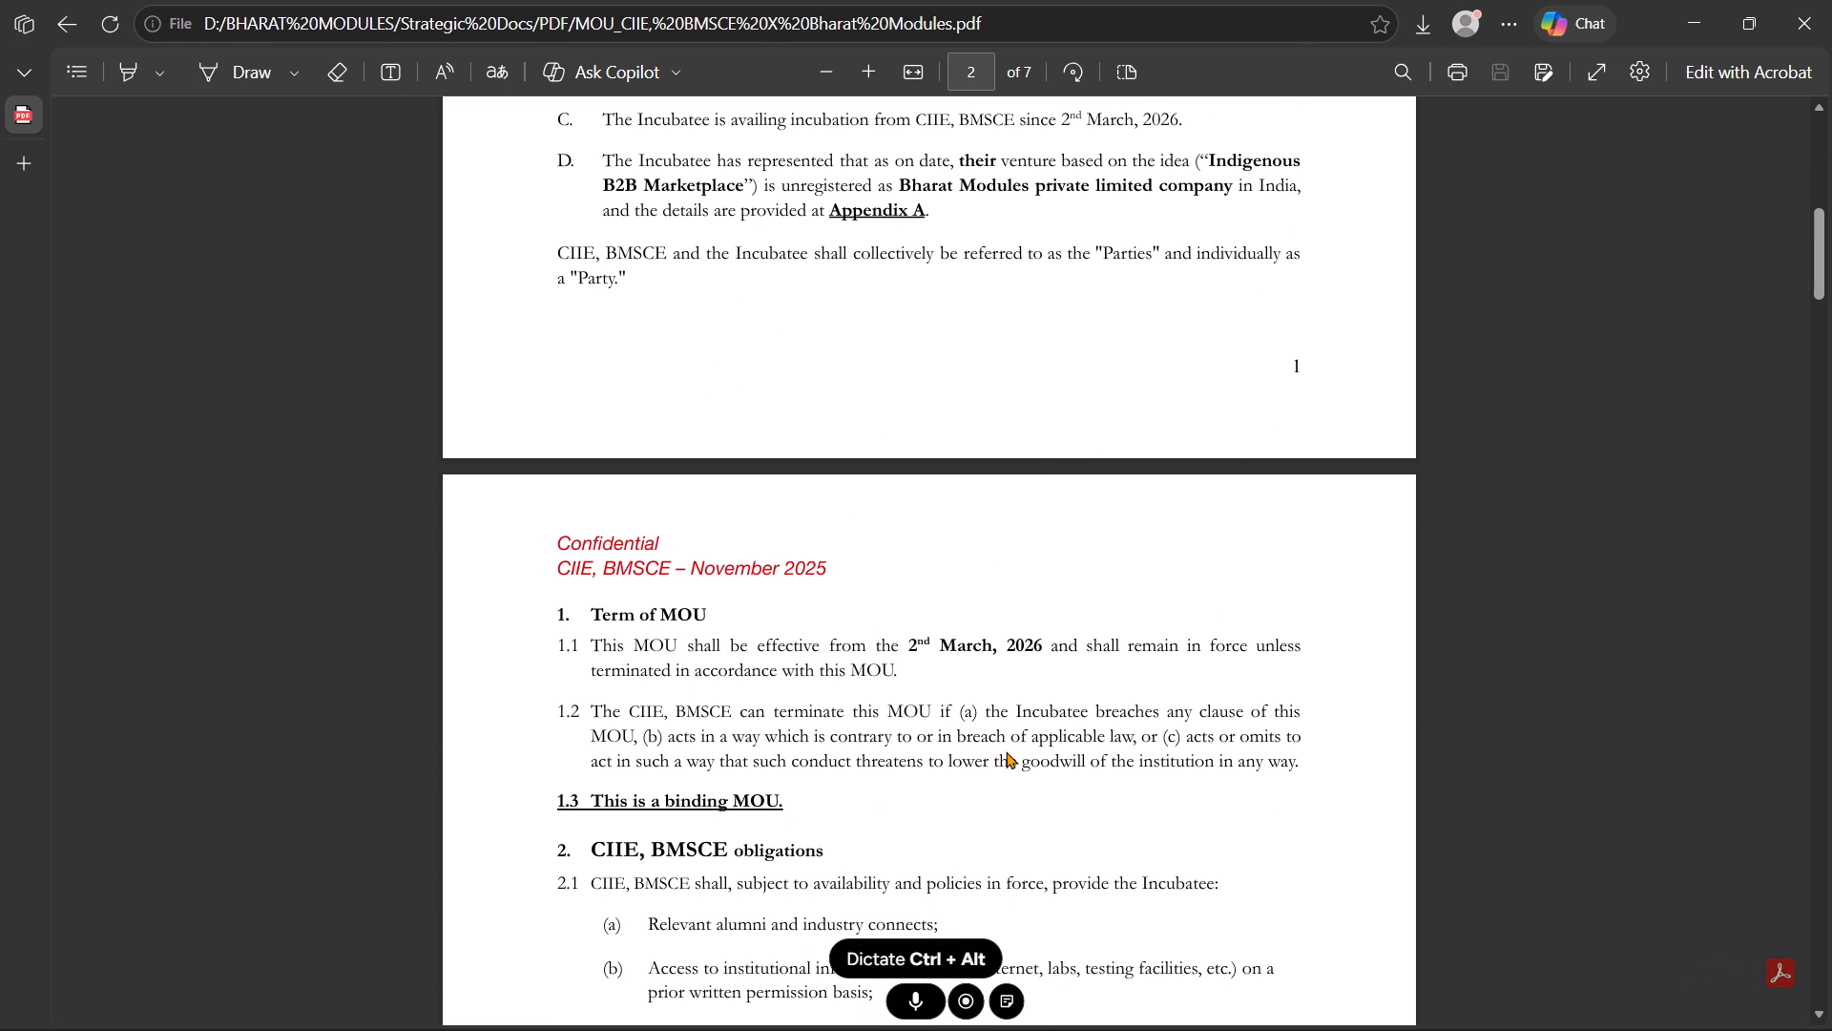
scroll(1006, 751, down, 2)
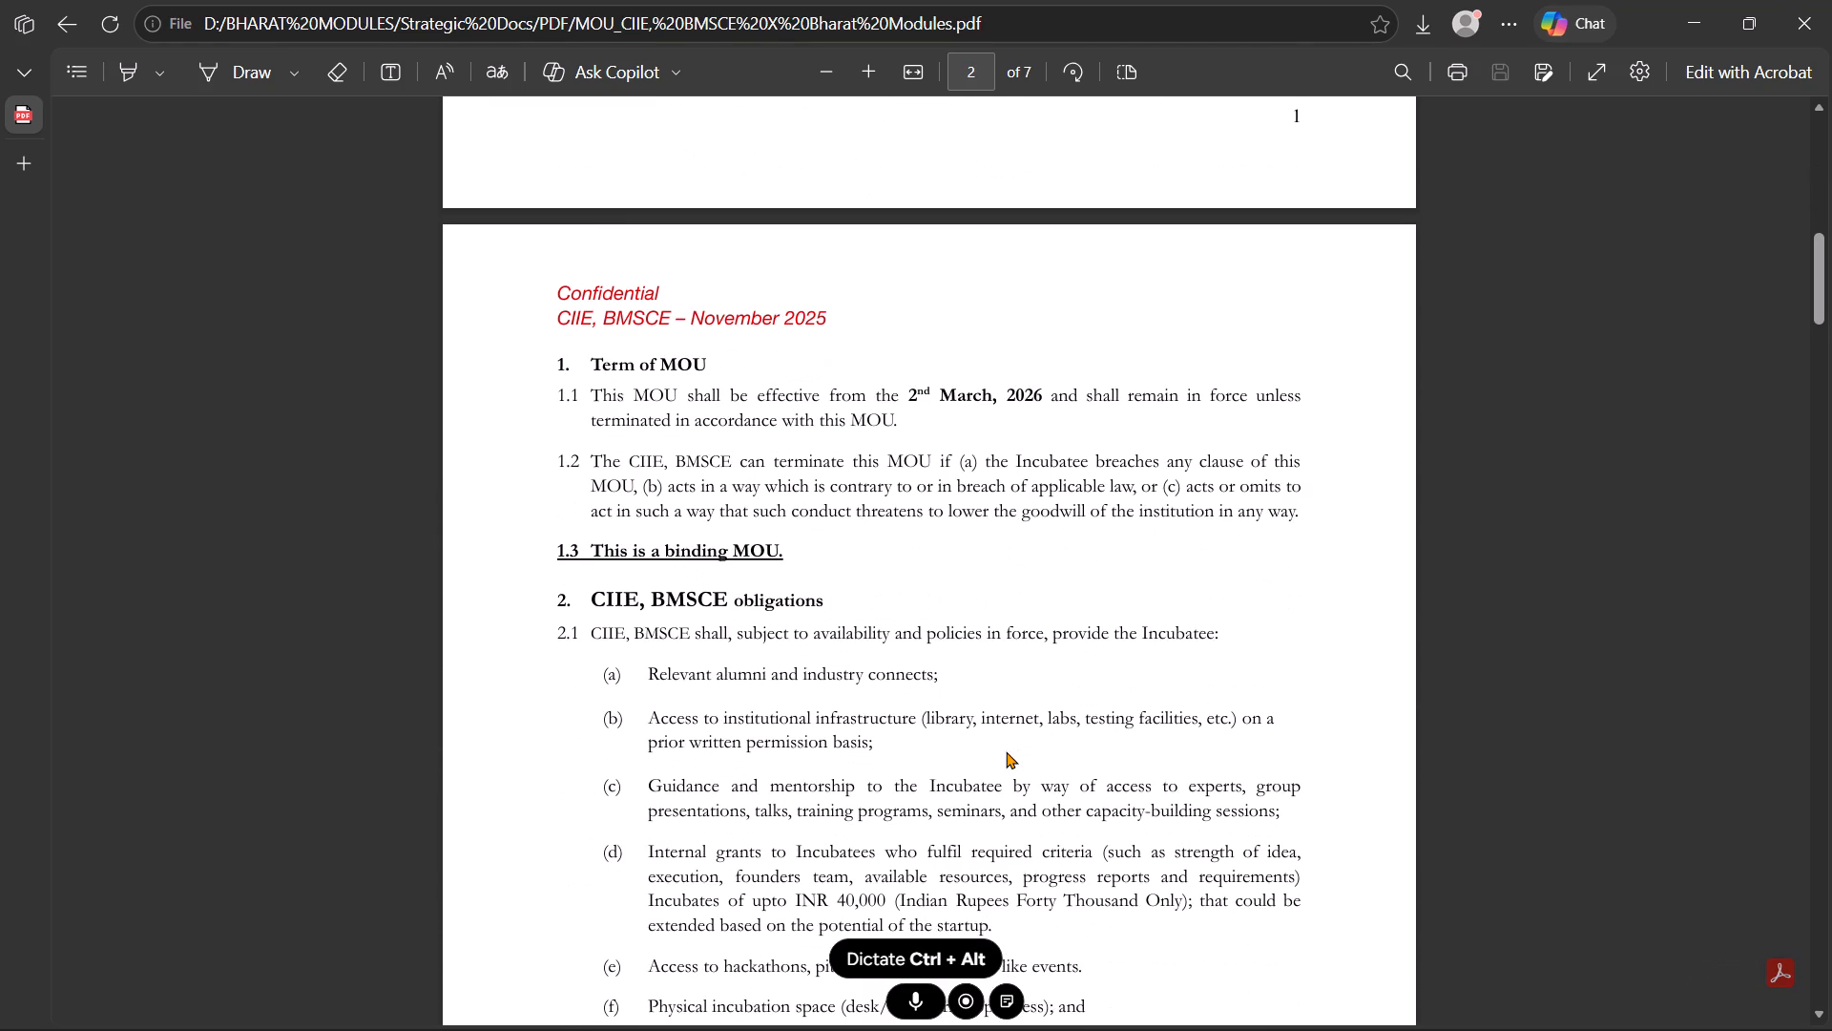
scroll(1006, 751, down, 2)
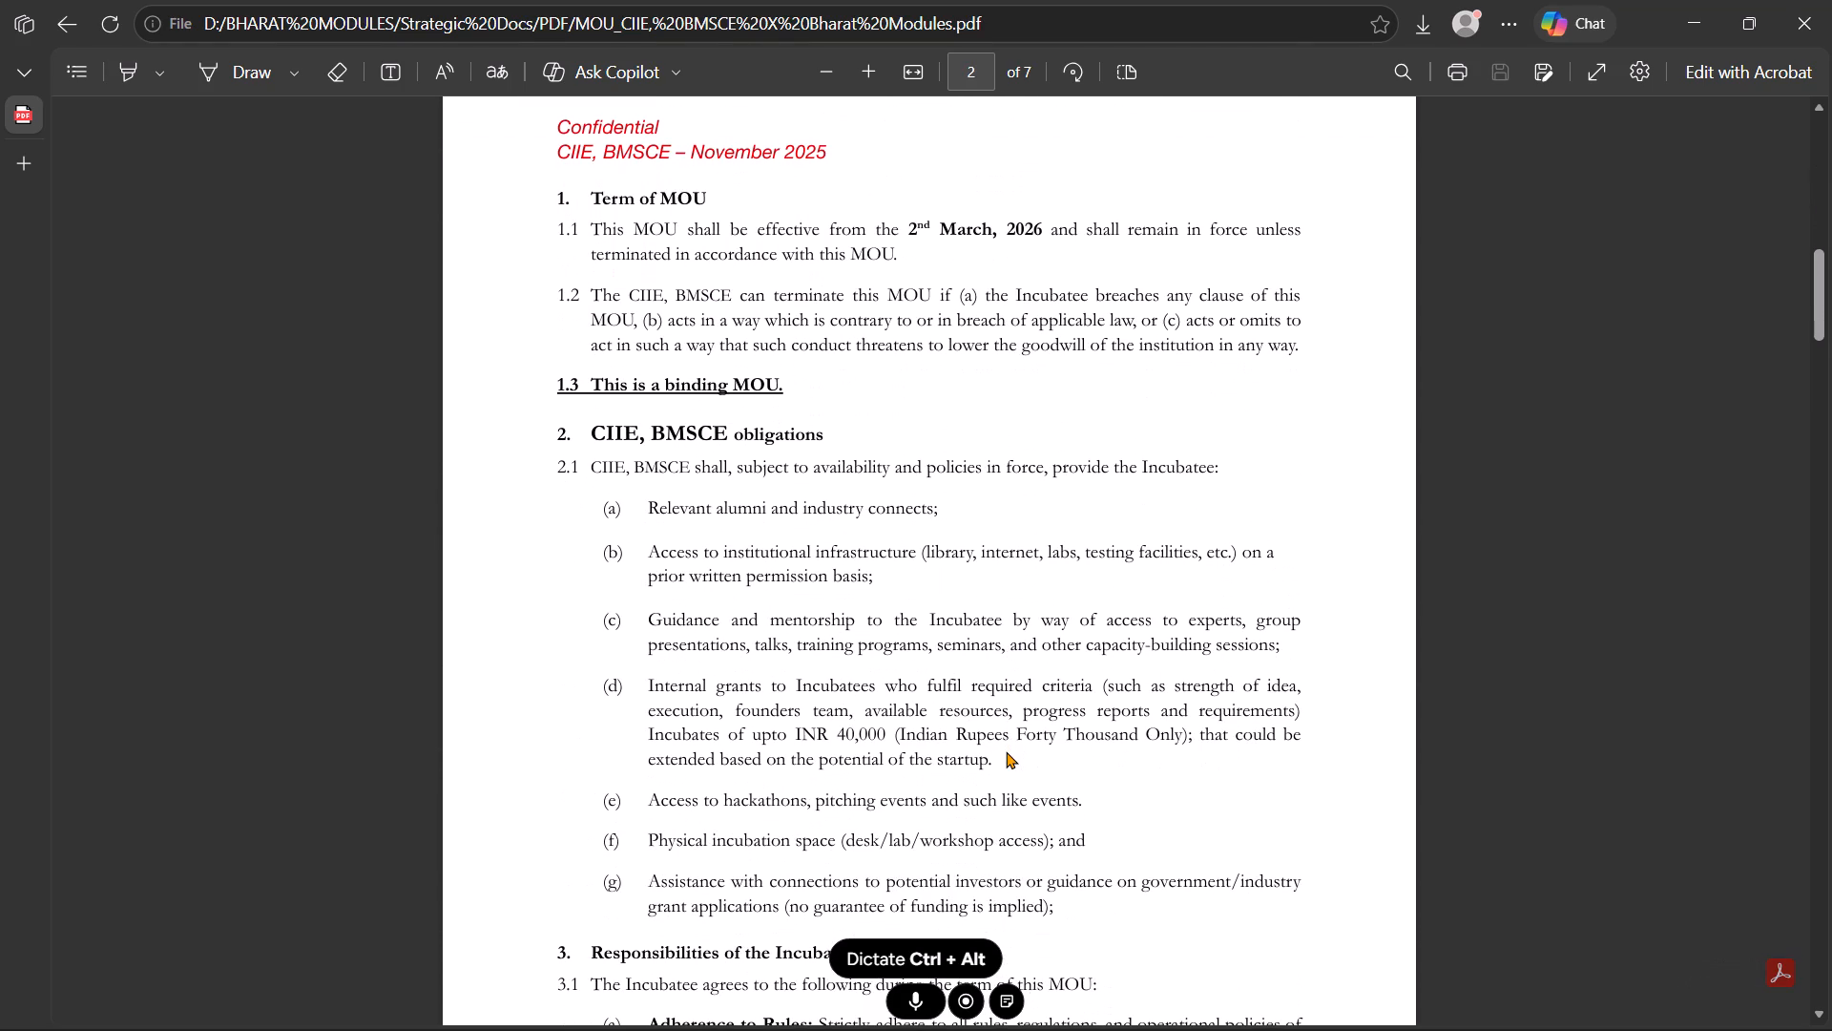
scroll(867, 727, down, 2)
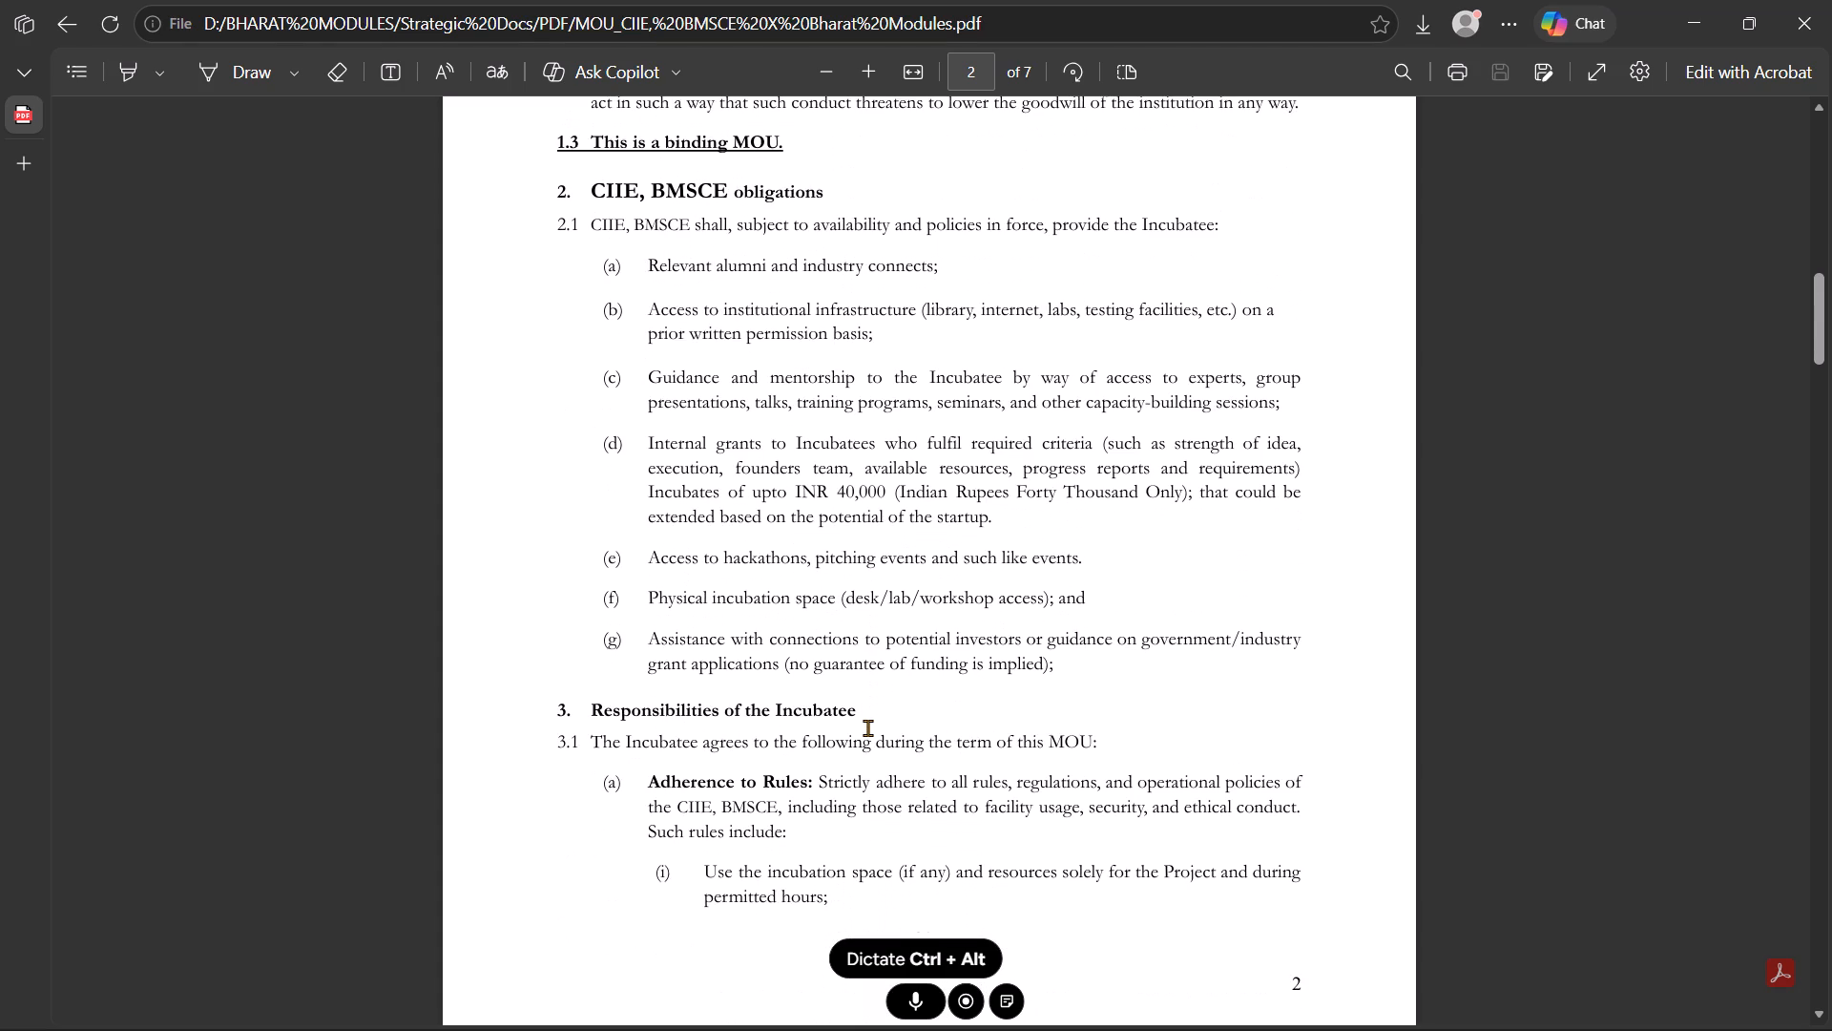
Read the Responsibilities of the Incubatee section, from adherence to rules through promotional references, on pages 2 and 3.
scroll(867, 727, down, 2)
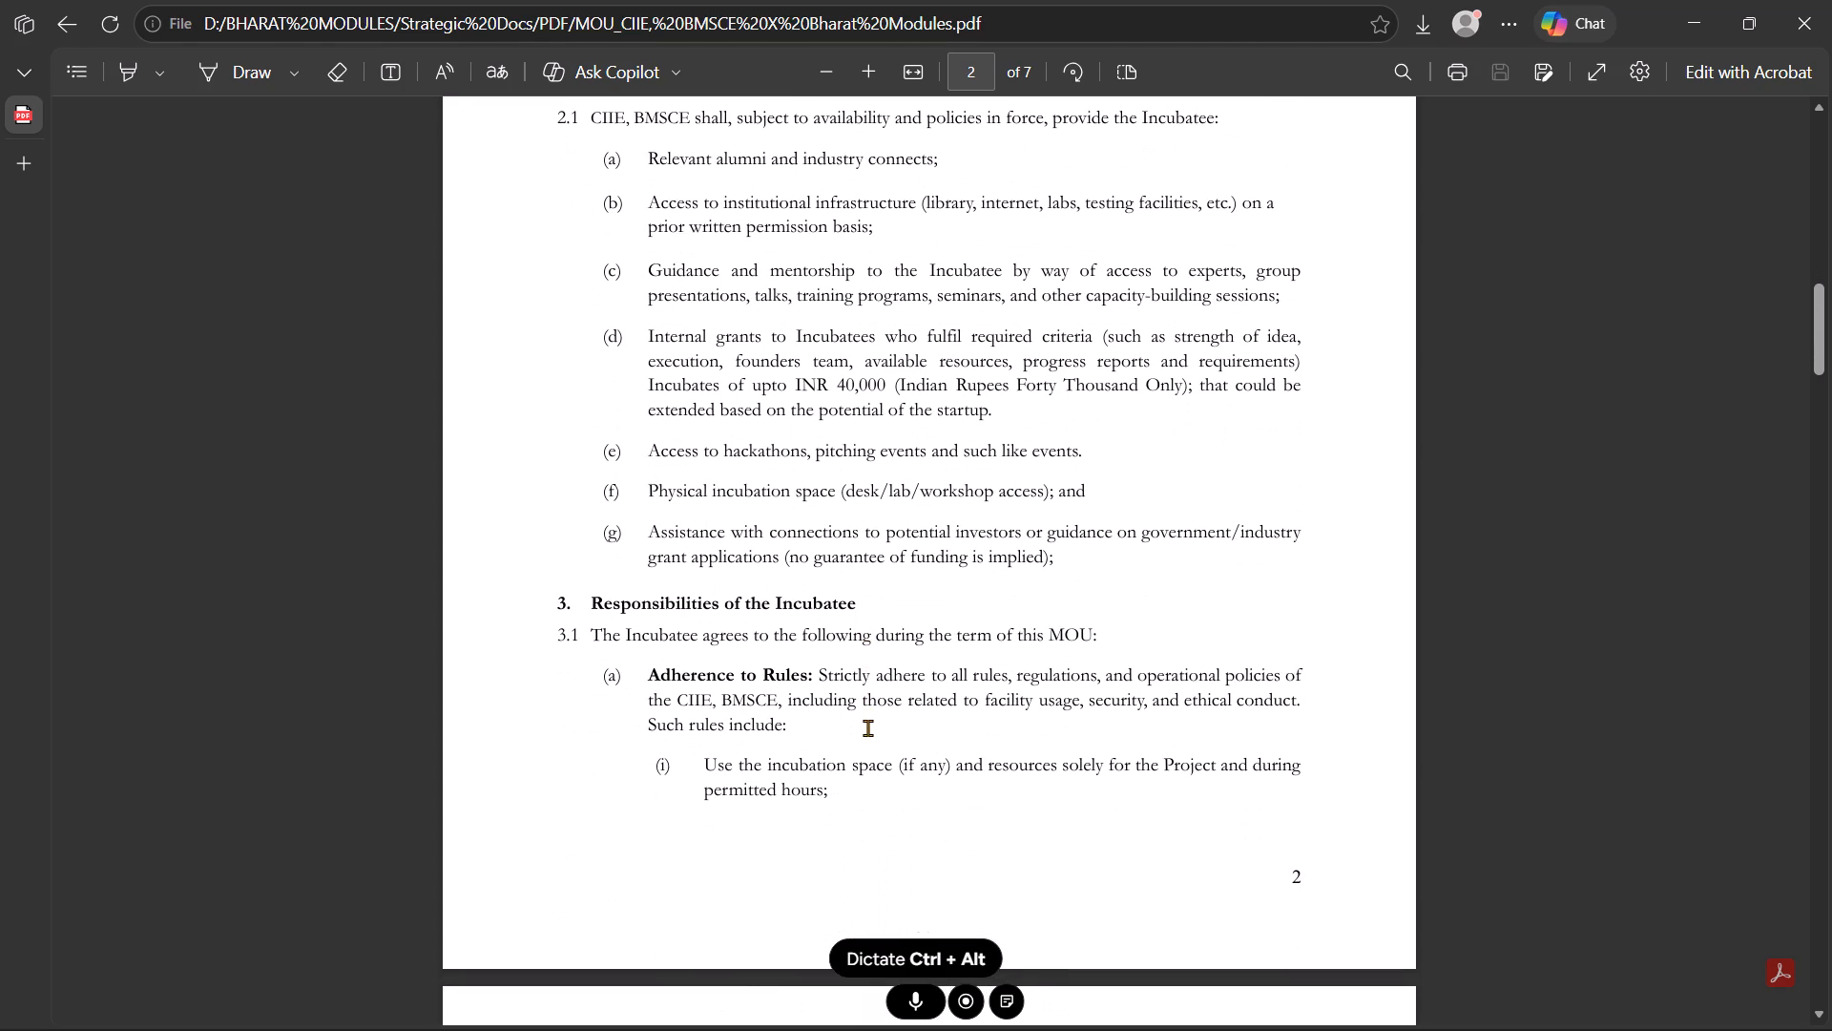
scroll(867, 727, down, 4)
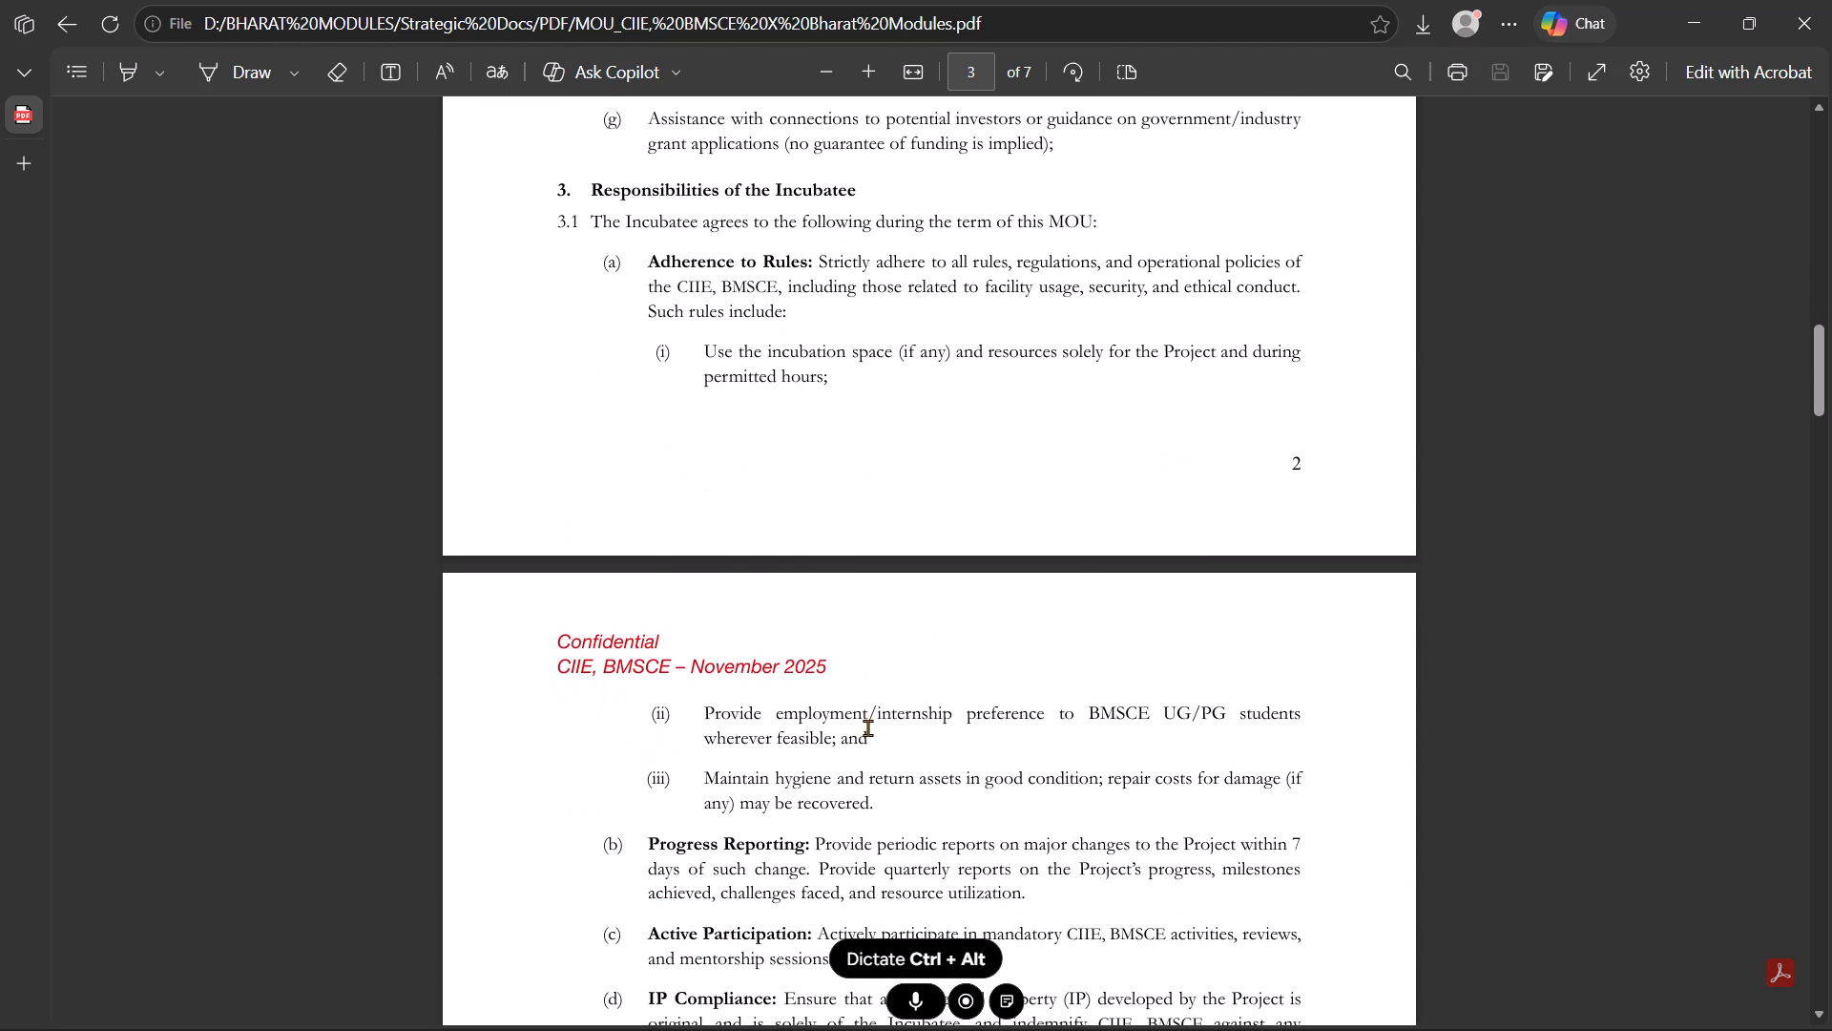
scroll(867, 727, down, 2)
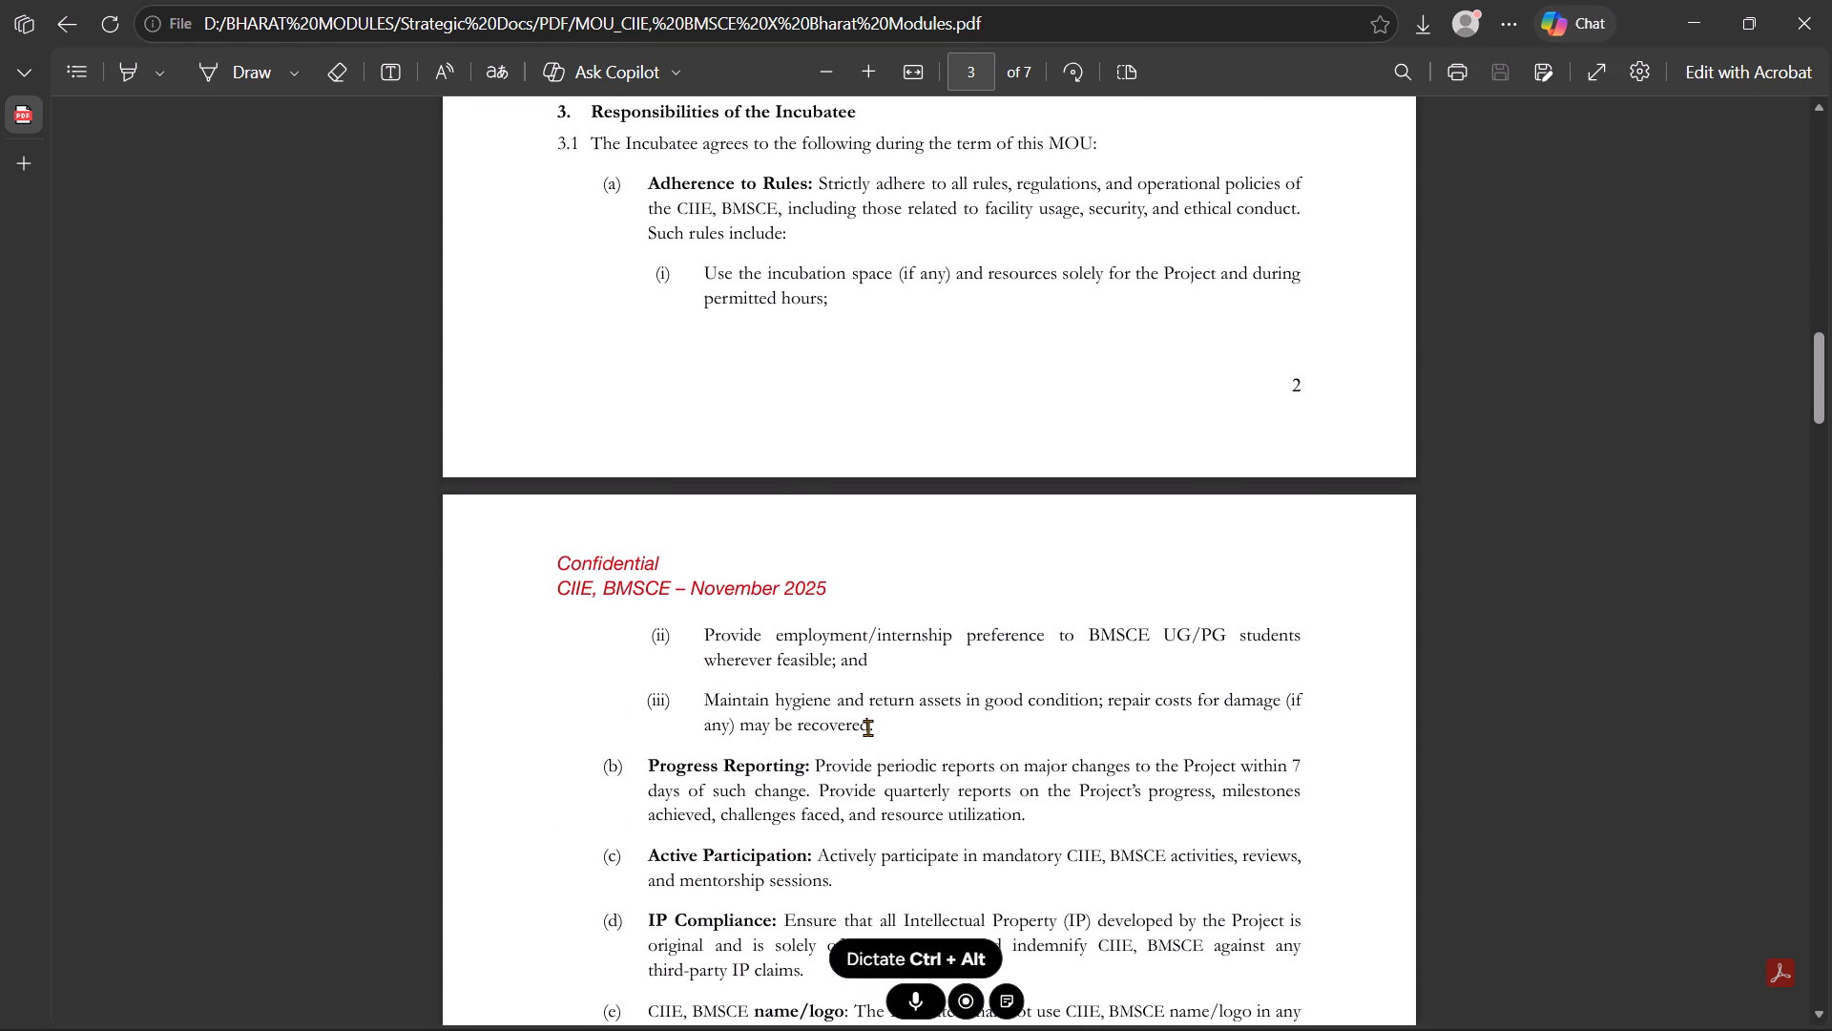
scroll(867, 727, down, 2)
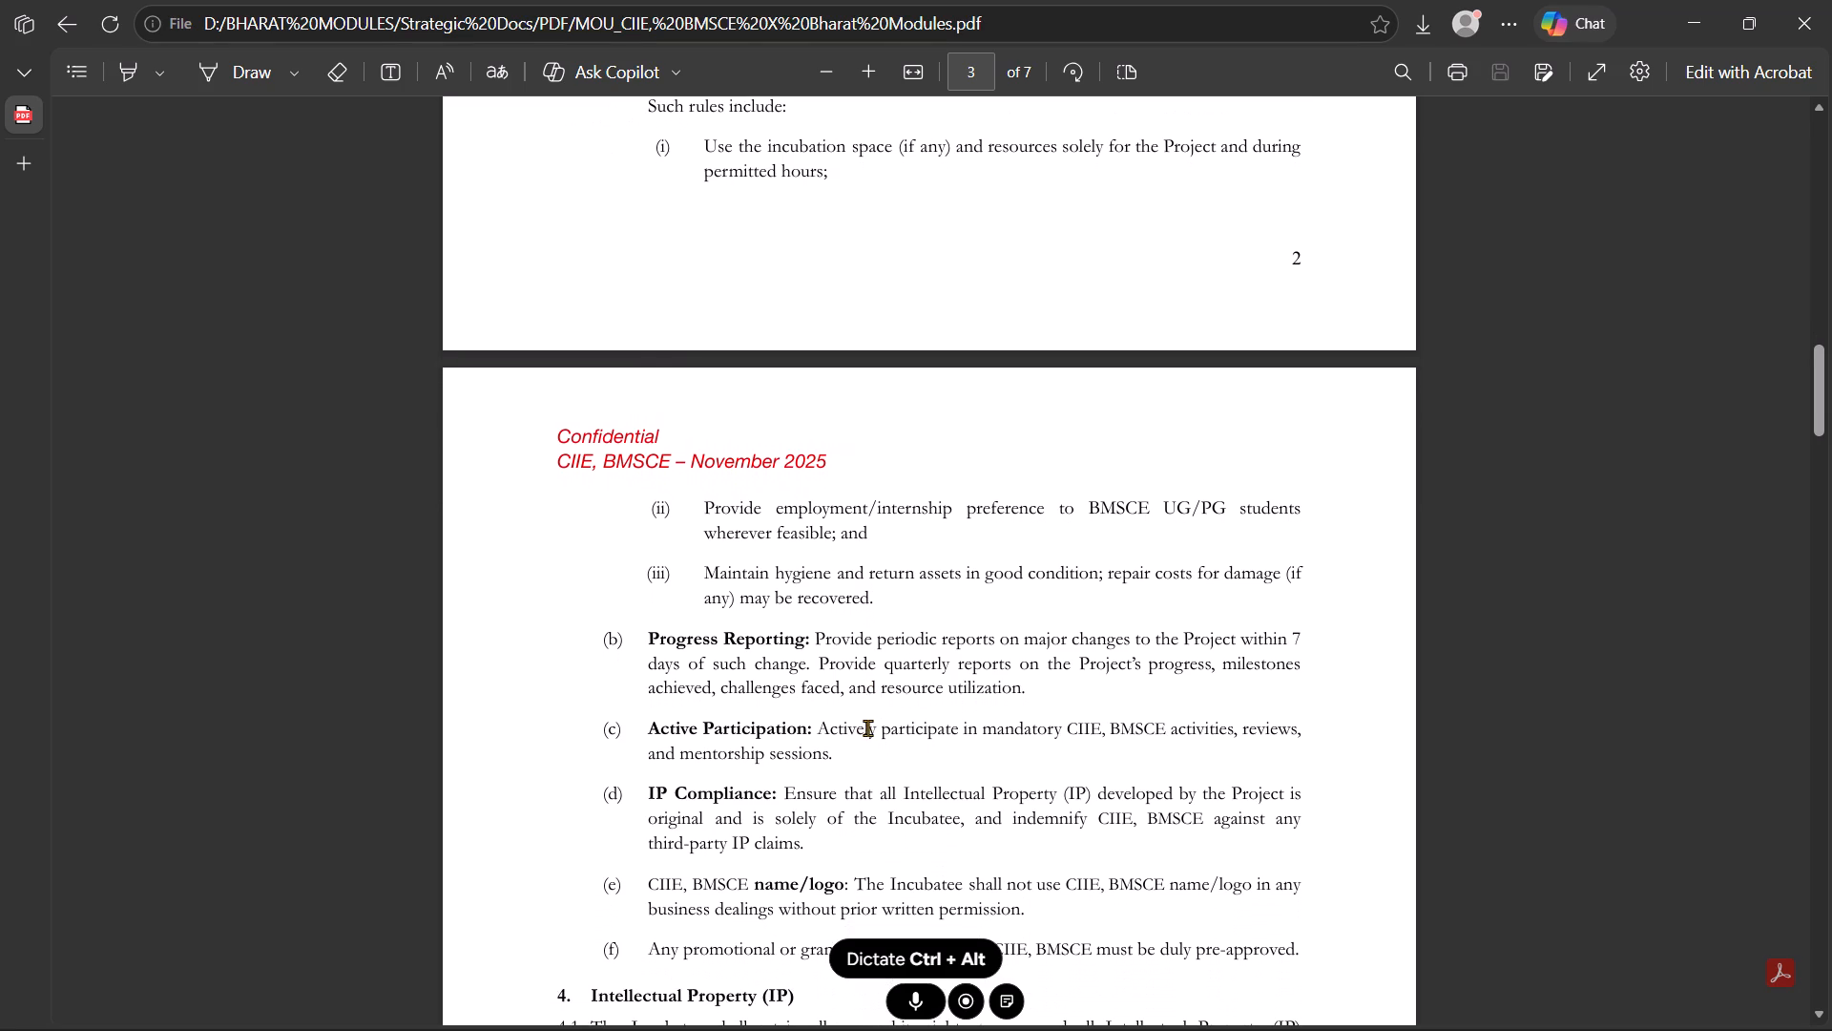
scroll(867, 727, down, 2)
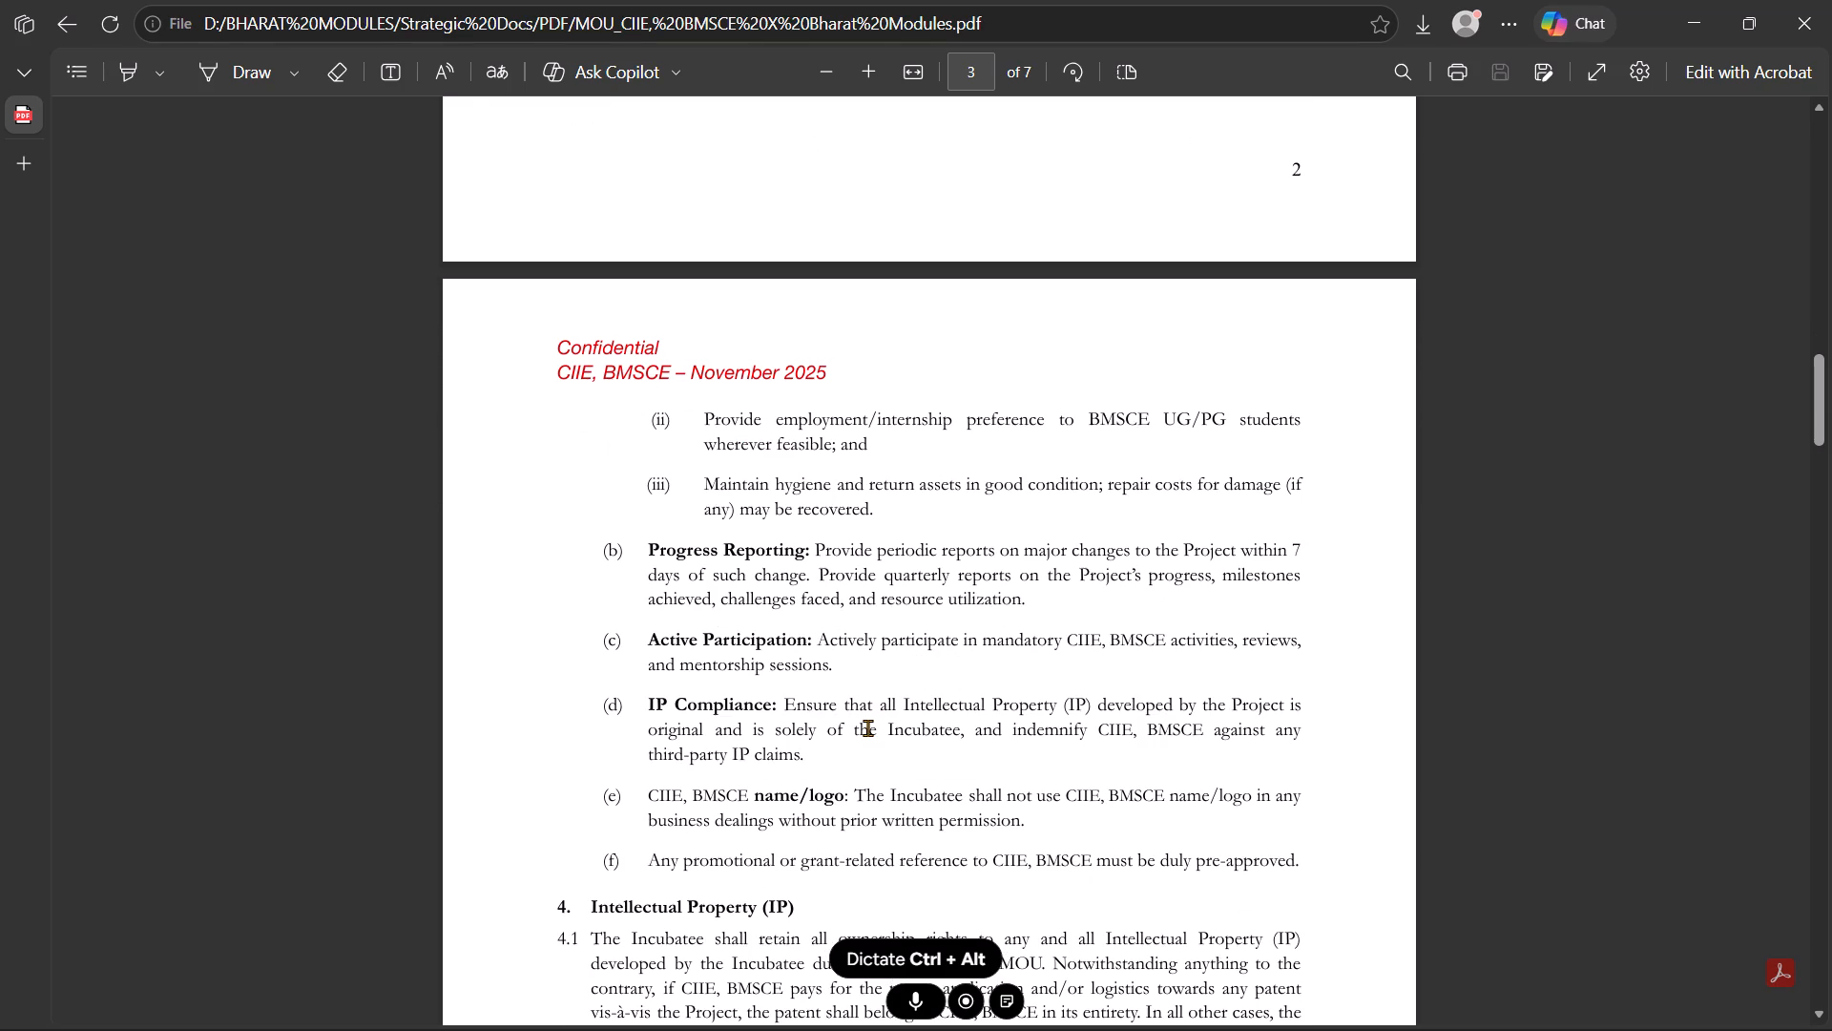
scroll(867, 727, down, 2)
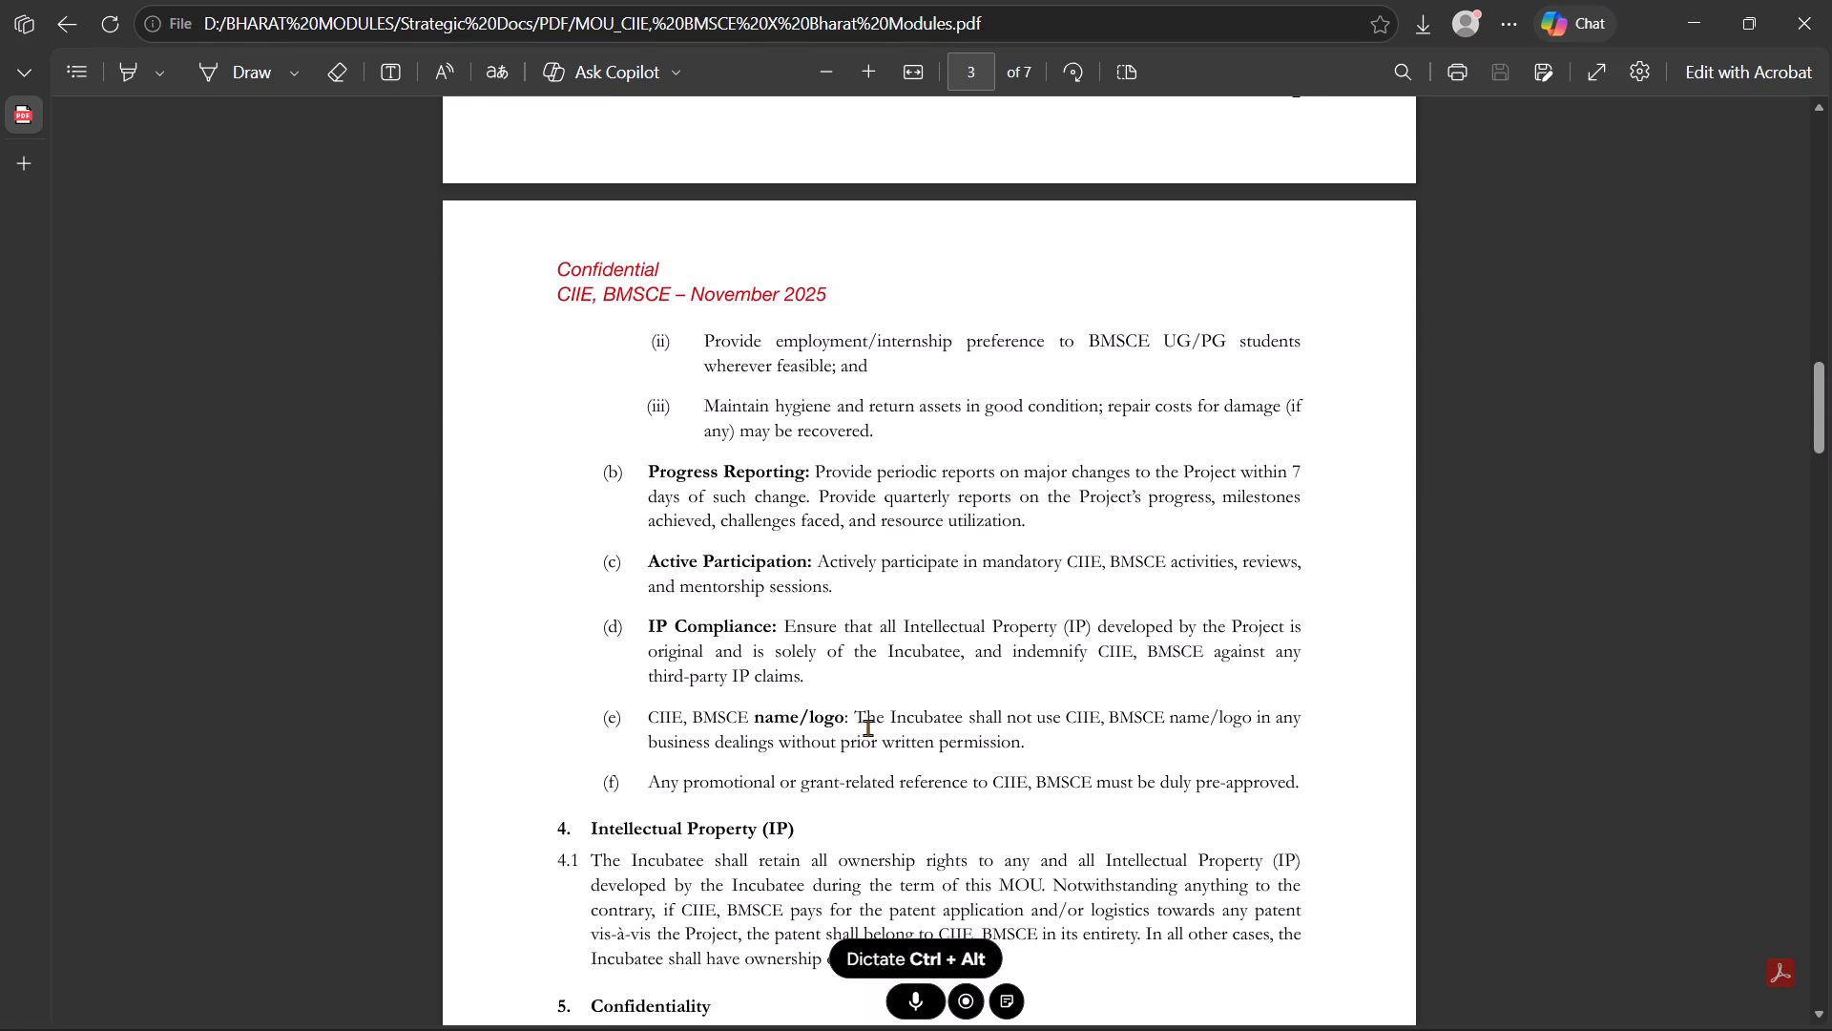
scroll(867, 727, down, 1)
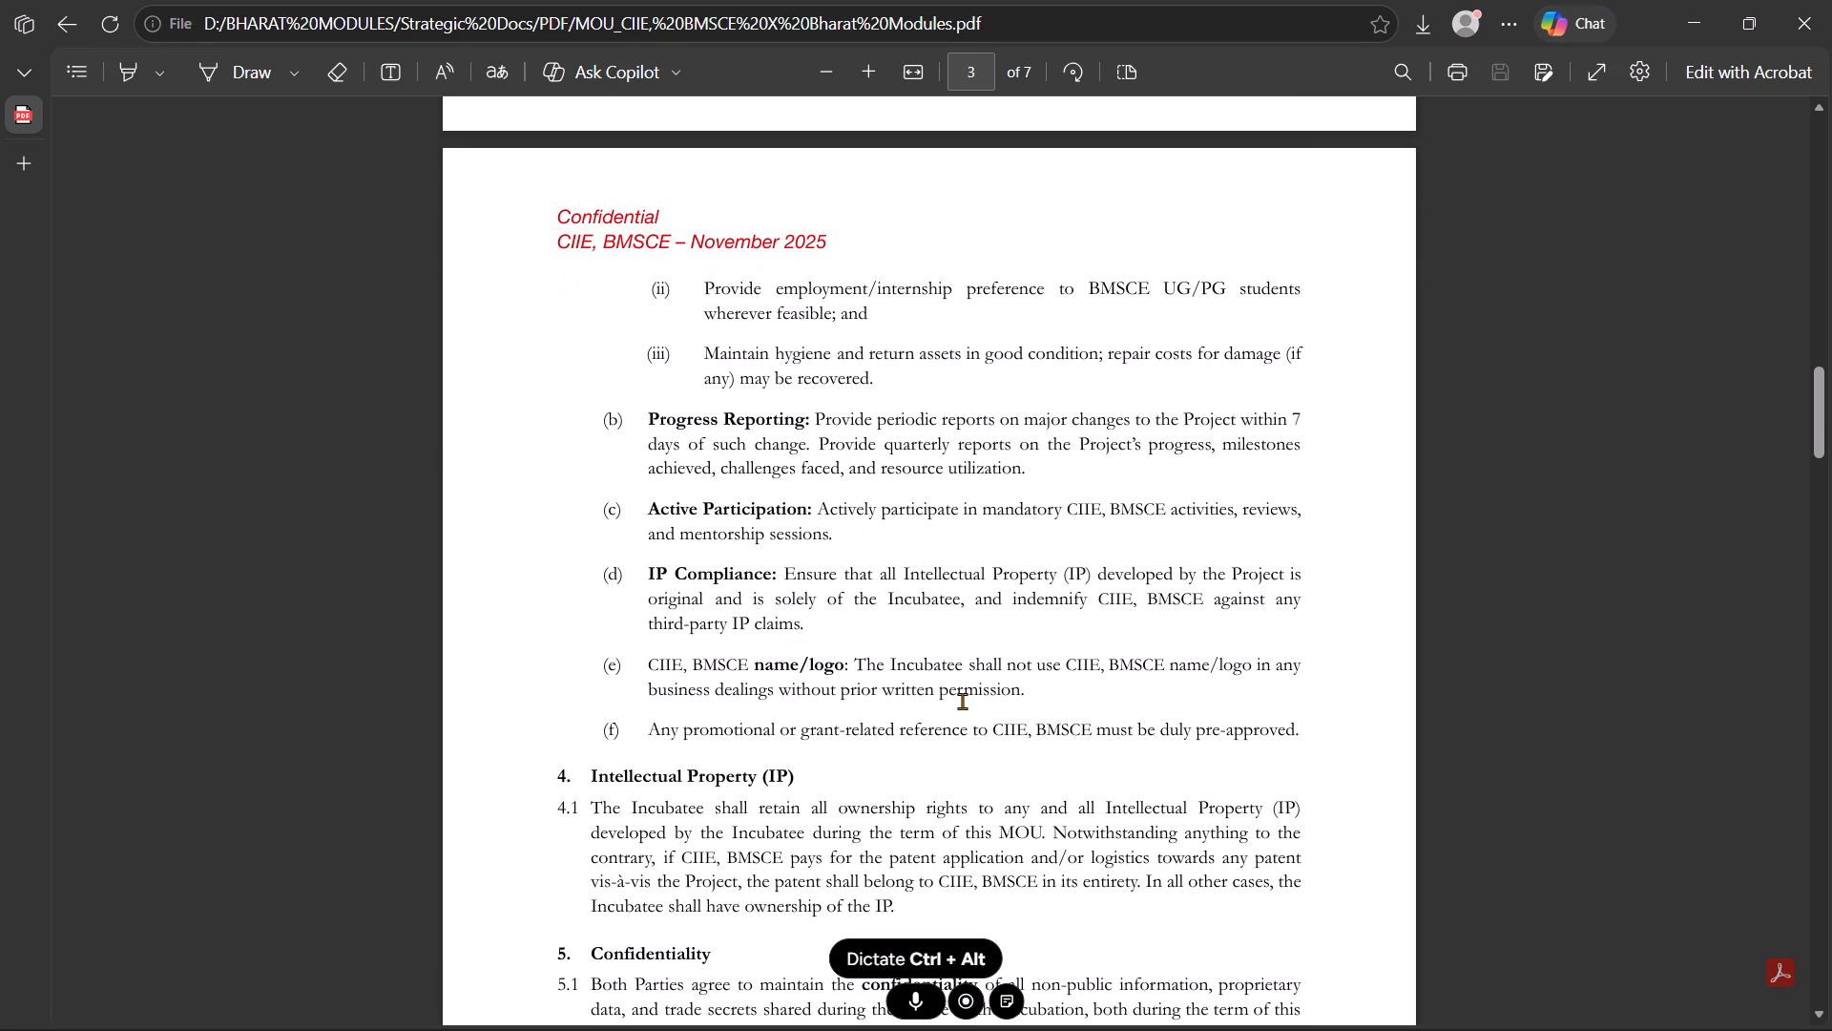
click(950, 713)
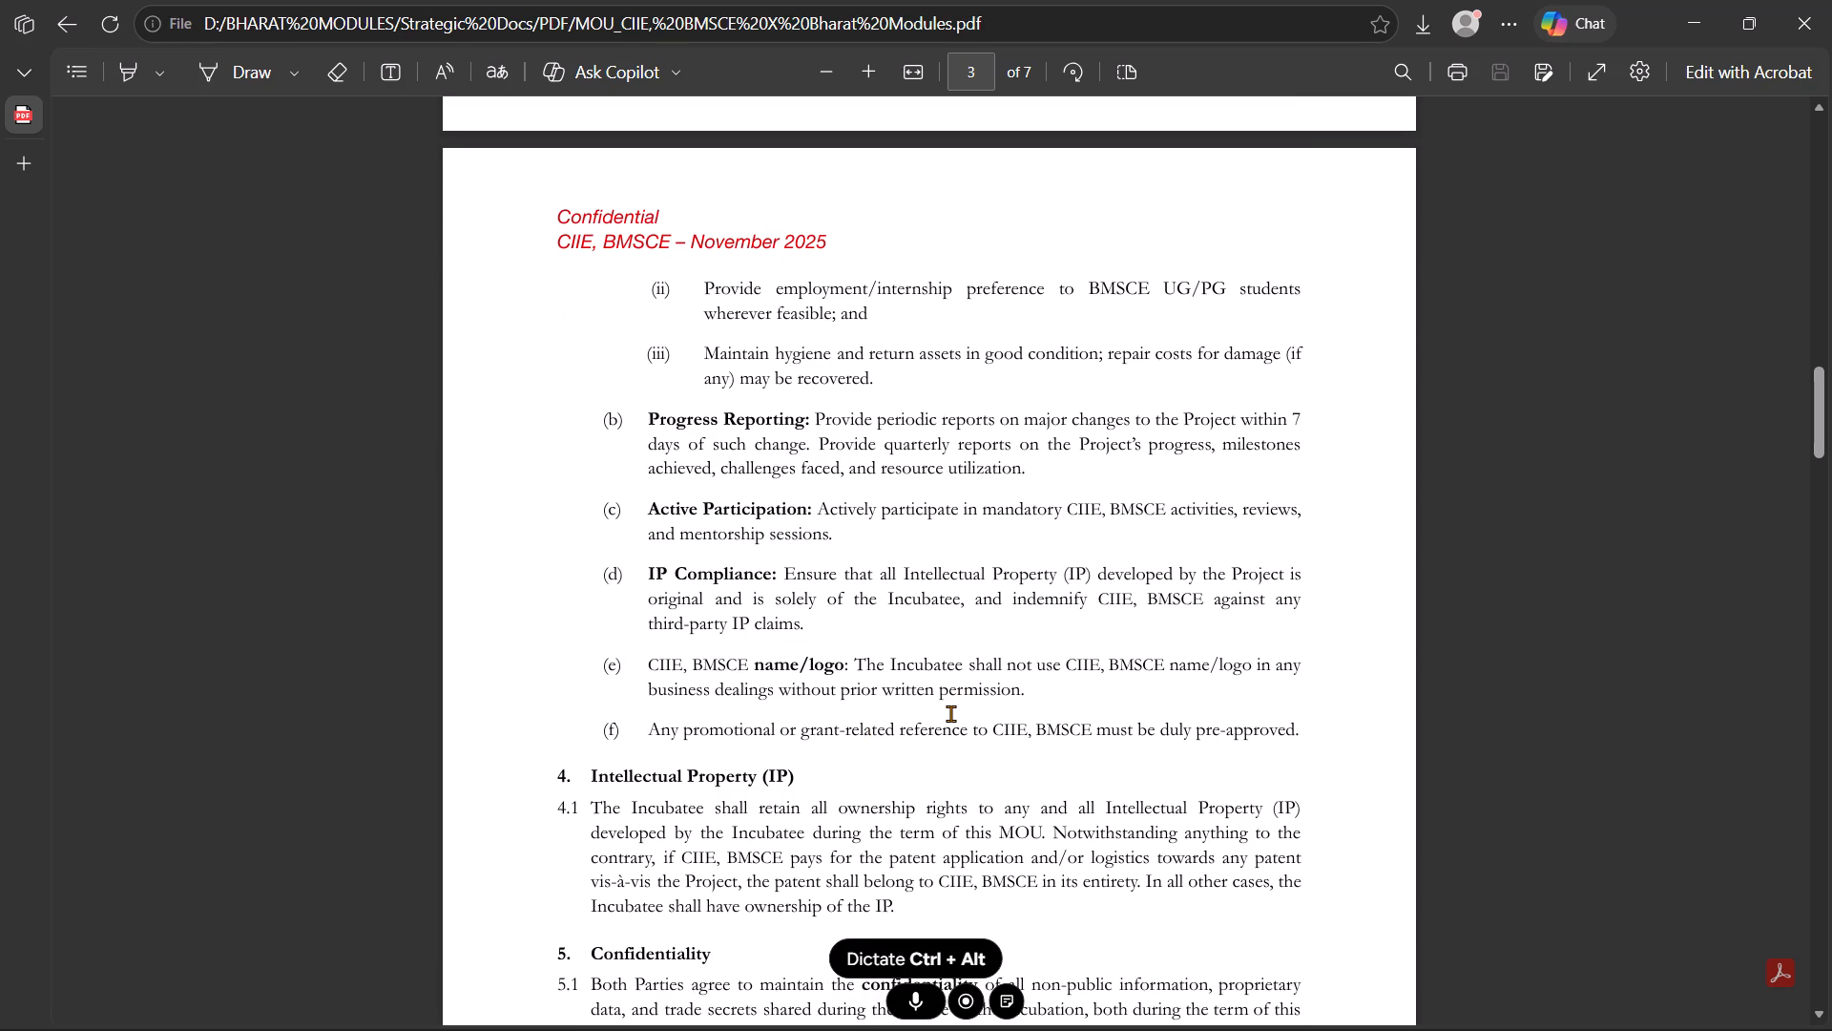
click(946, 730)
Read the intellectual property, confidentiality, termination and general provisions clauses, down to the signature and witness block on page 4.
scroll(1021, 618, down, 1)
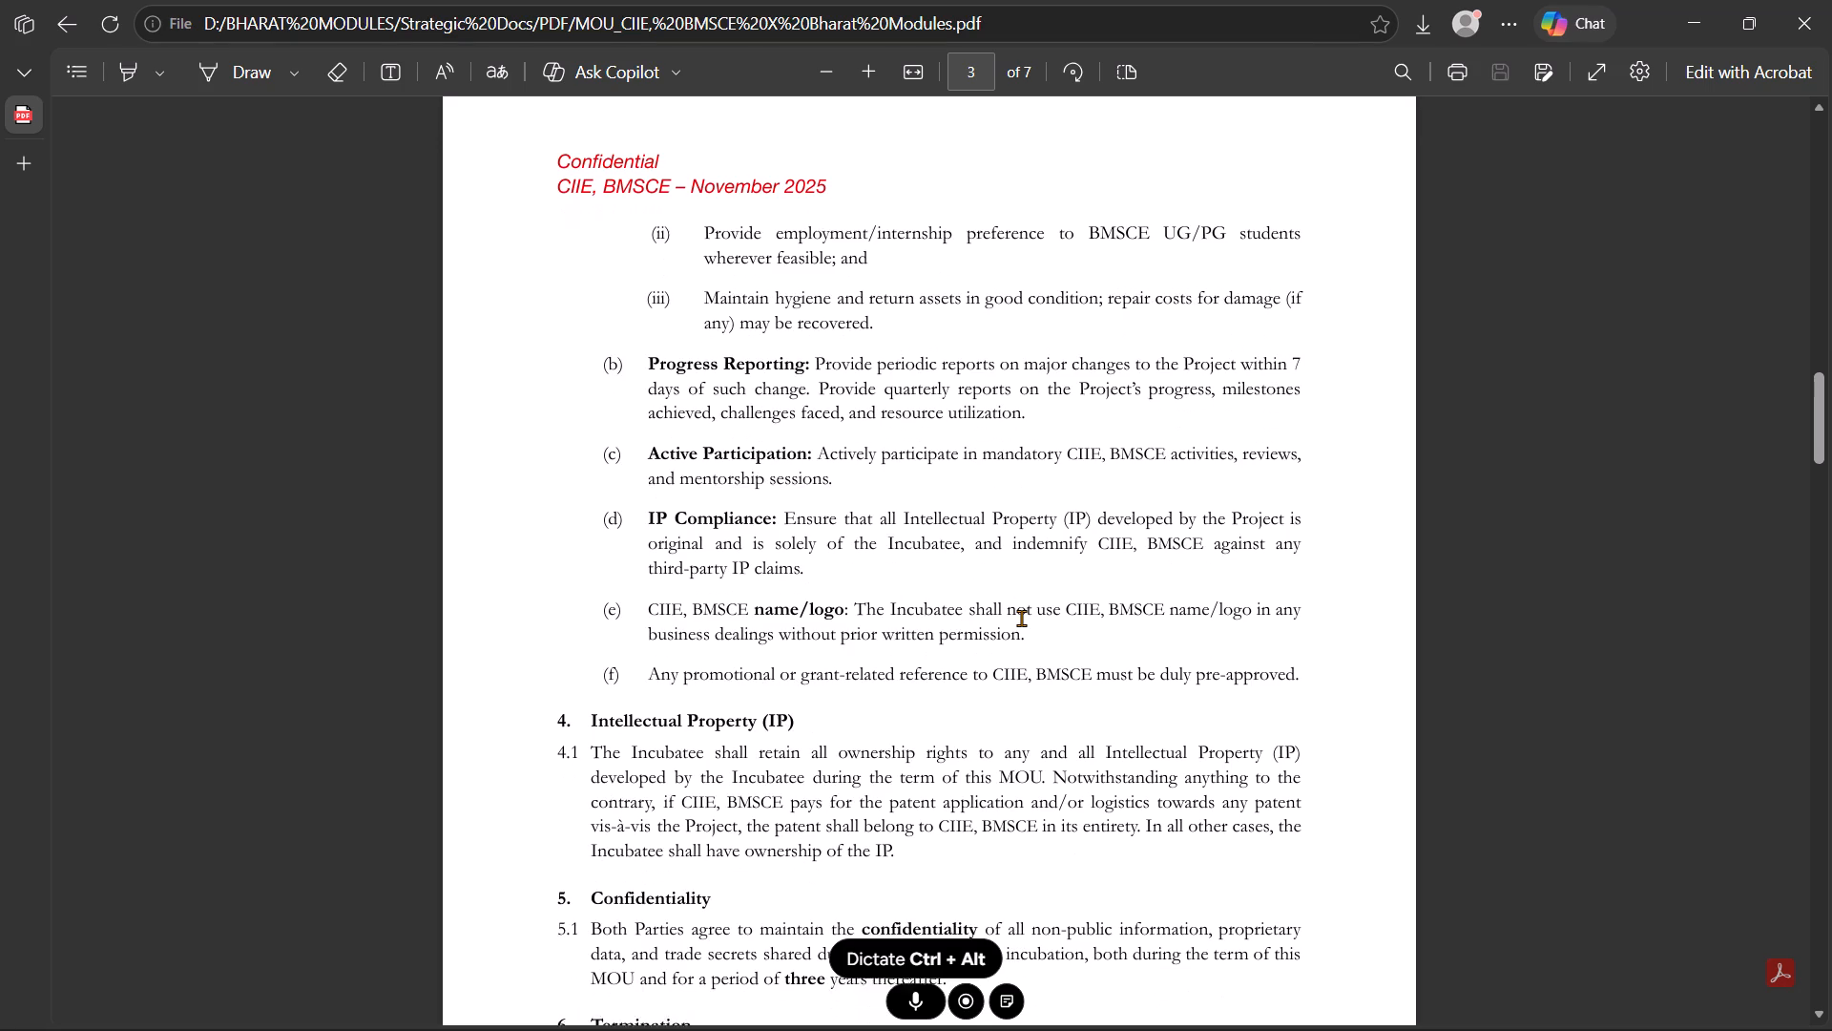
scroll(1021, 618, down, 1)
scroll(858, 692, down, 1)
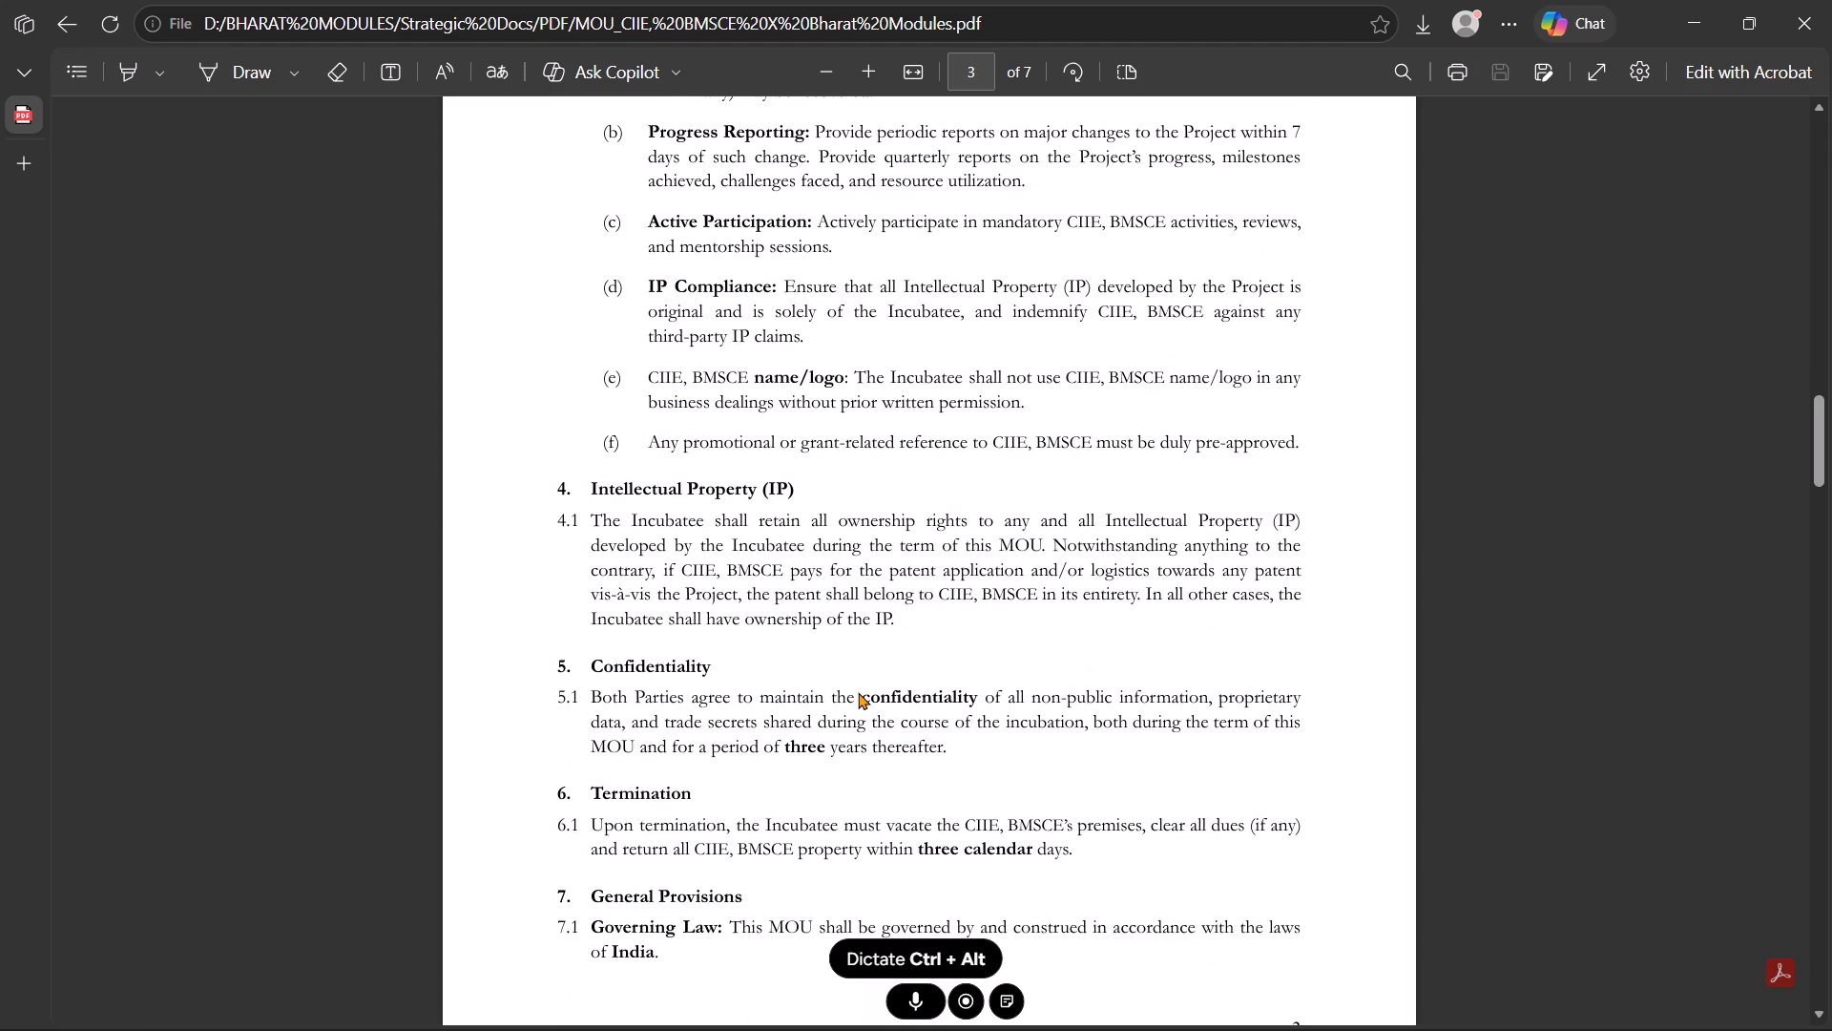
scroll(858, 692, down, 3)
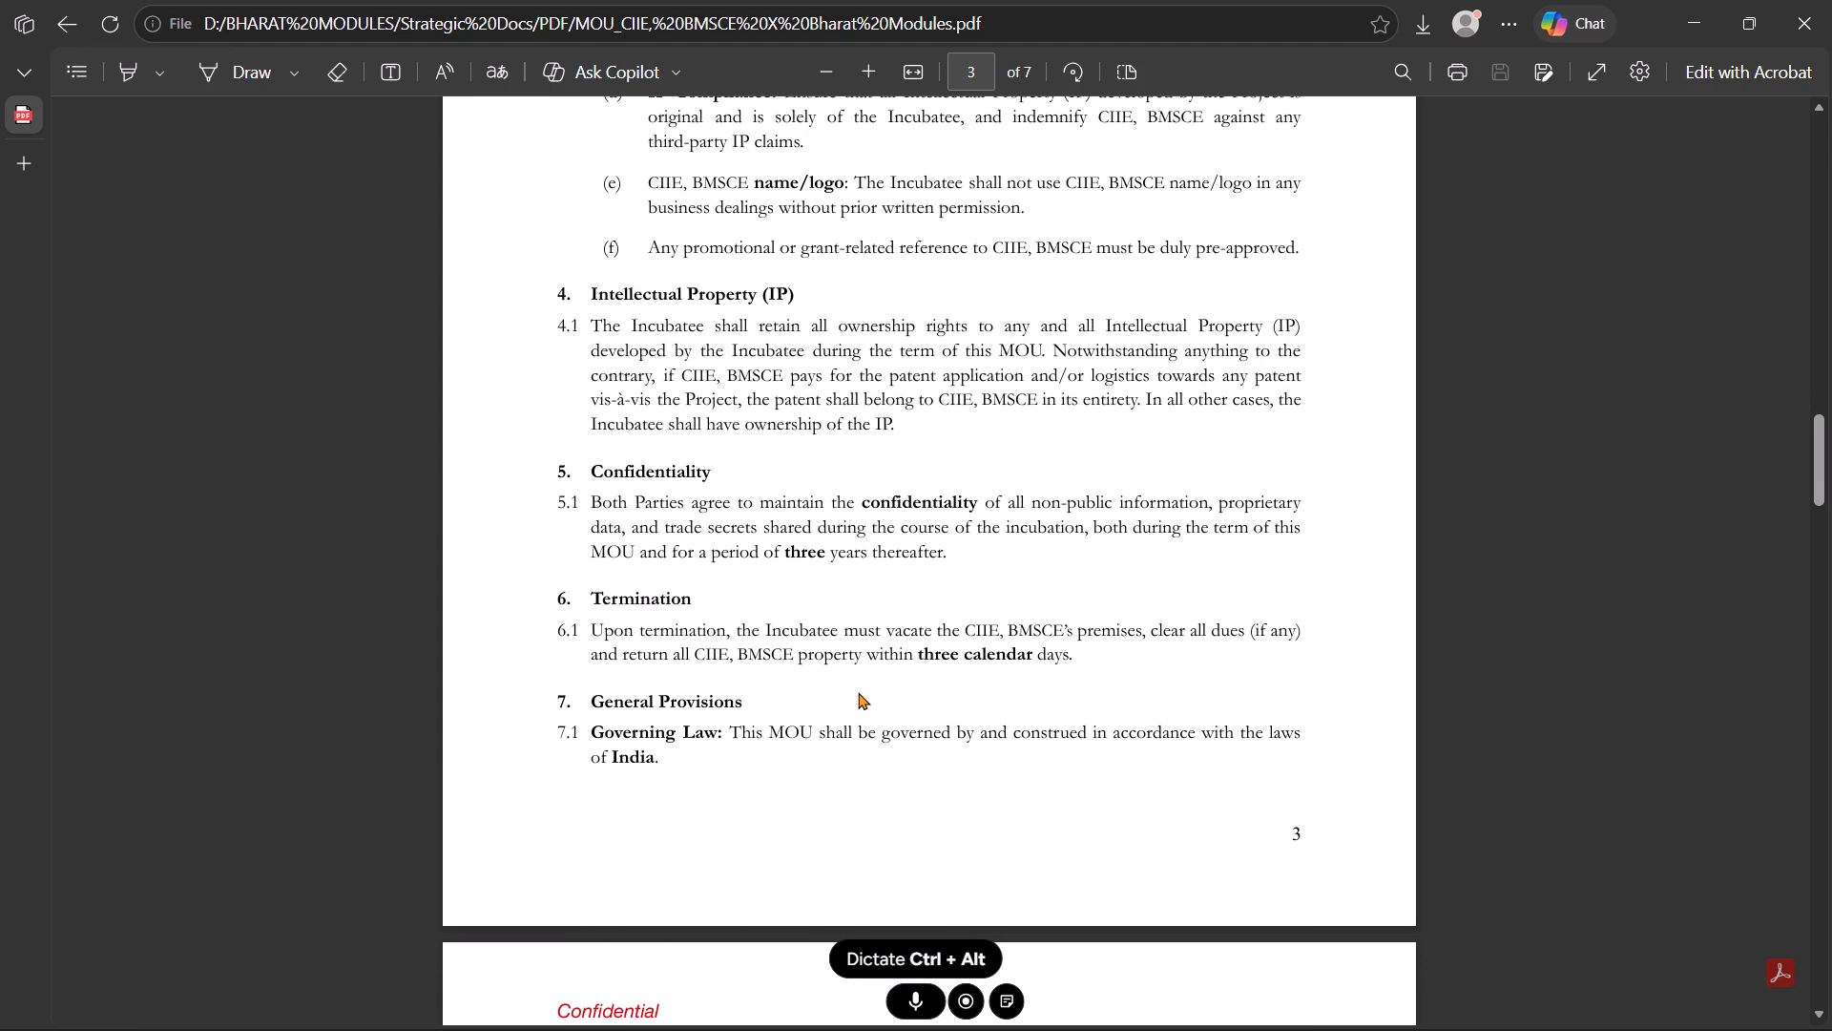
scroll(858, 692, down, 1)
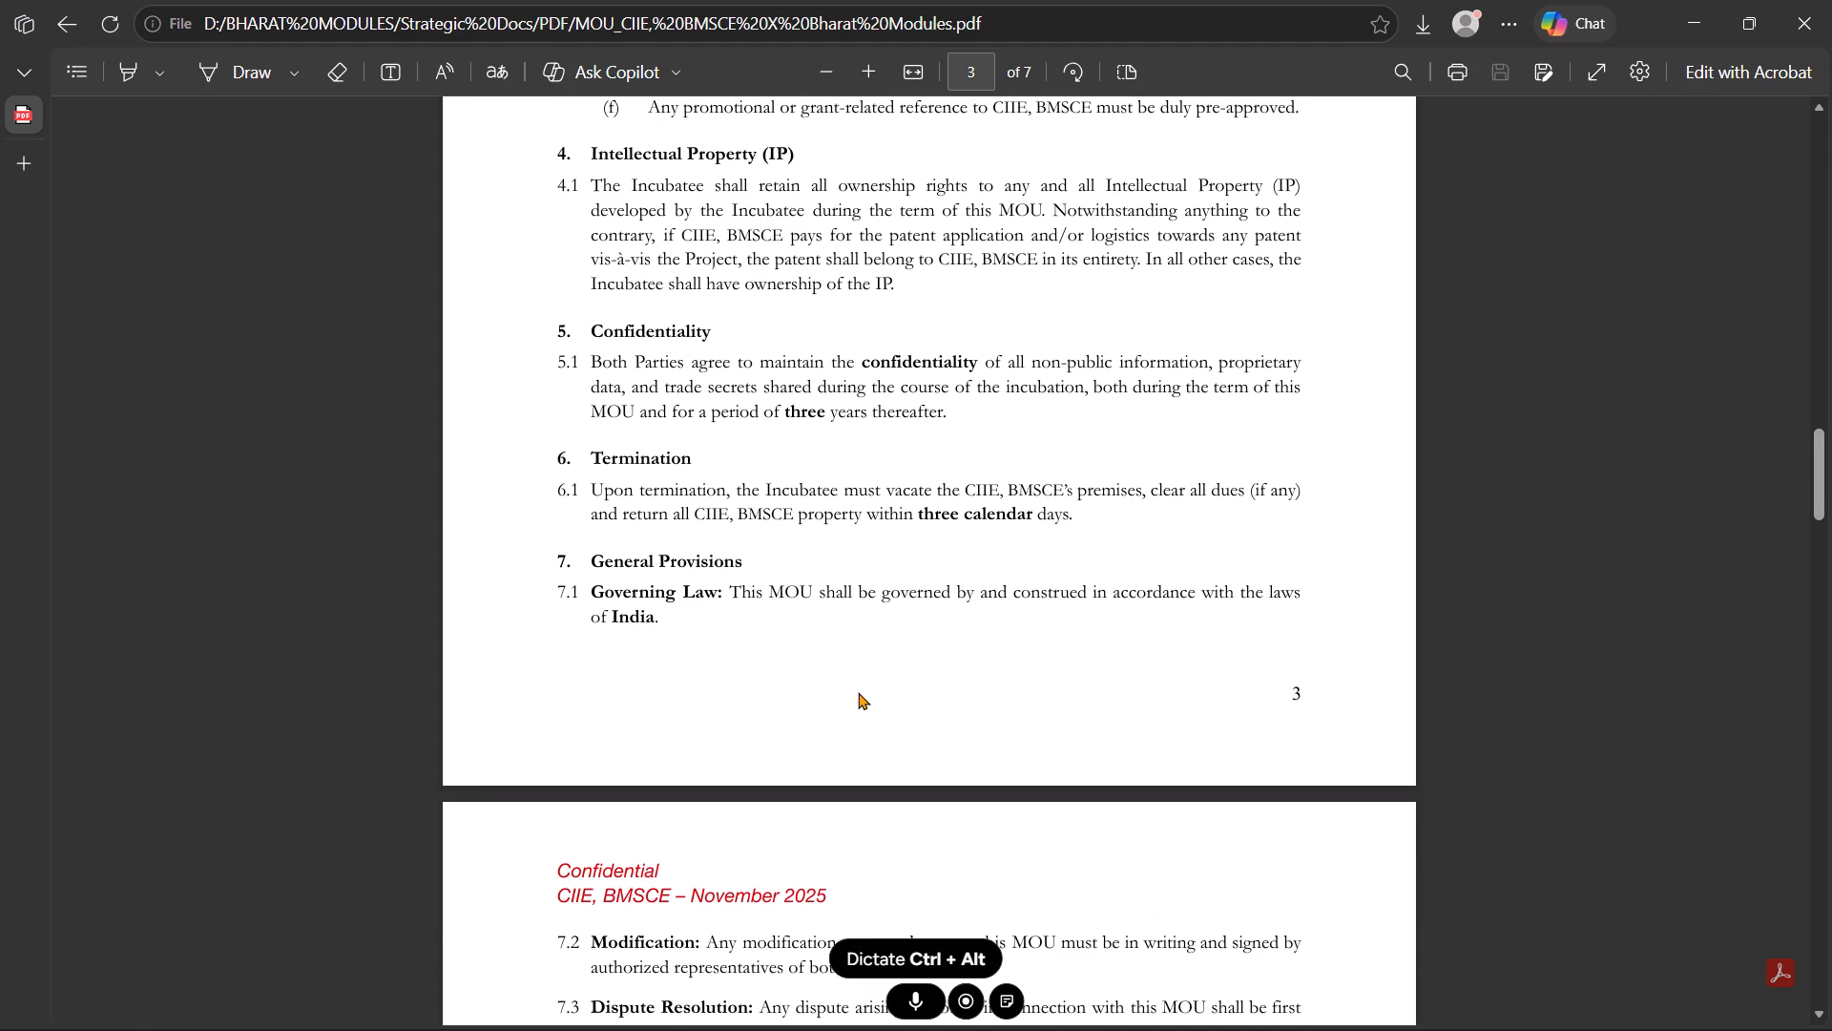
scroll(858, 692, down, 3)
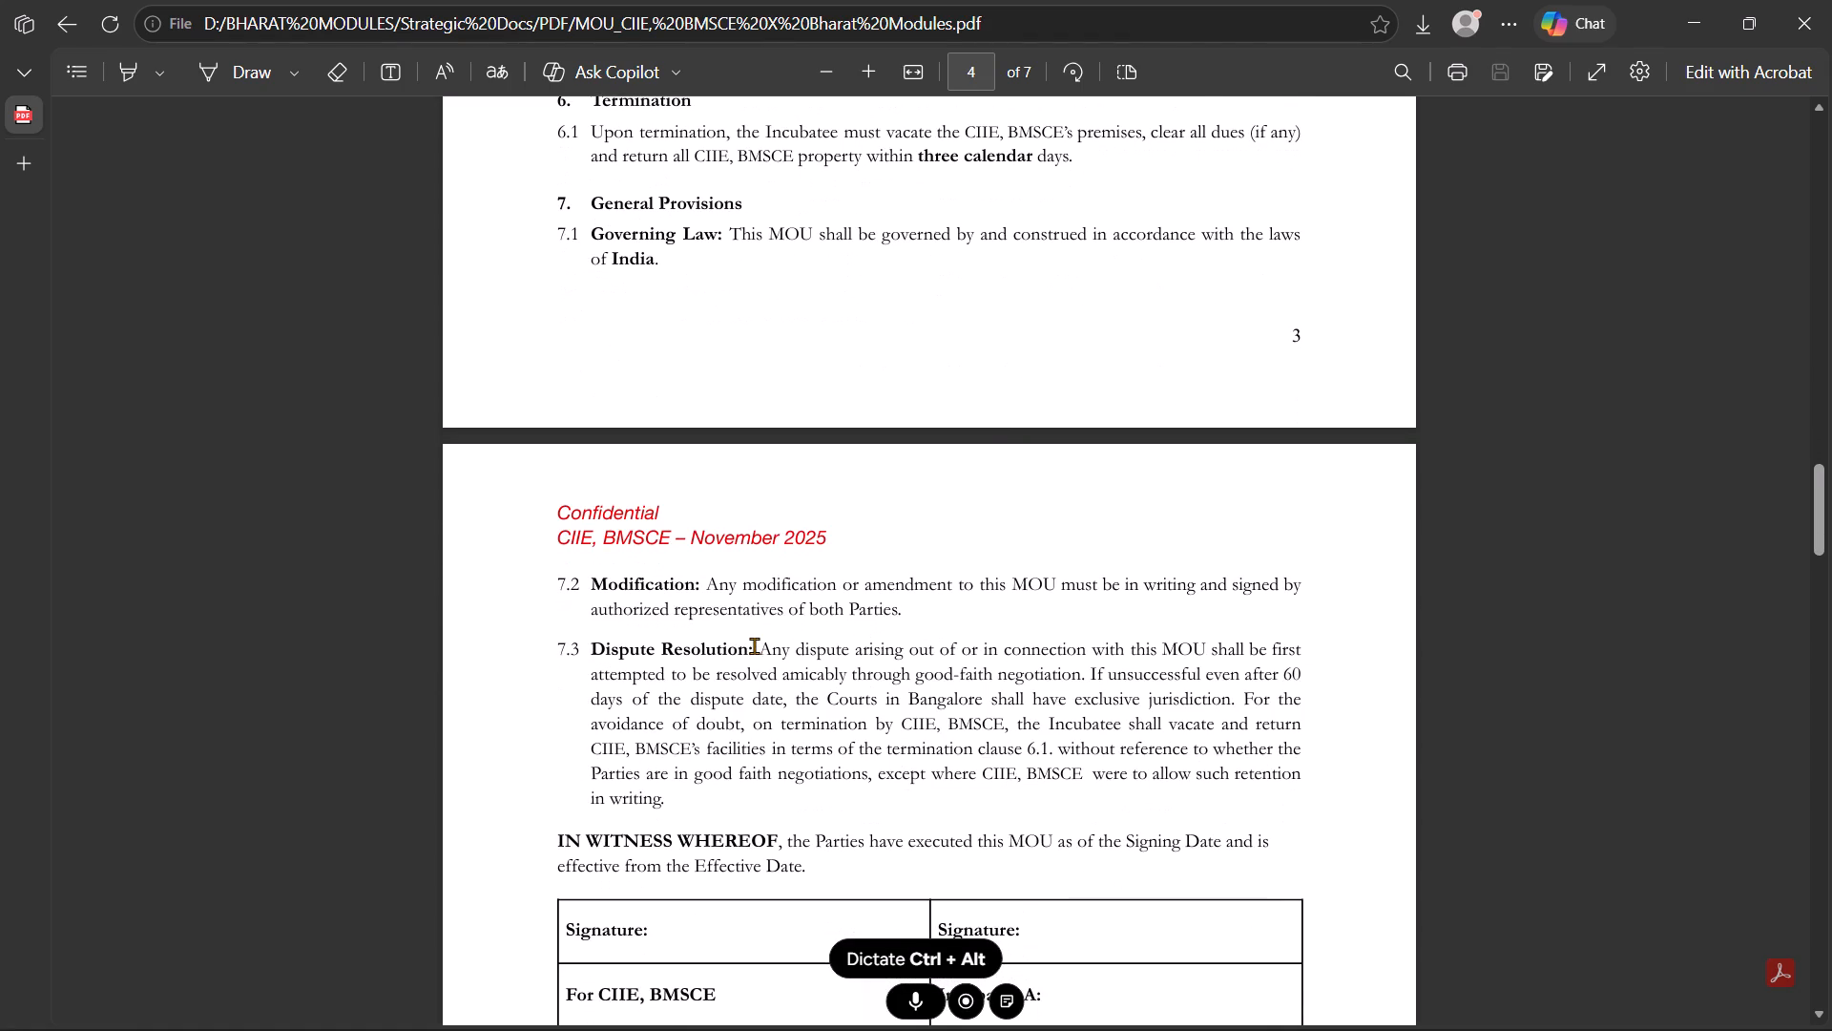
scroll(754, 645, down, 1)
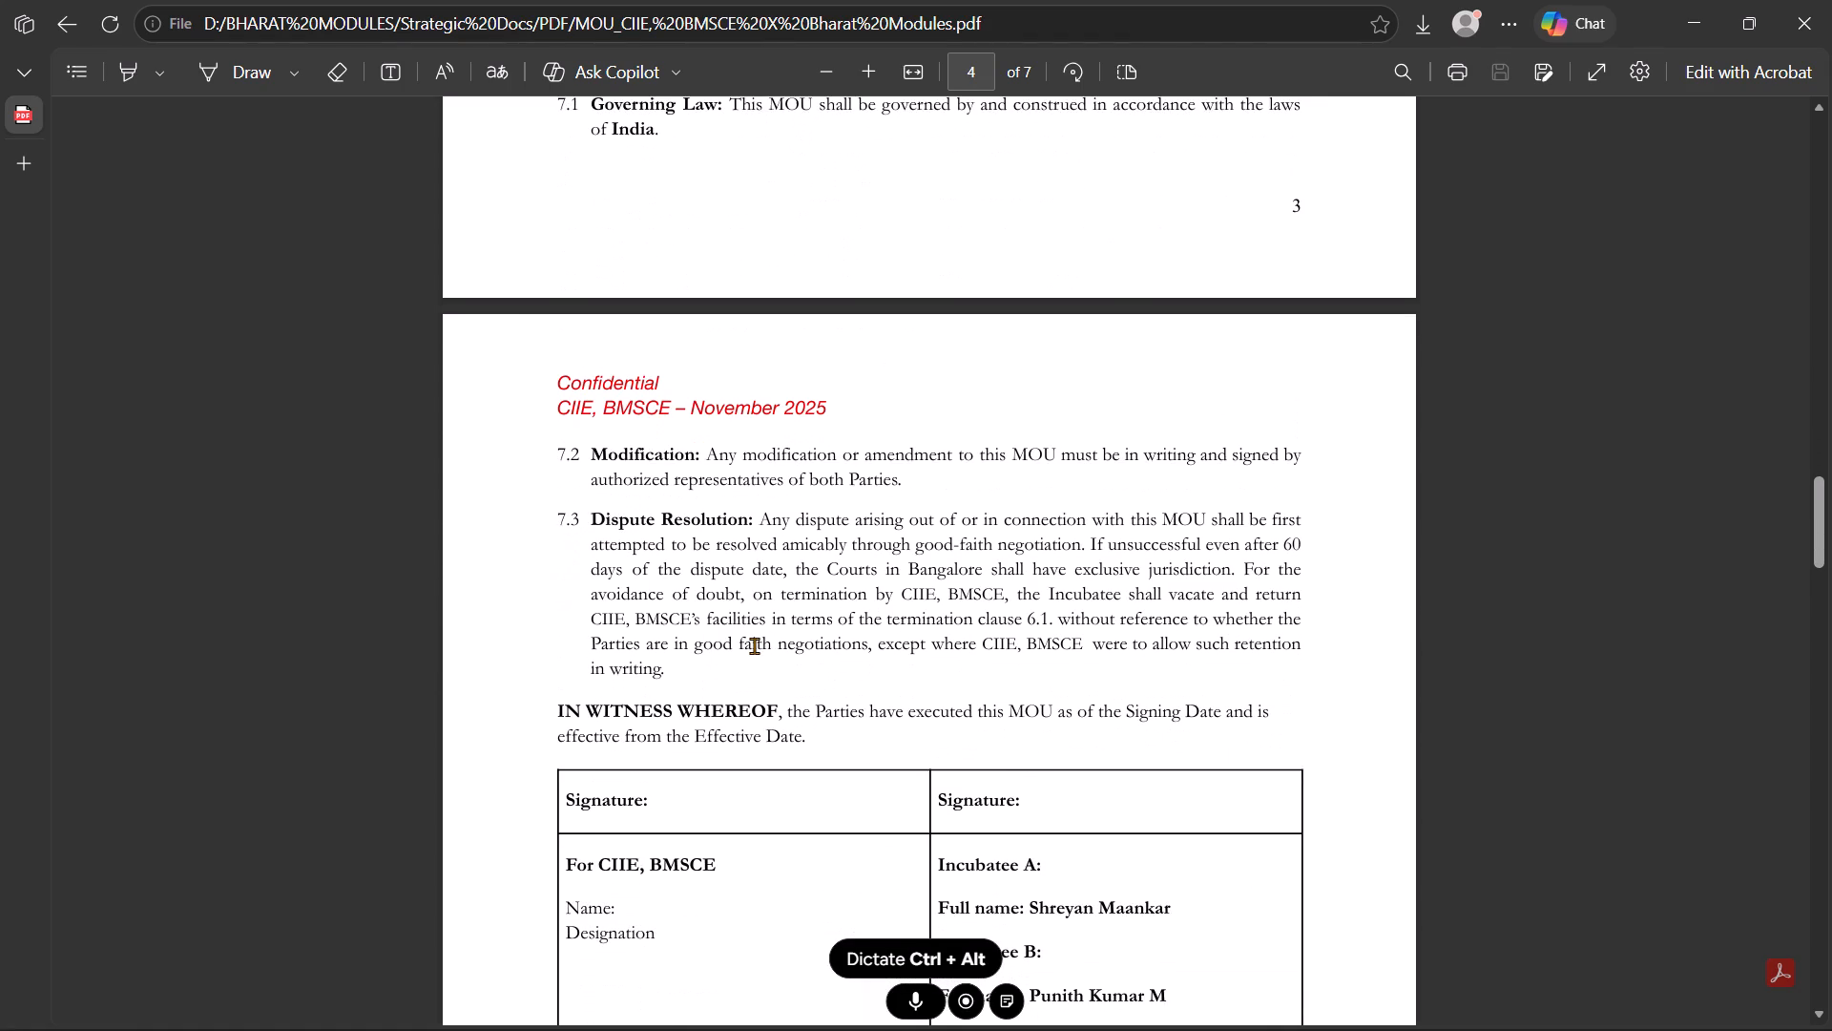
scroll(754, 645, down, 2)
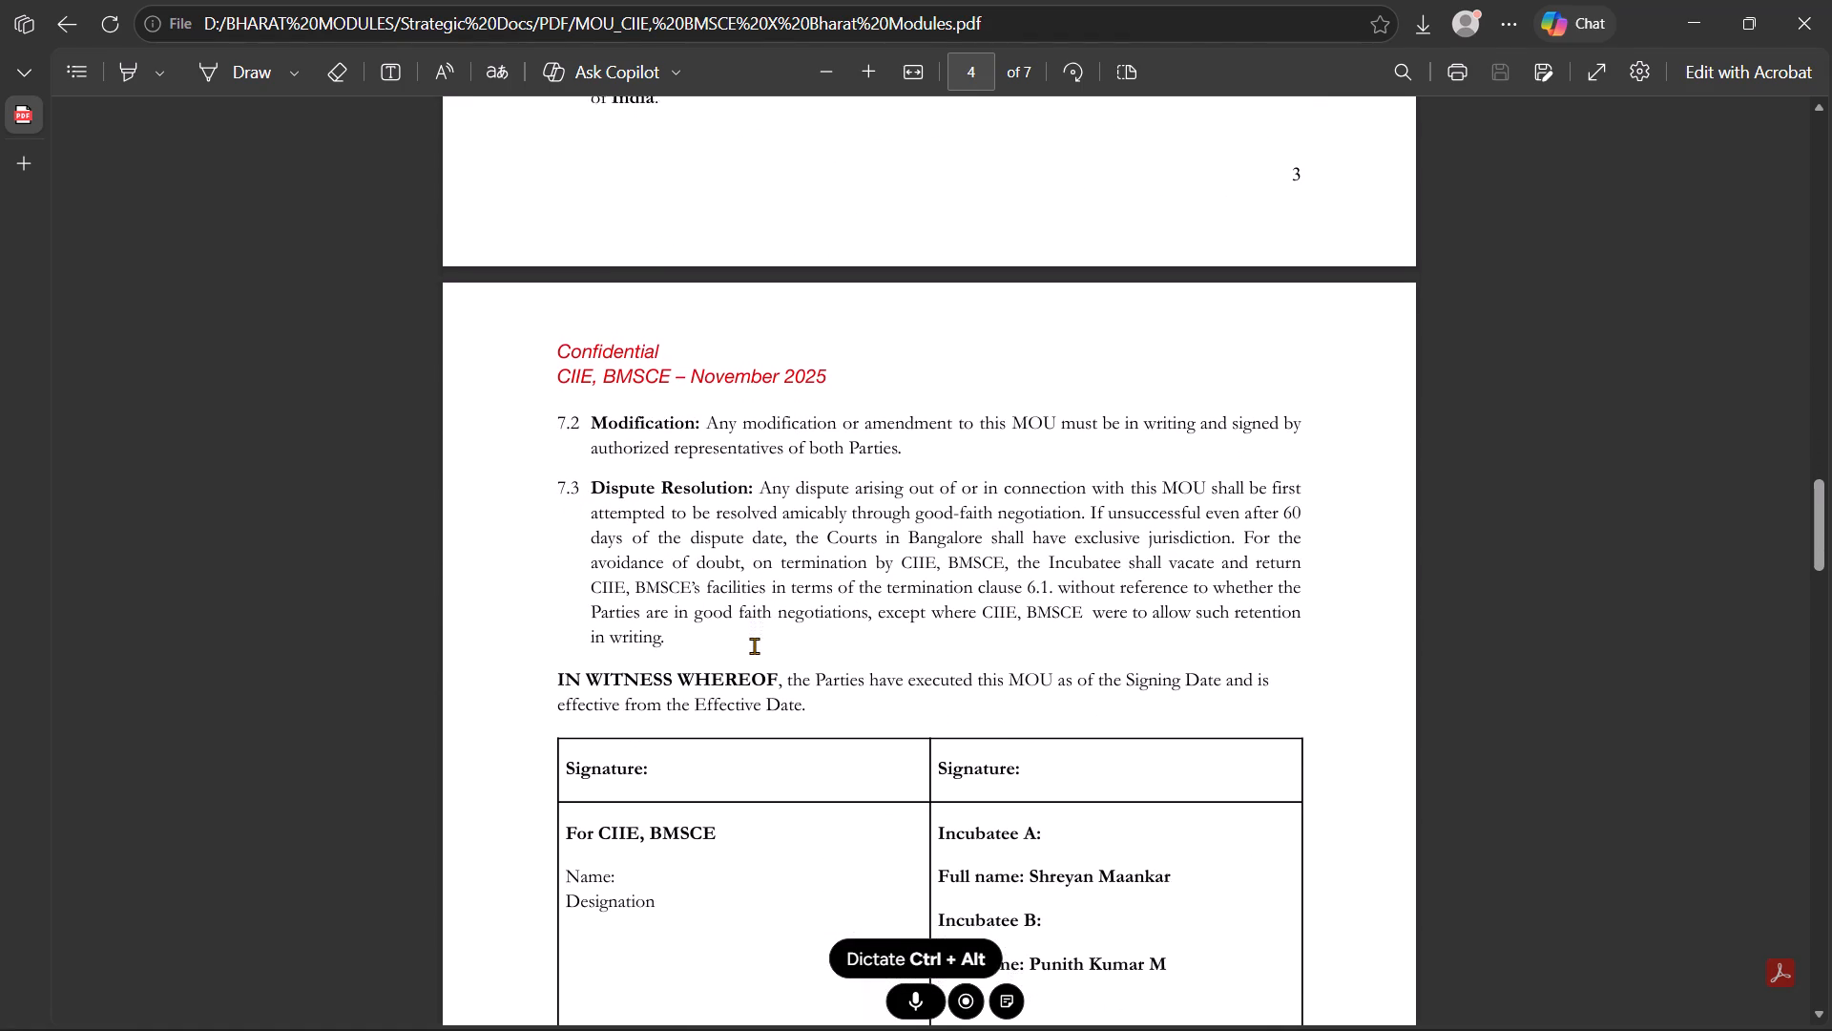
scroll(754, 645, down, 3)
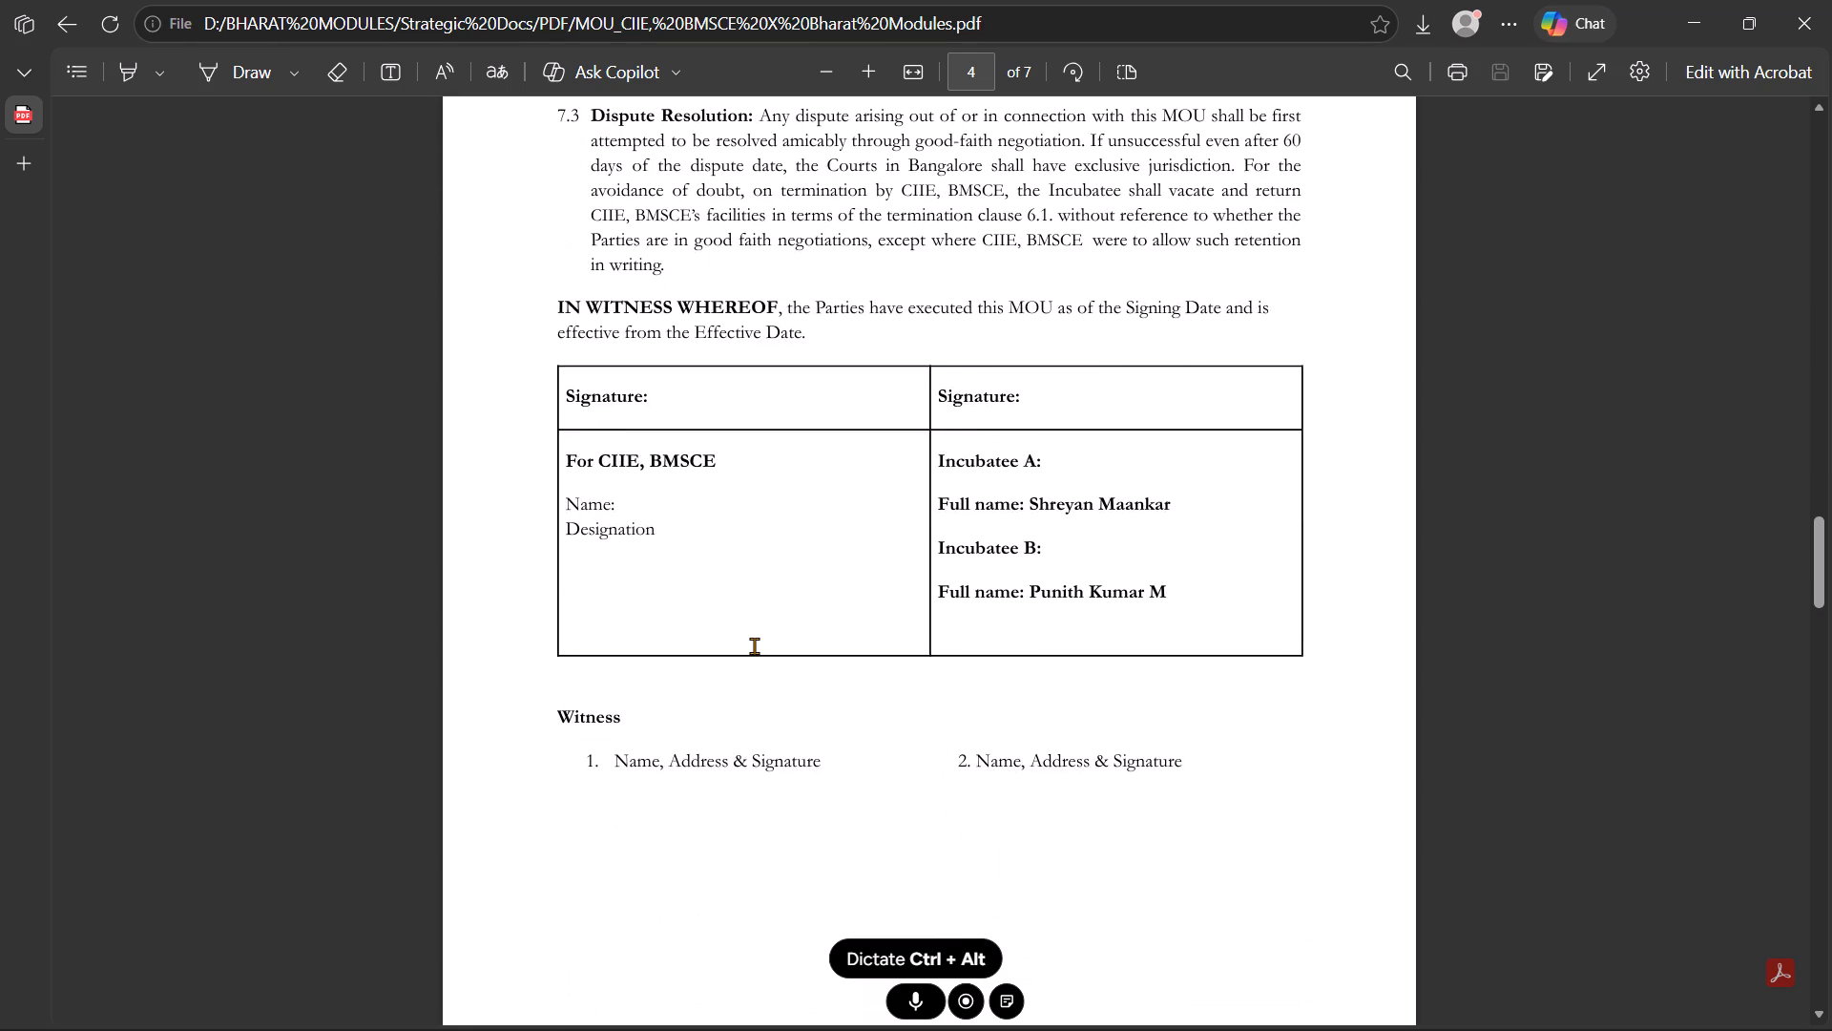
Review Appendix A, covering the founding team particulars and the details of the idea/project, through page 7.
scroll(754, 645, down, 7)
scroll(754, 645, up, 3)
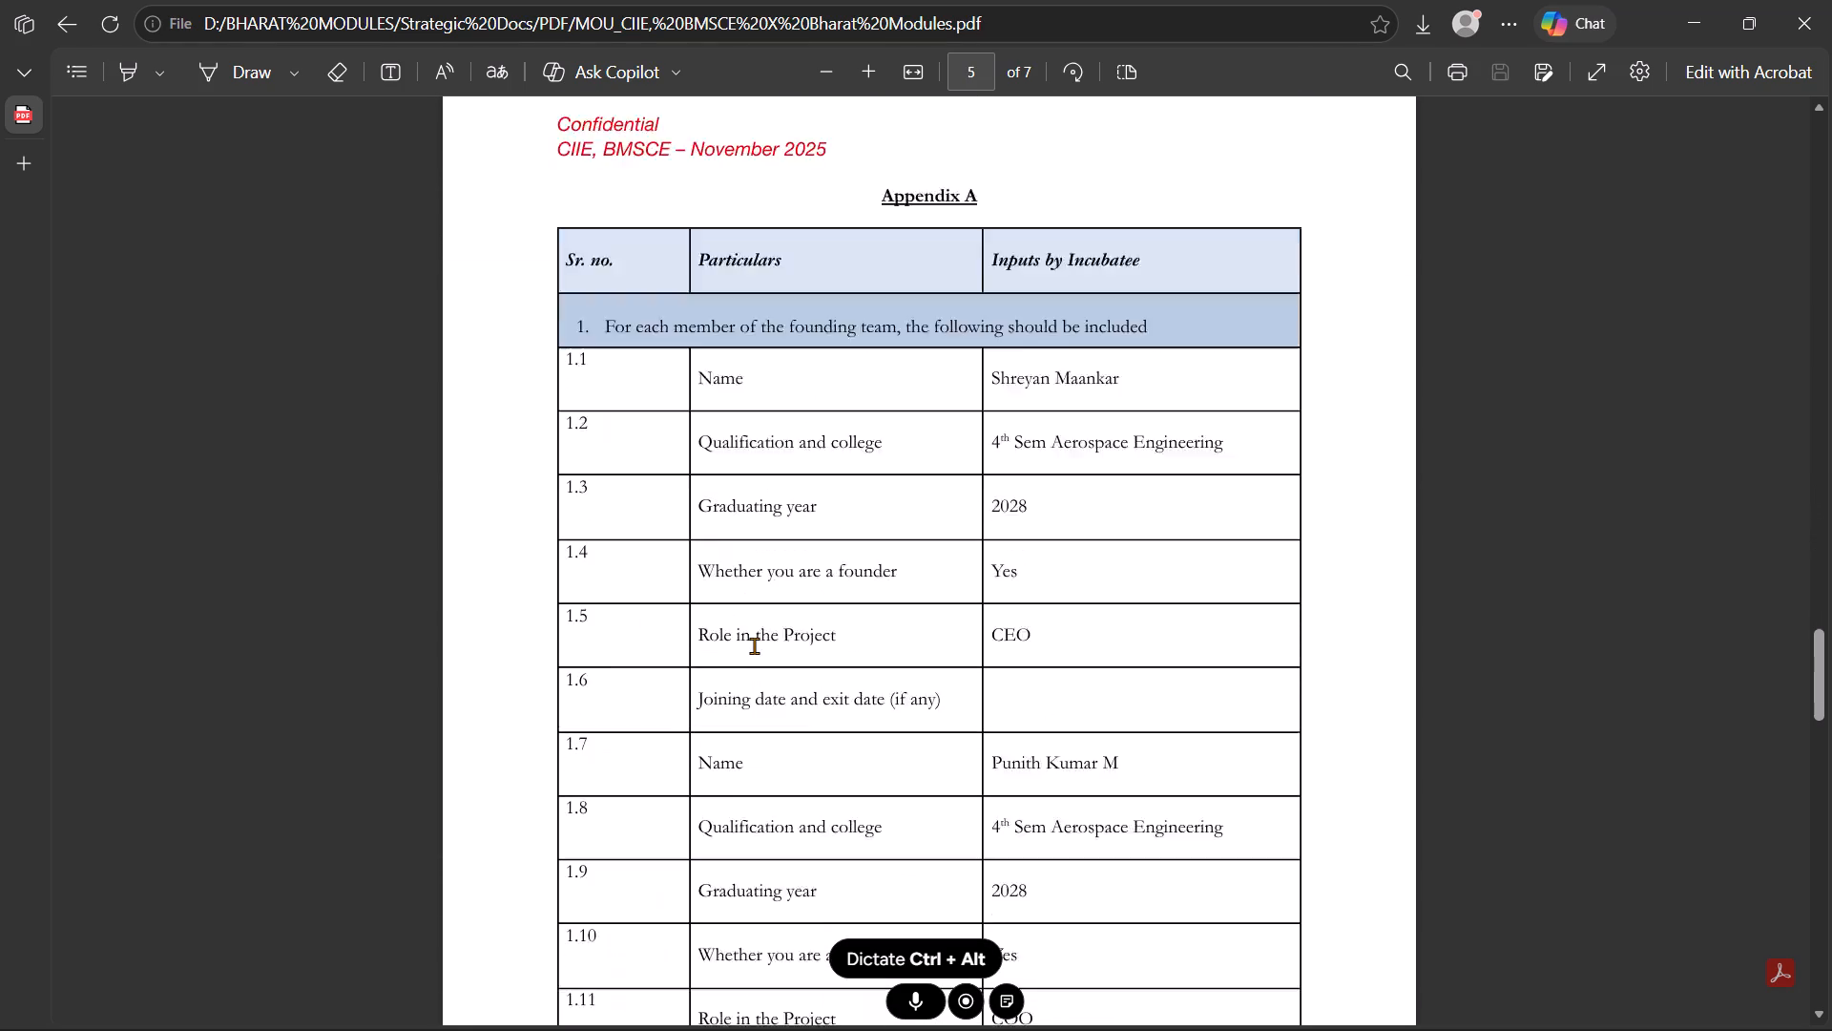
scroll(754, 645, up, 1)
scroll(754, 645, down, 2)
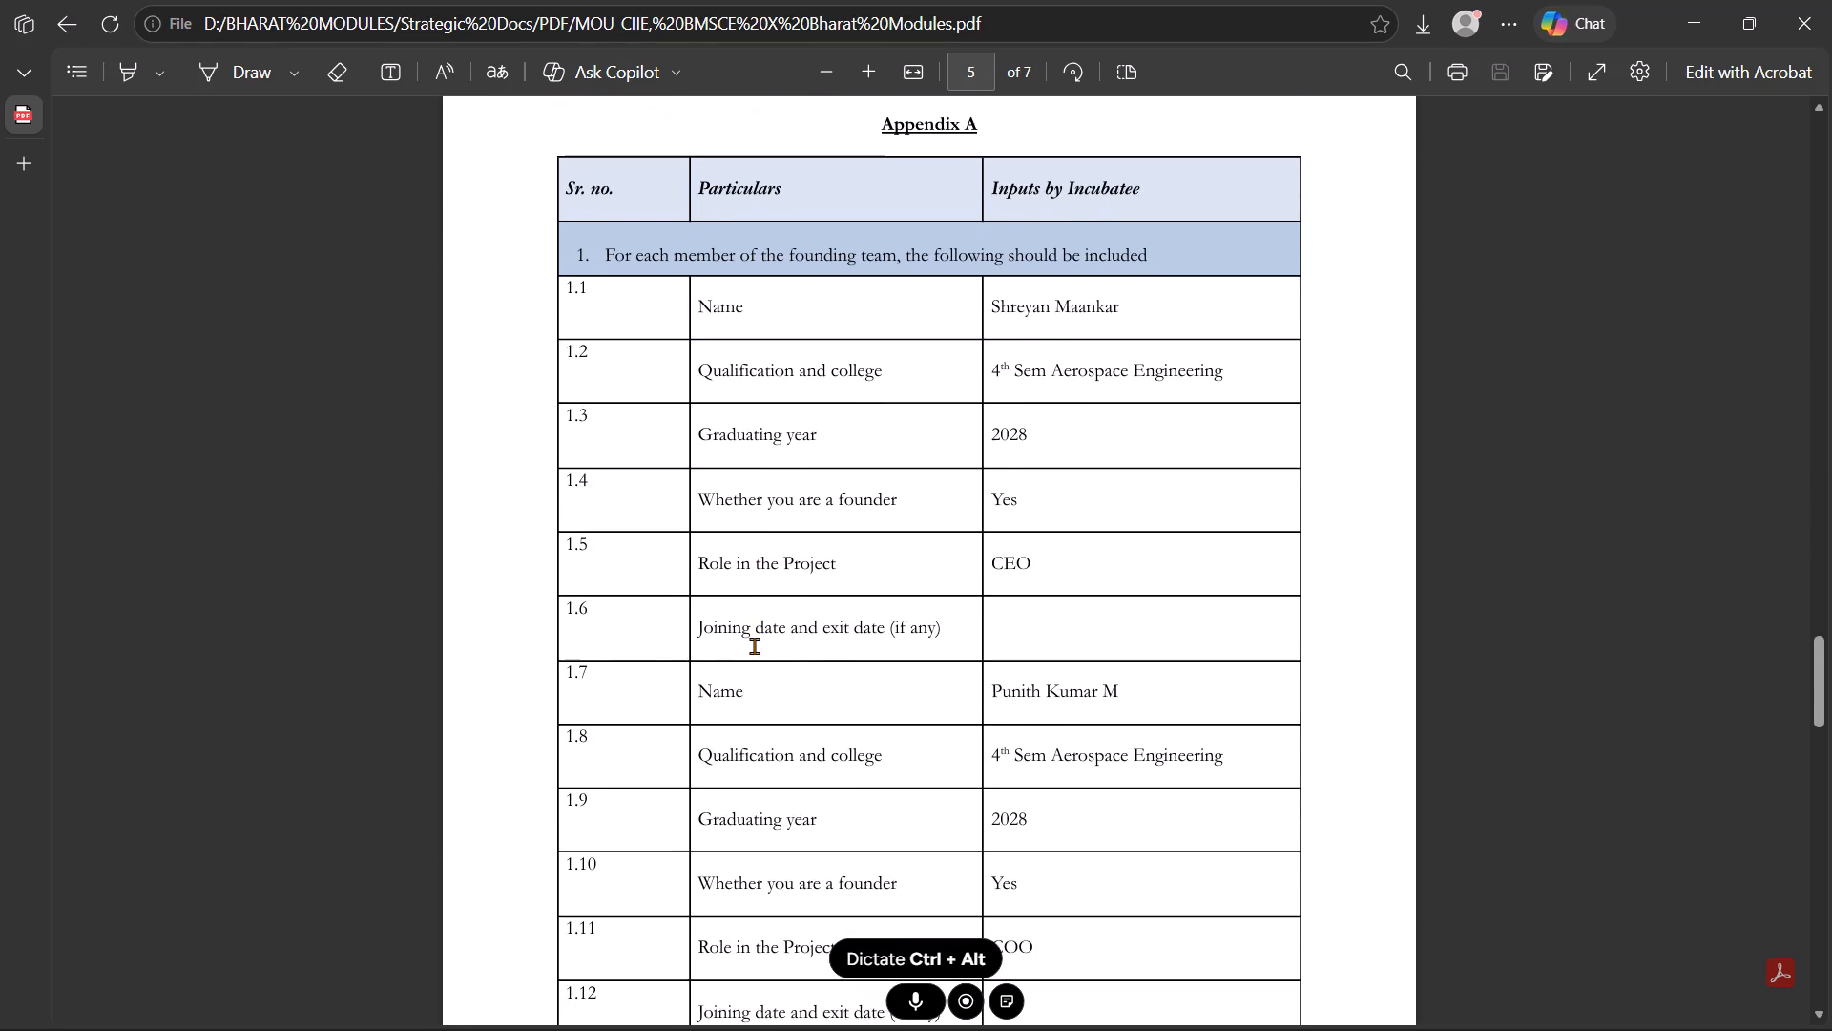
scroll(754, 645, down, 4)
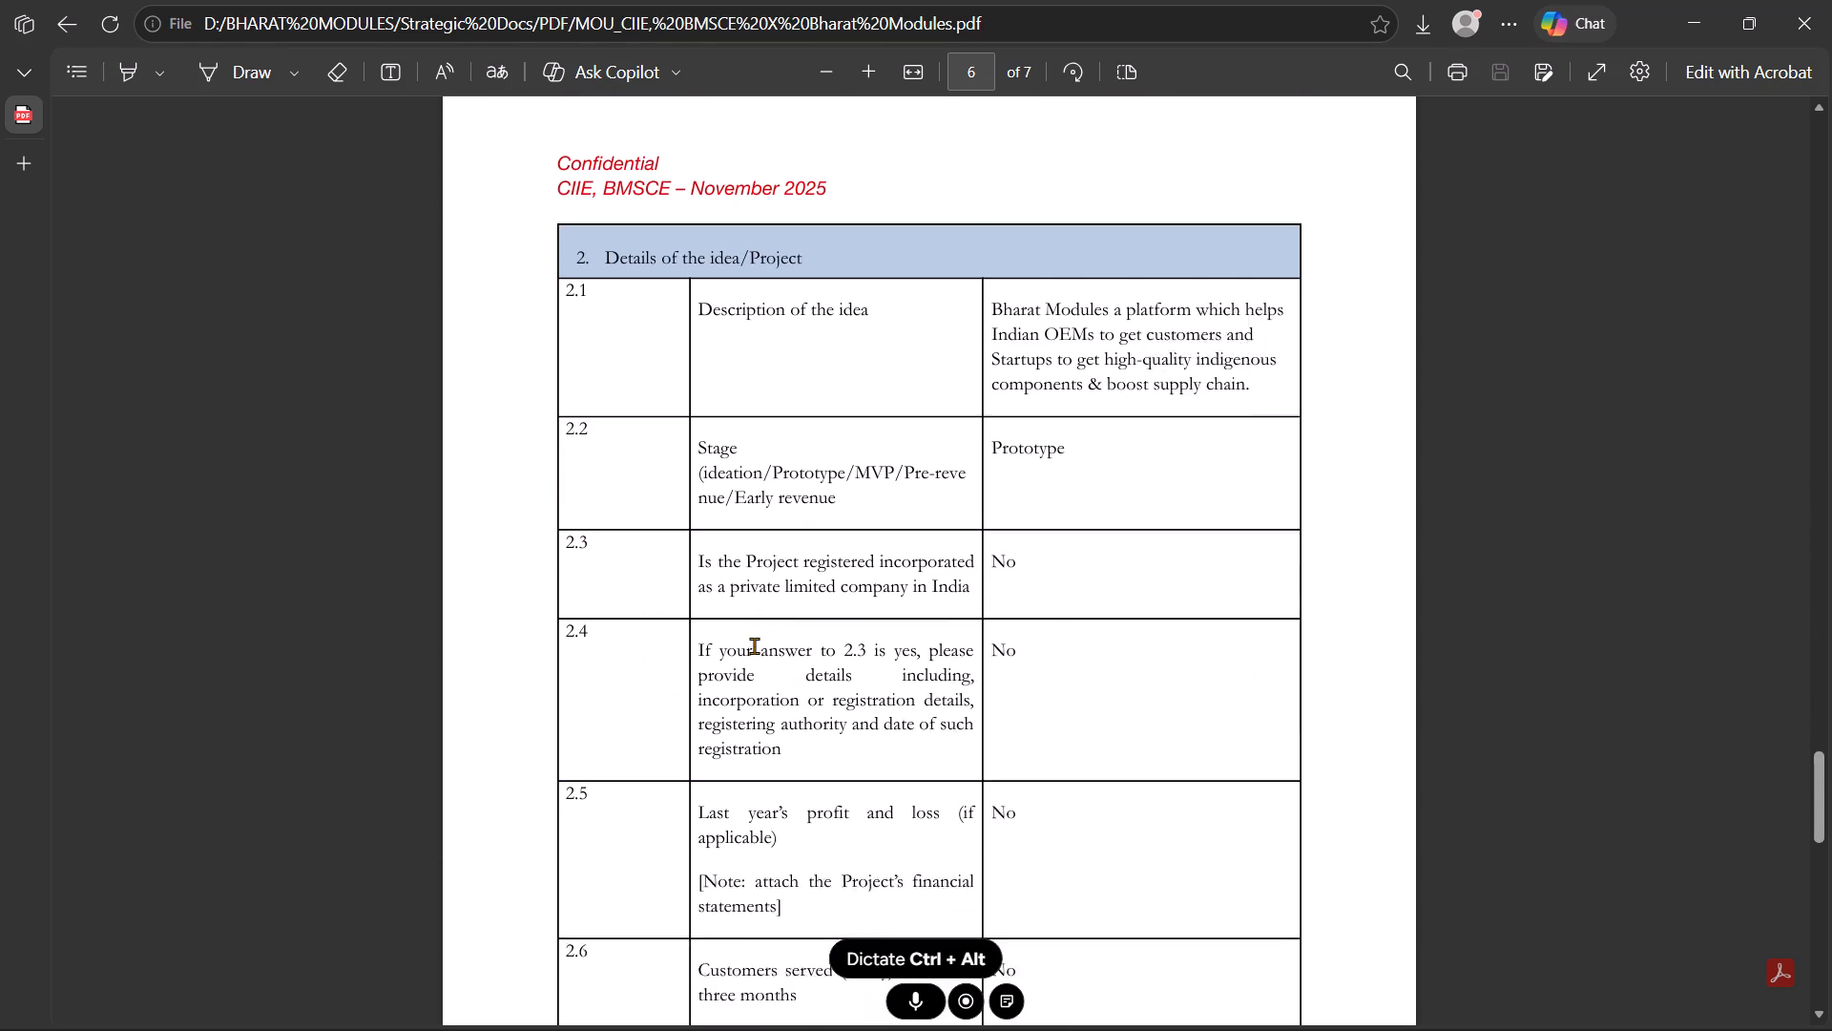
scroll(754, 645, down, 2)
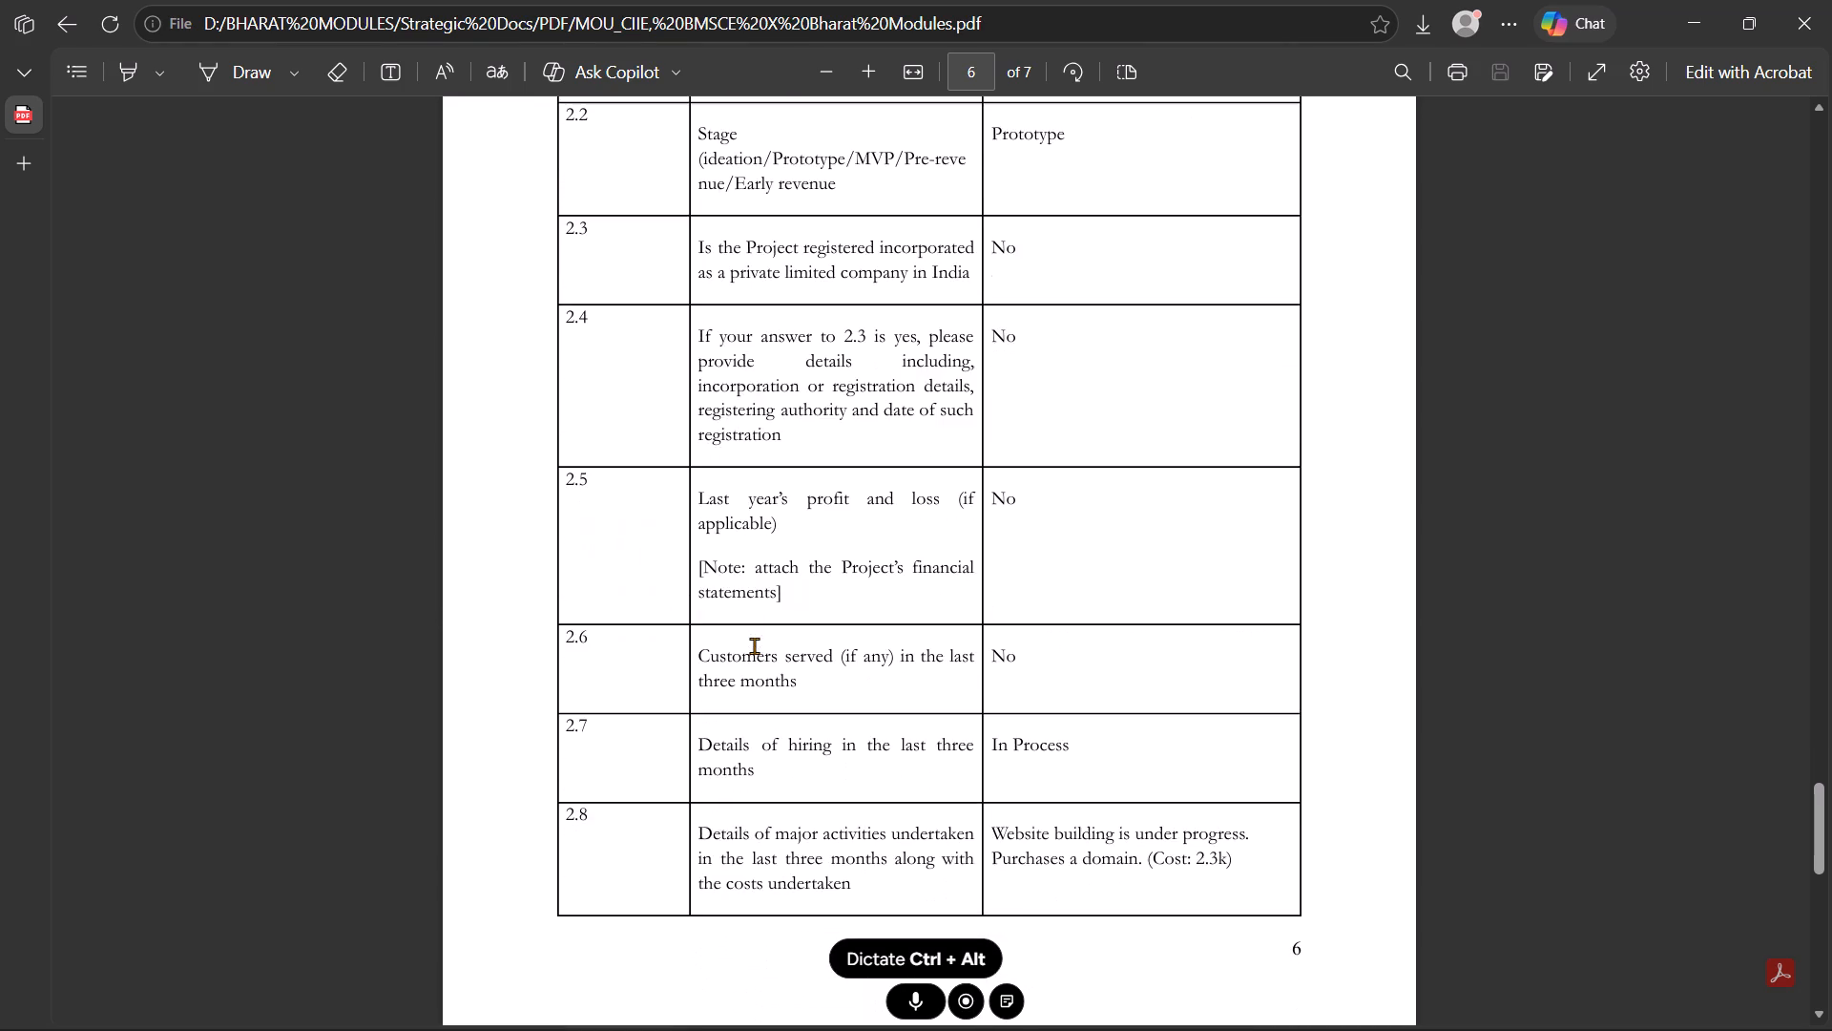
scroll(754, 645, down, 11)
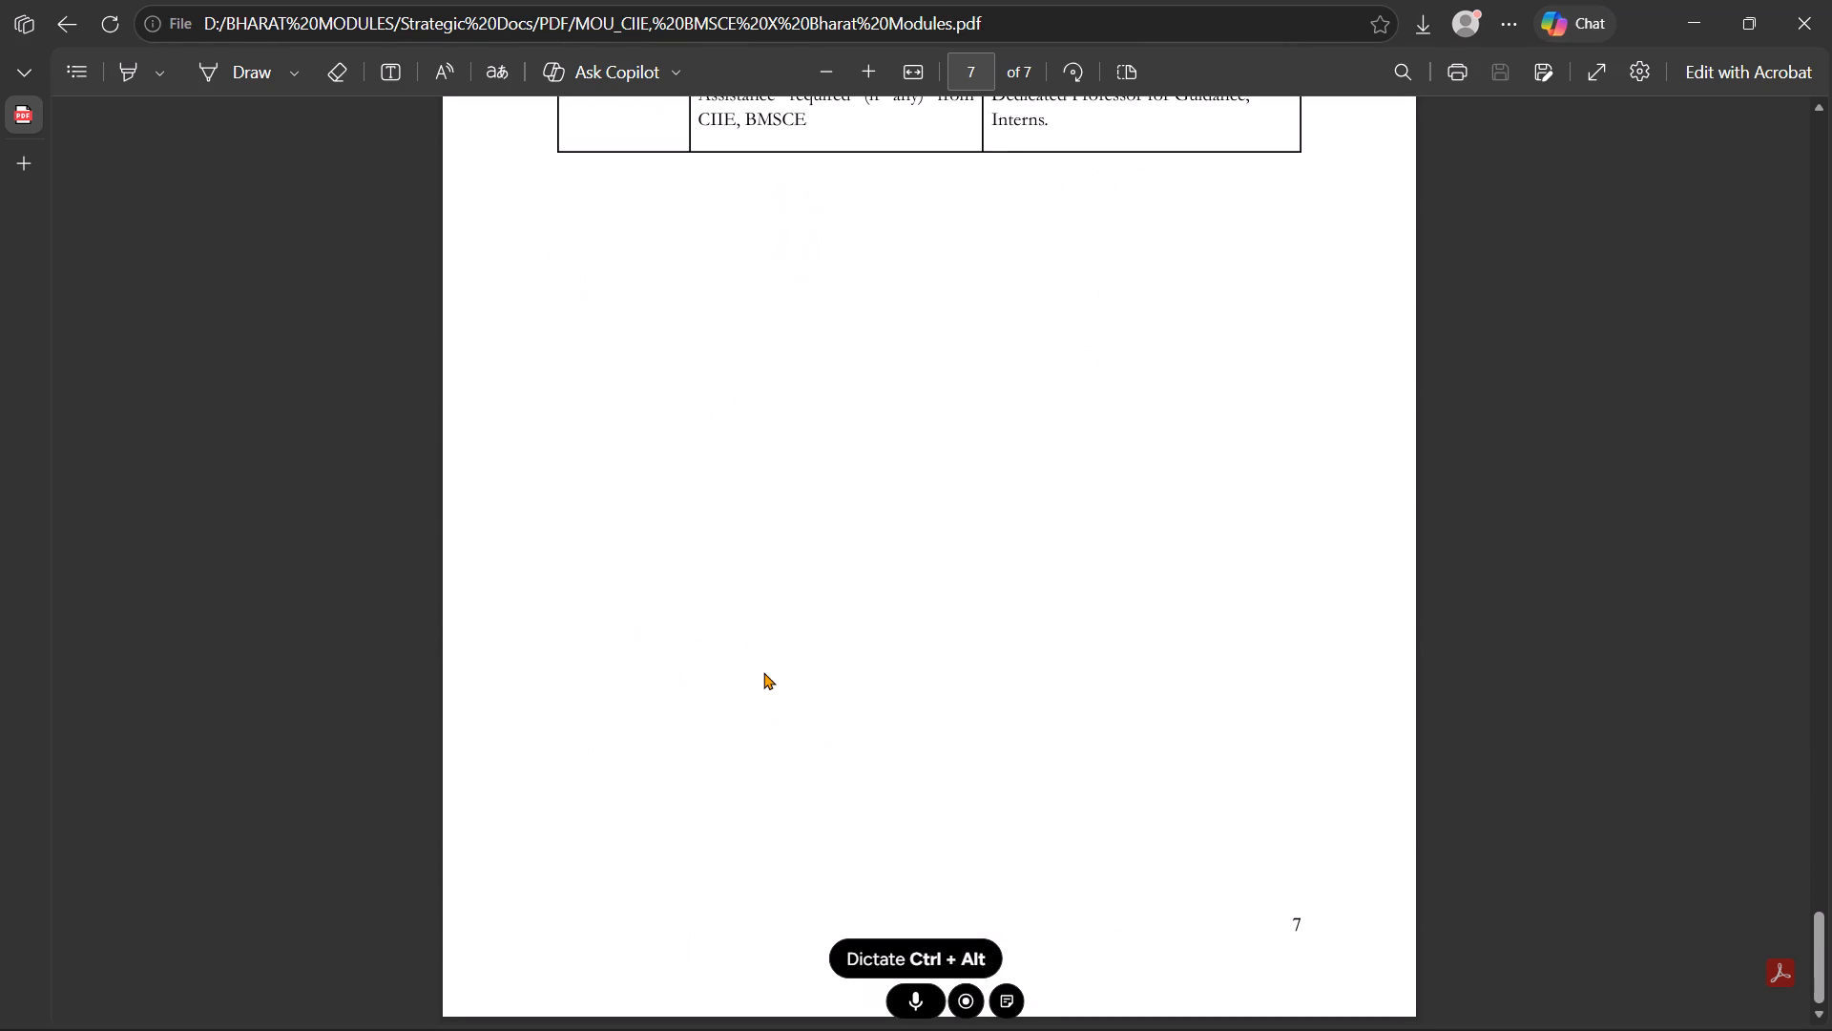
Return to the start of the MOU and reread its parties and recitals on page 1.
scroll(763, 672, up, 17)
click(827, 831)
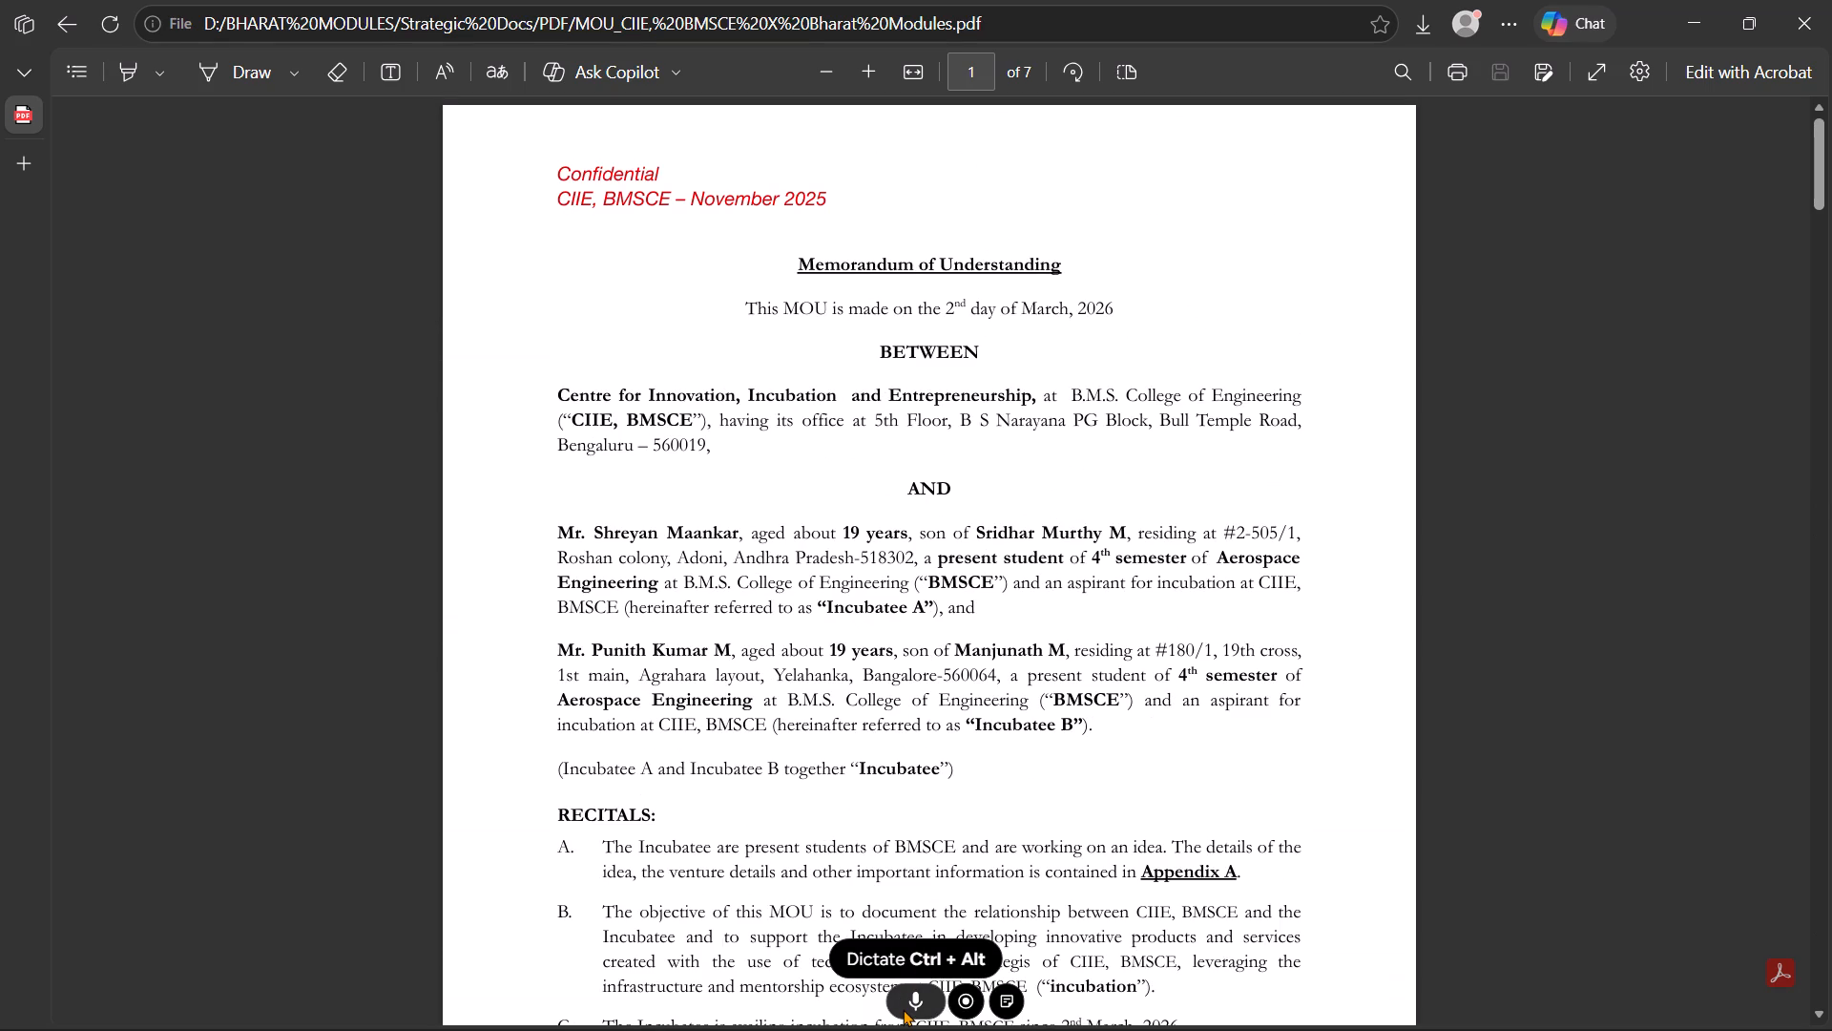
click(947, 873)
scroll(851, 680, down, 1)
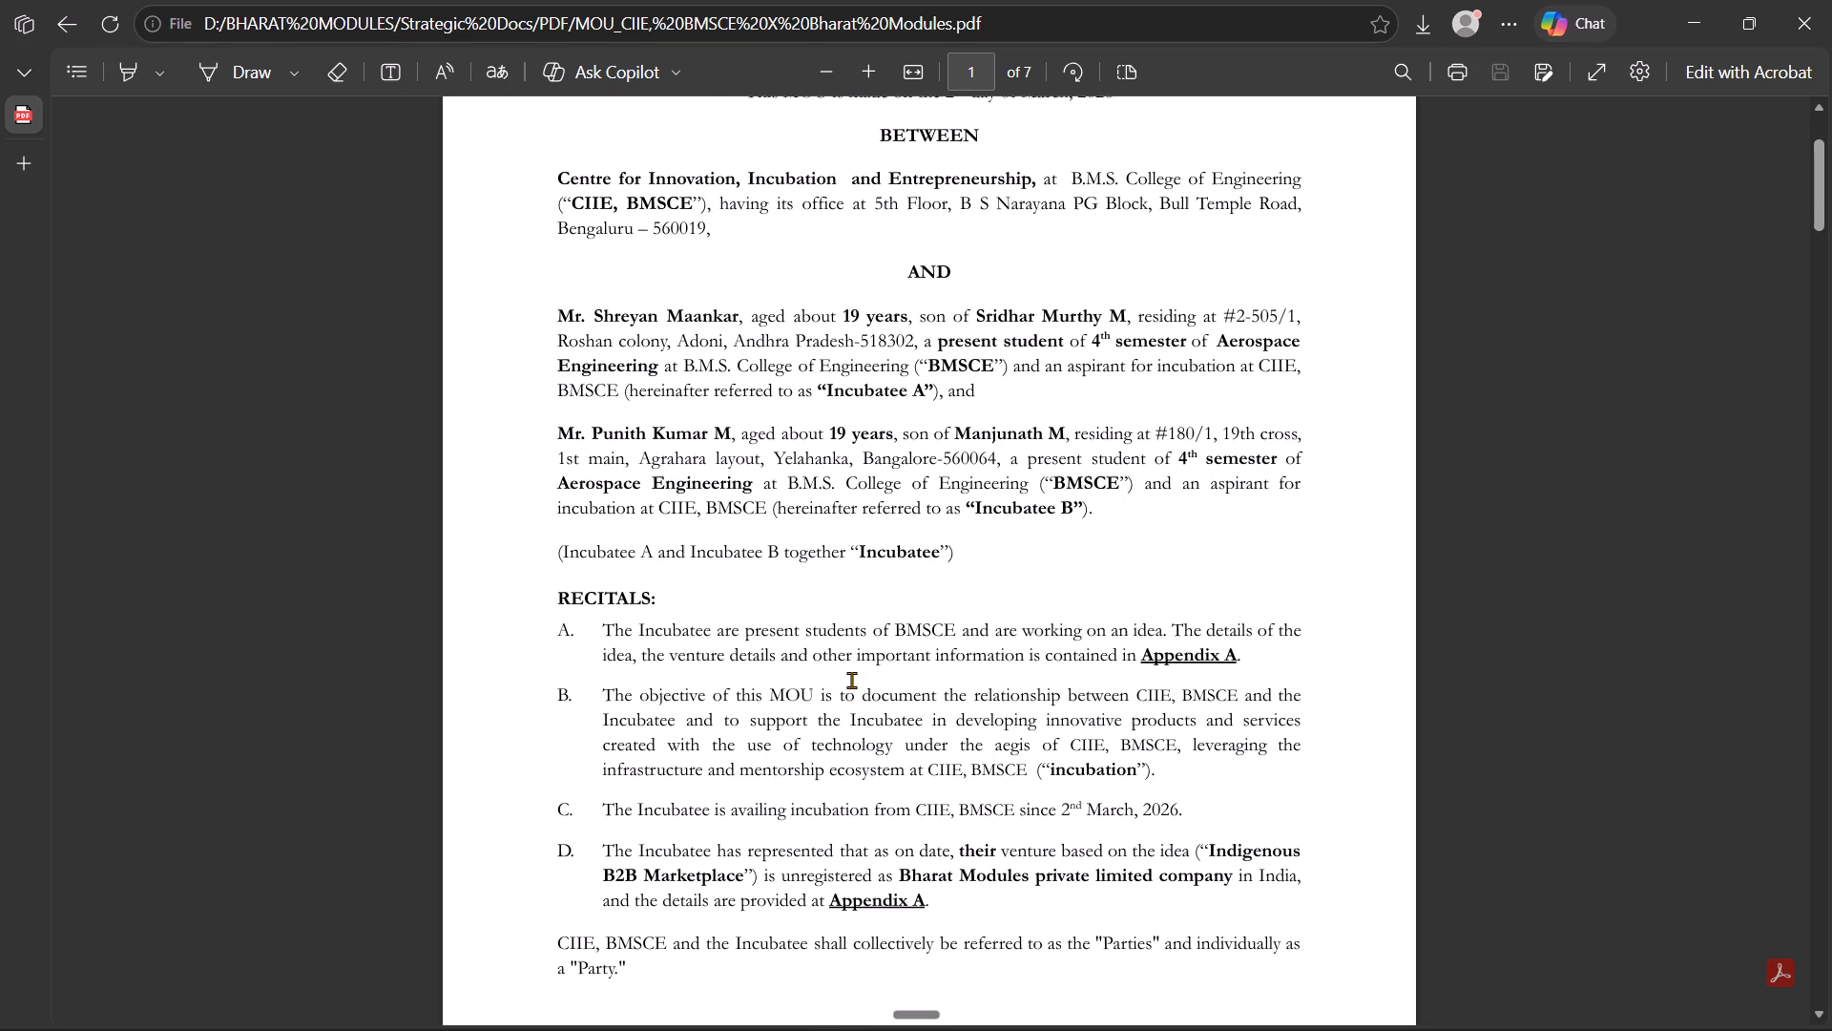
scroll(851, 680, down, 3)
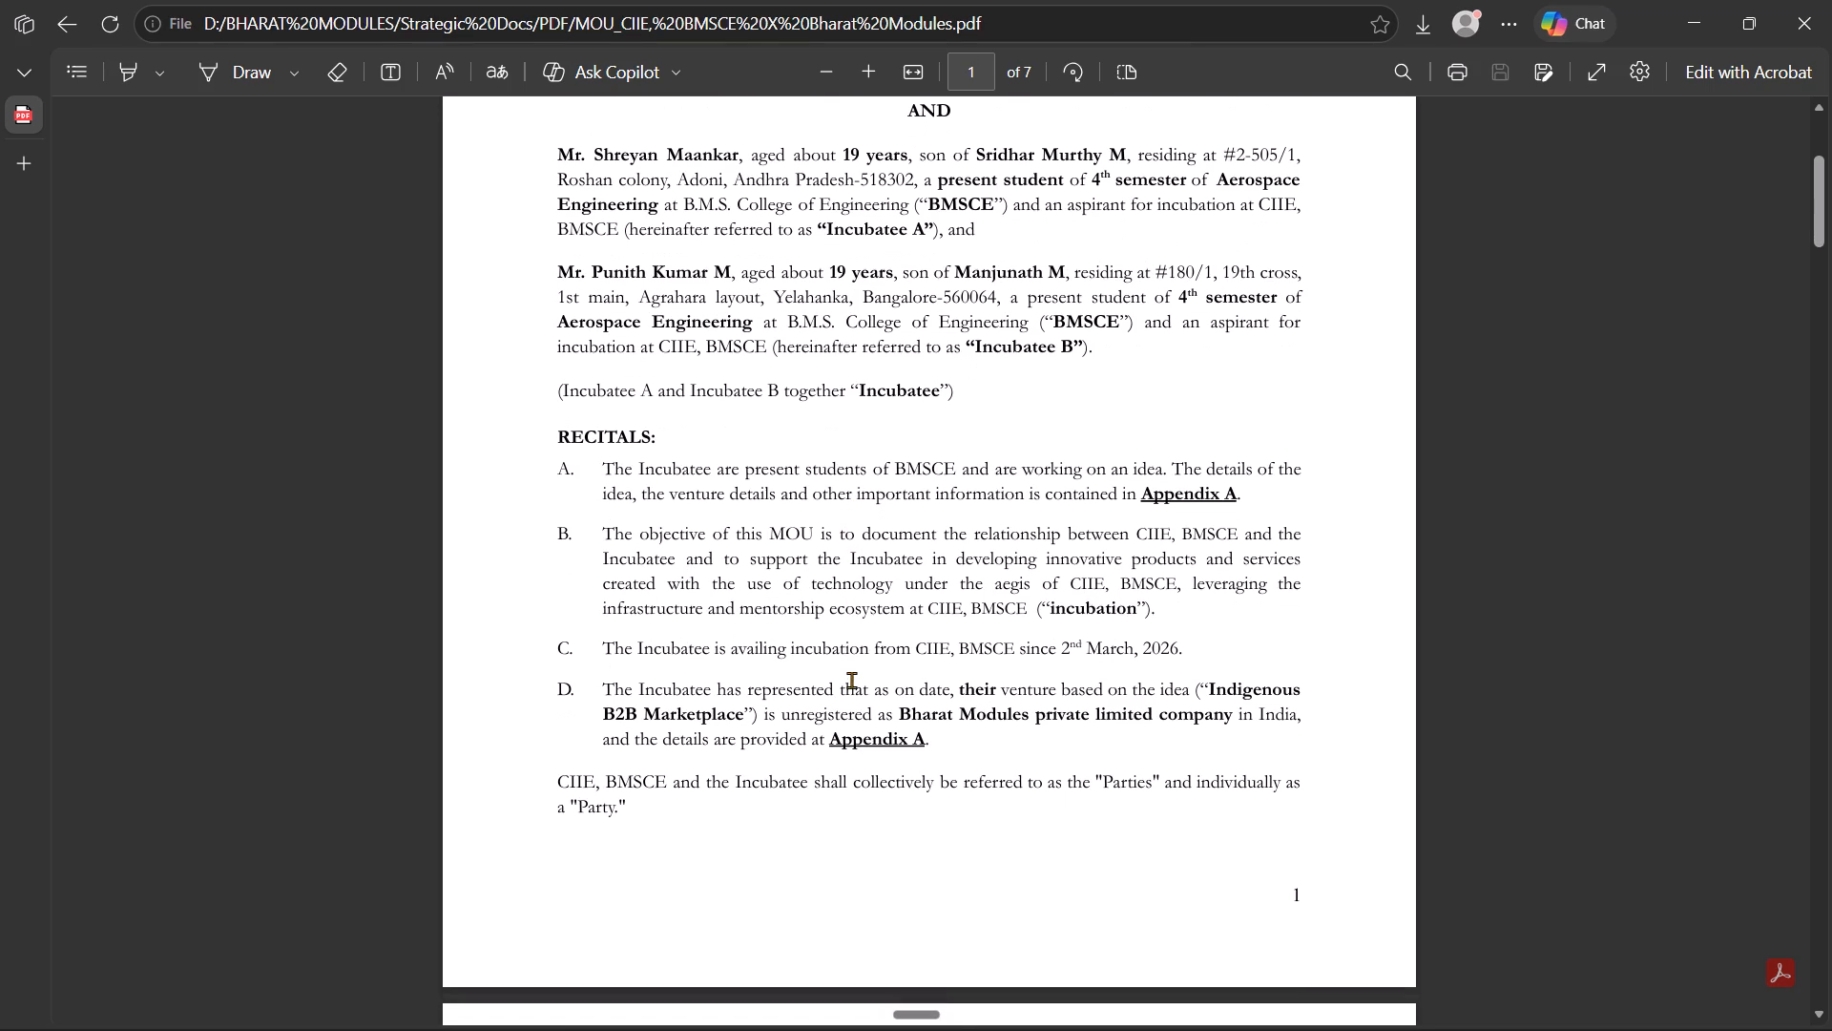
Reread the Term of MOU clauses 1.1 to 1.3 on page 2.
scroll(851, 680, down, 3)
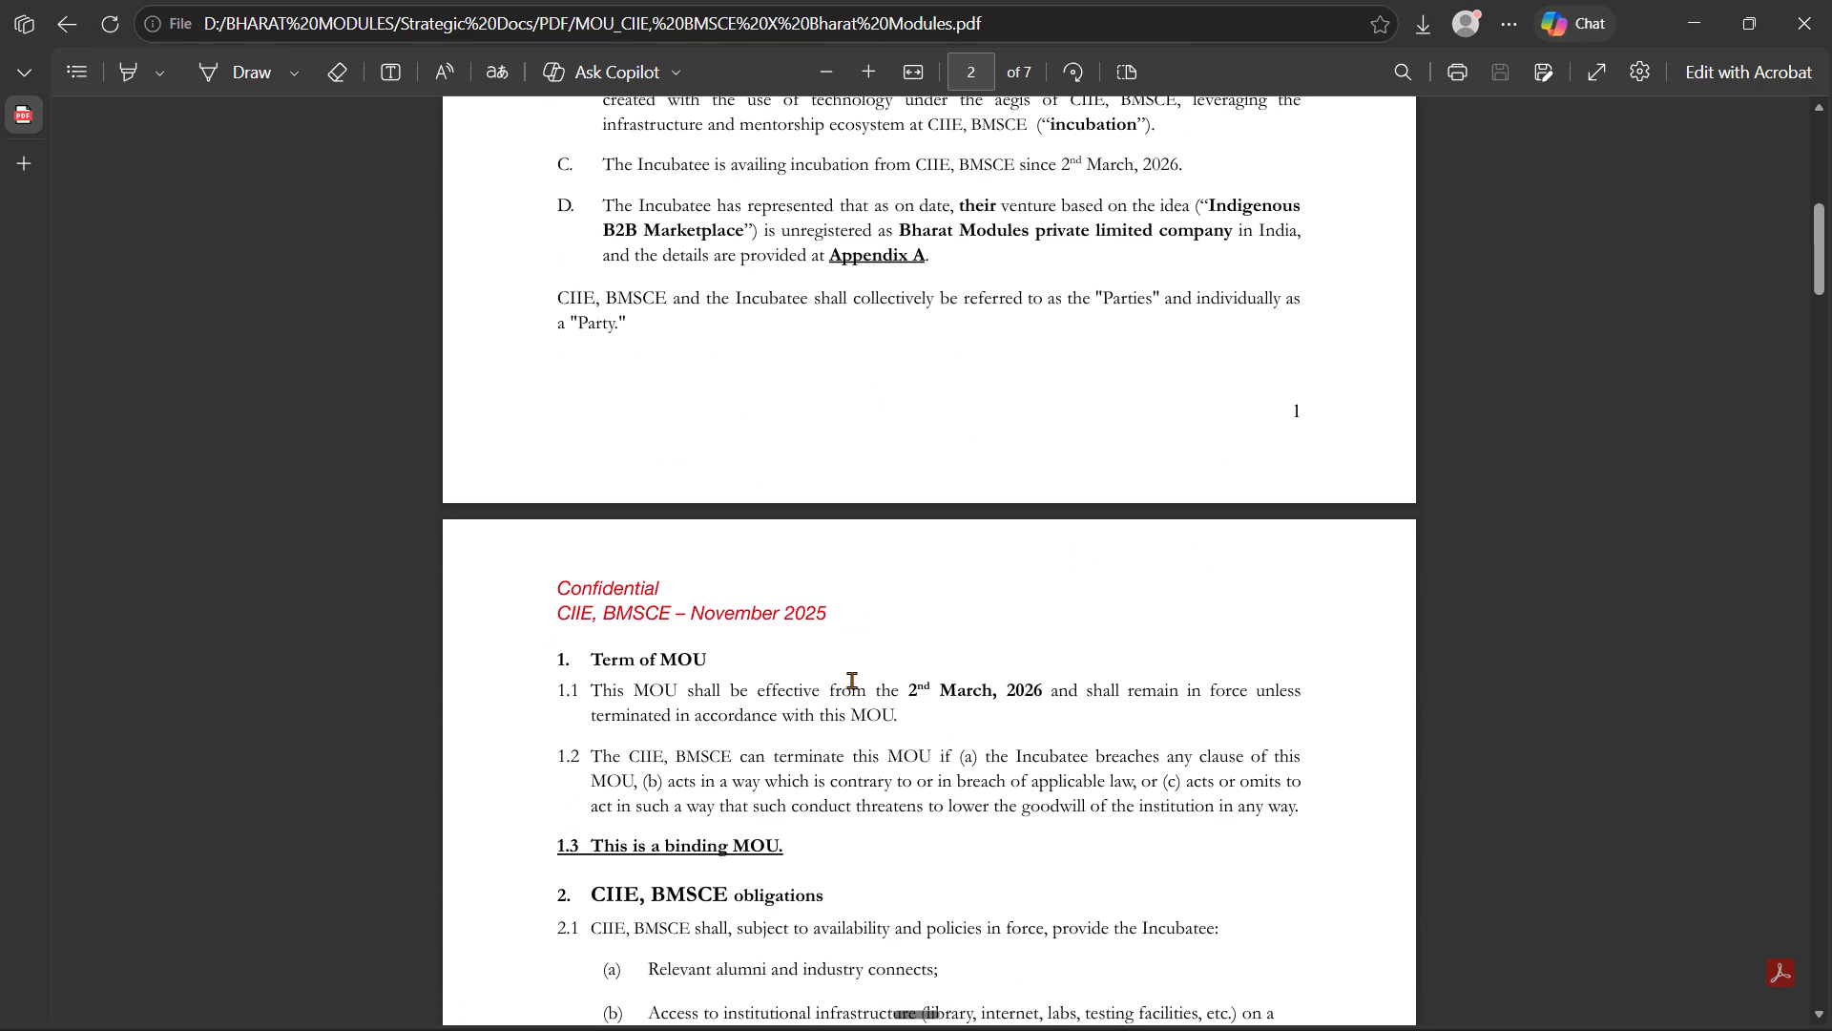
scroll(913, 714, down, 1)
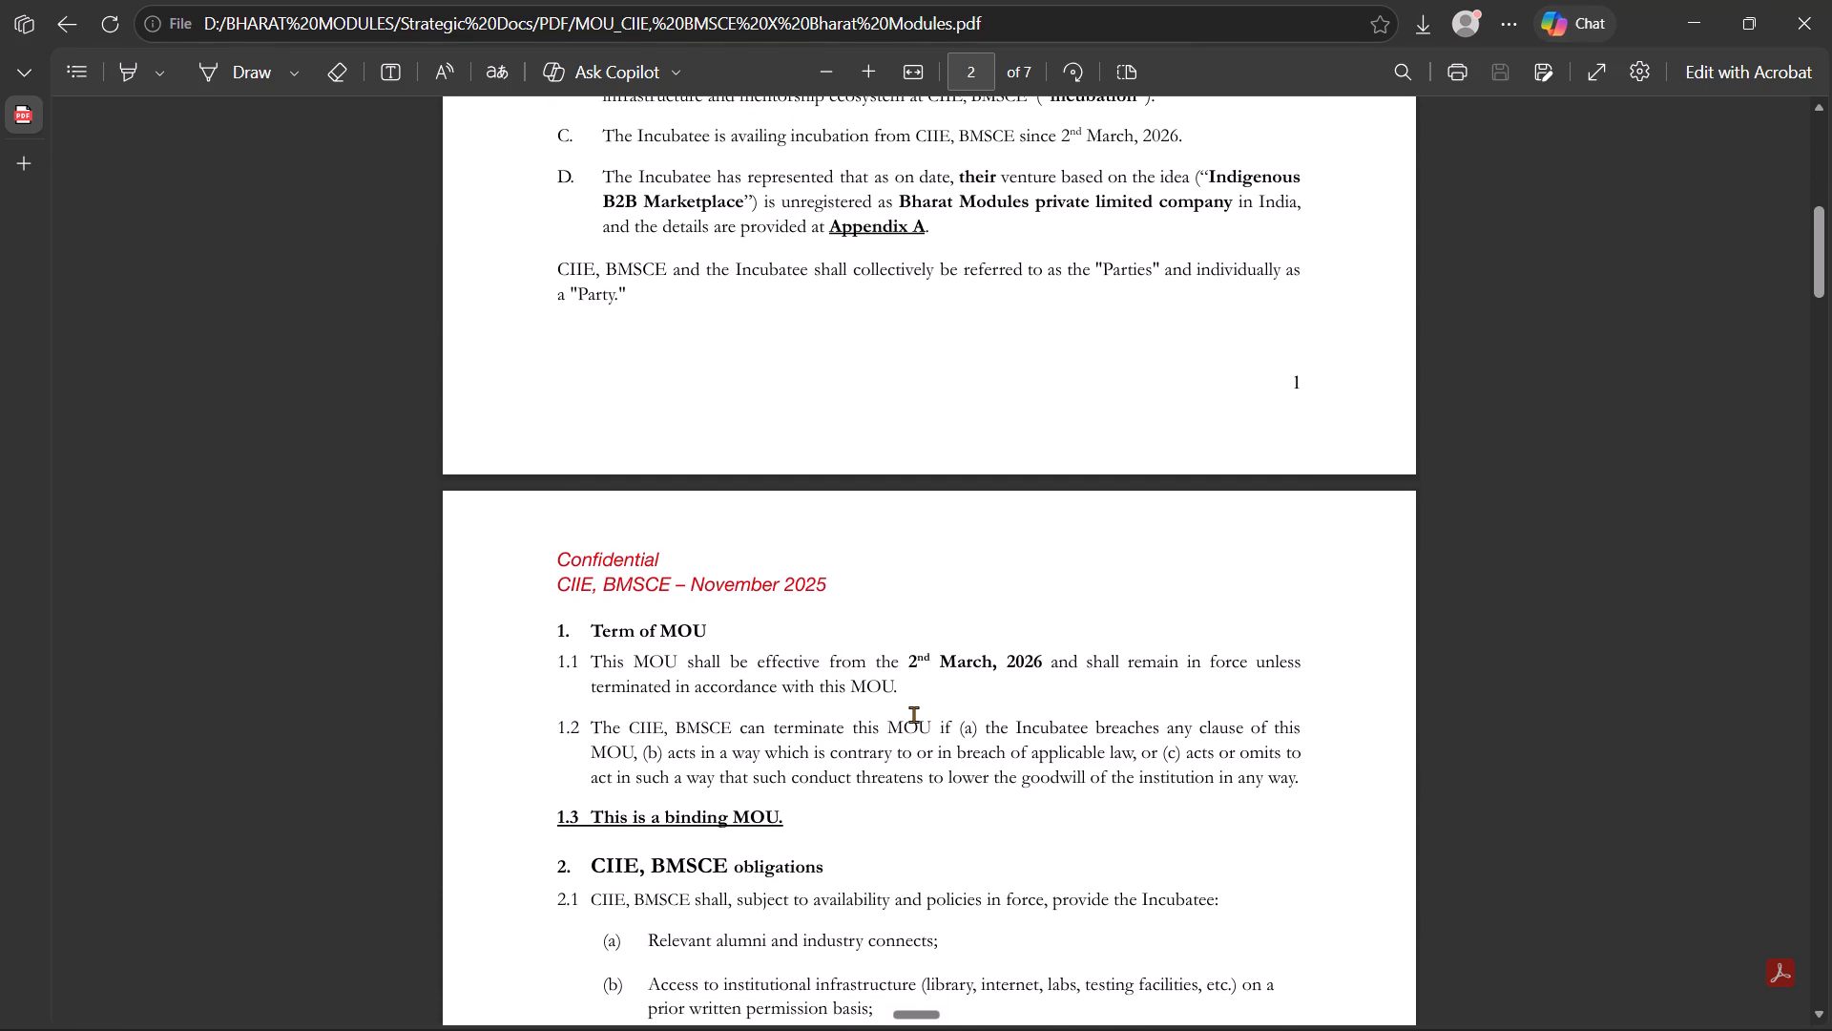
scroll(913, 714, down, 1)
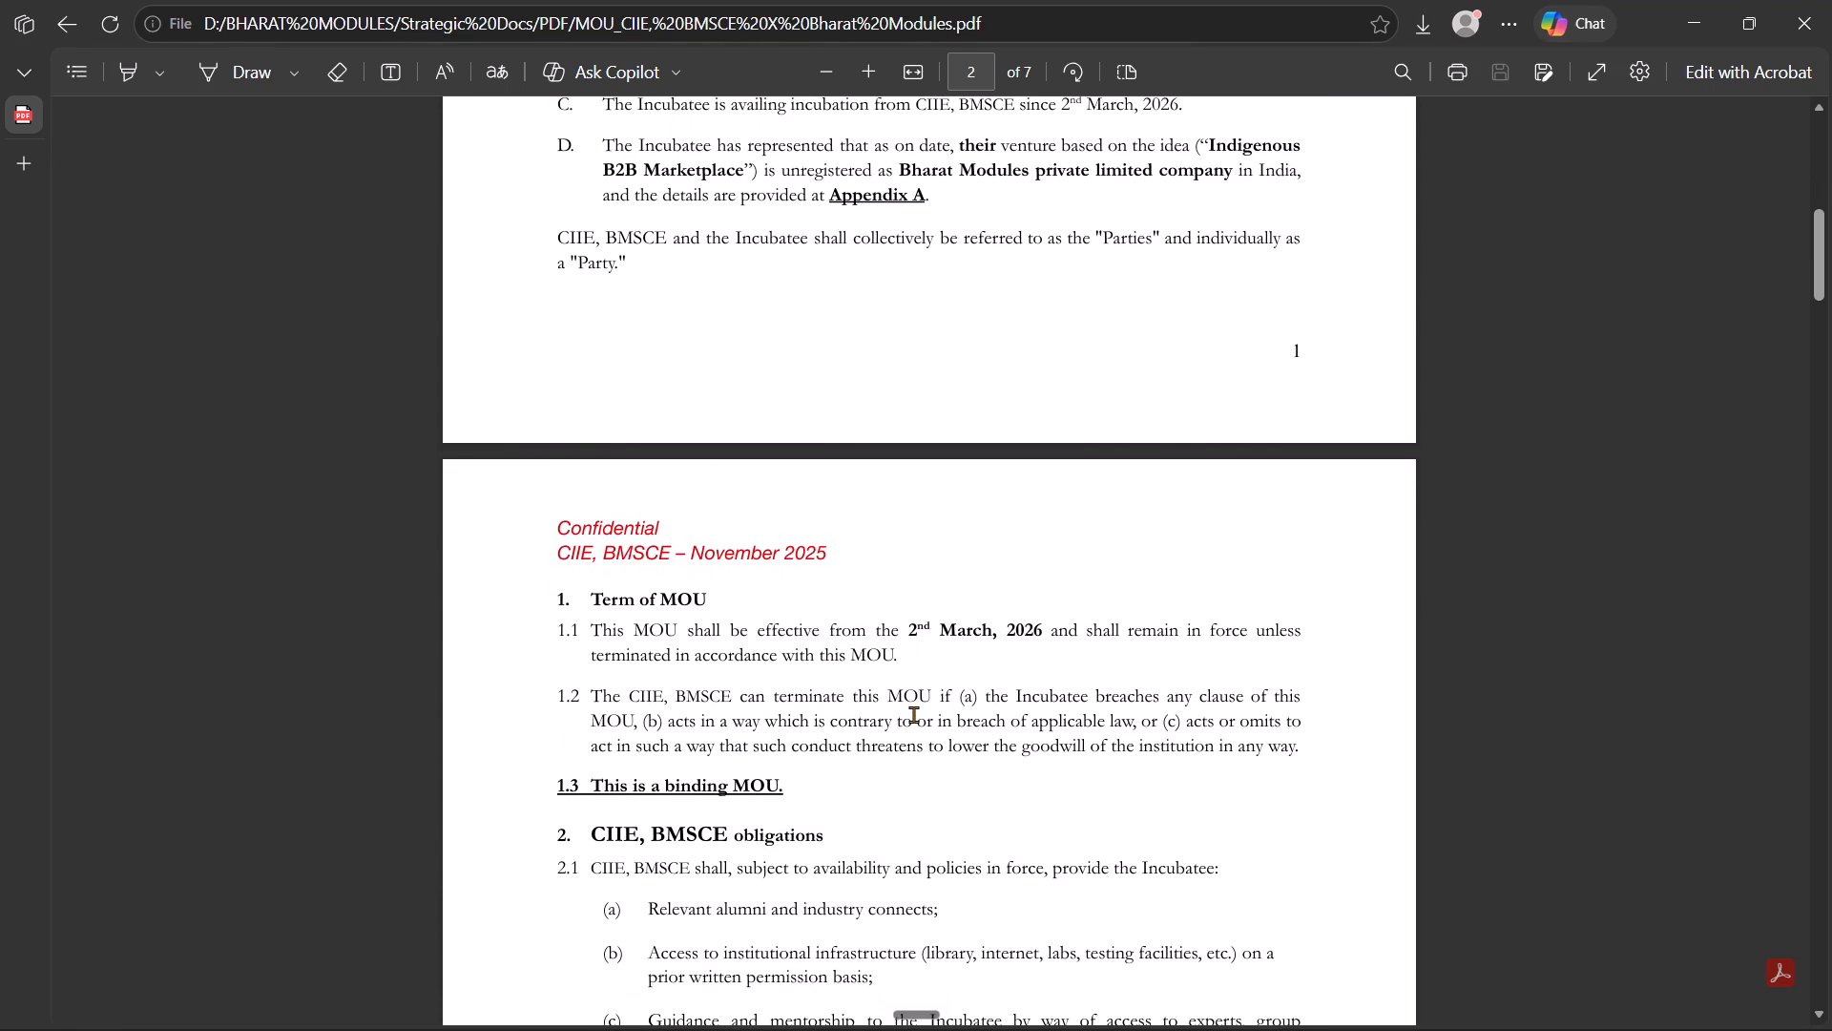
scroll(864, 742, down, 3)
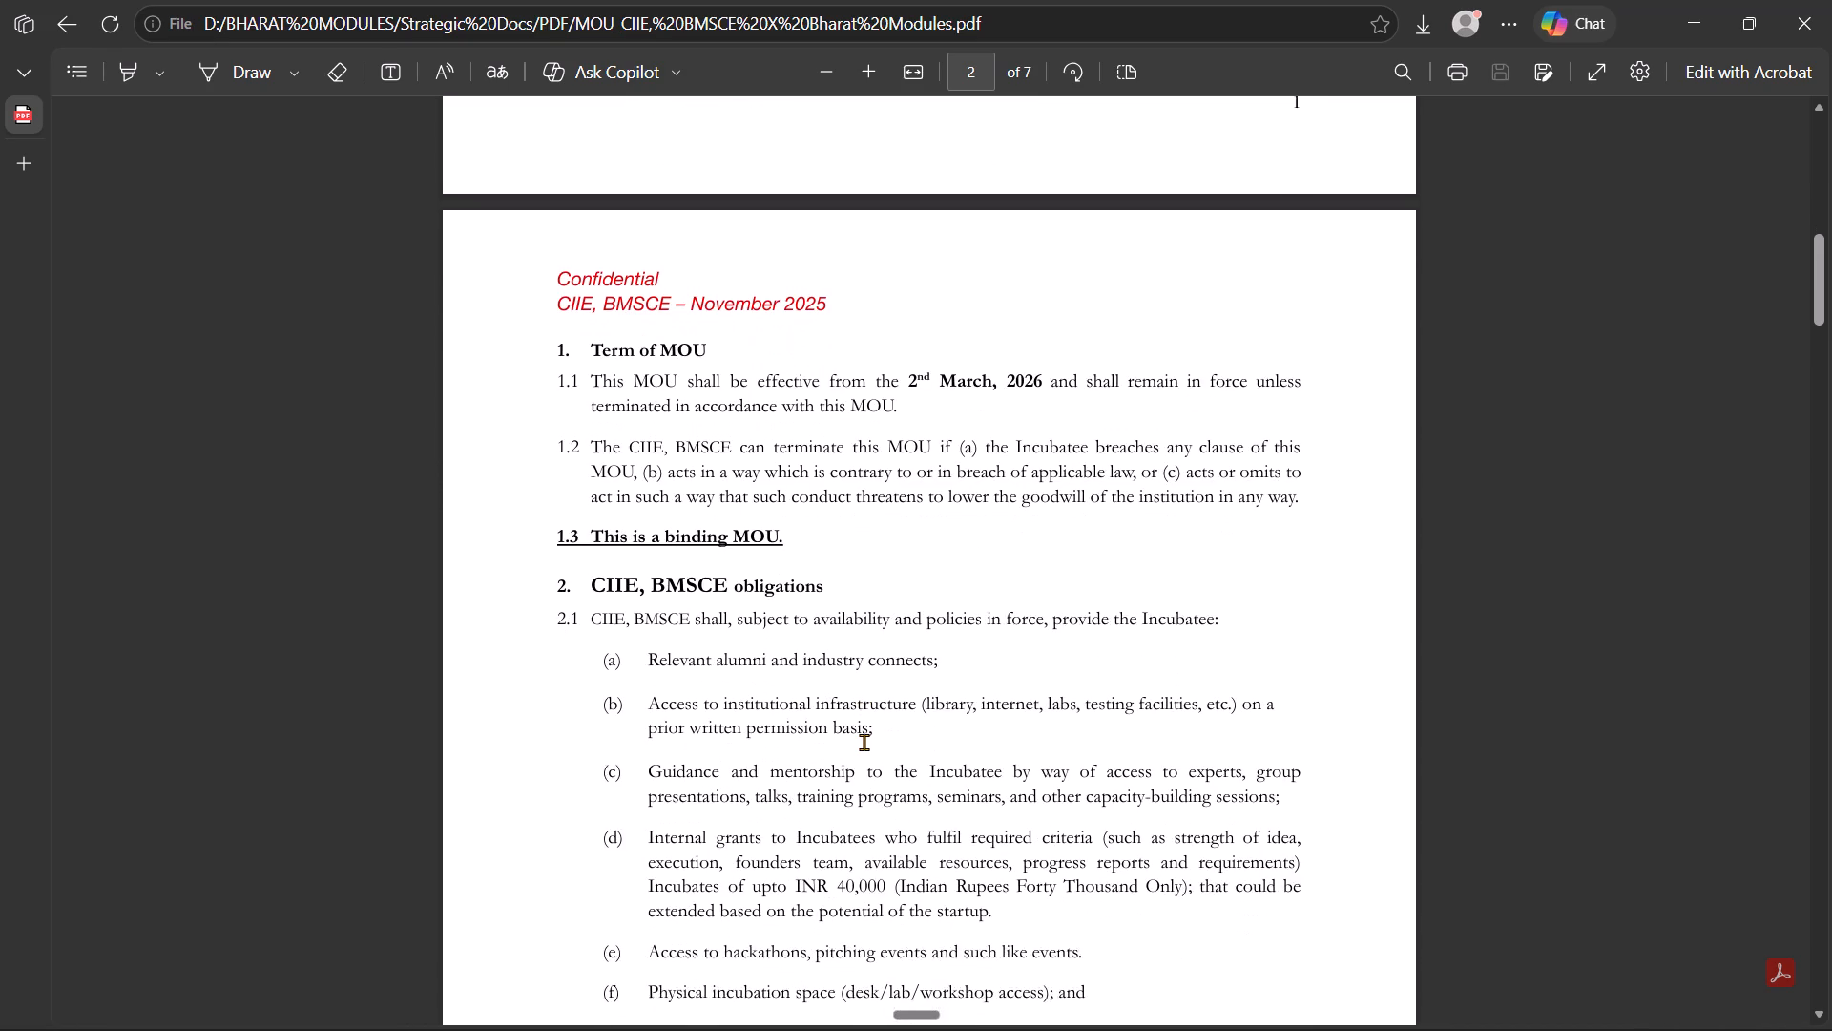
Examine the CIIE, BMSCE obligations in clause 2.1, from alumni connects through investor and grant assistance.
scroll(864, 742, down, 1)
scroll(780, 679, down, 1)
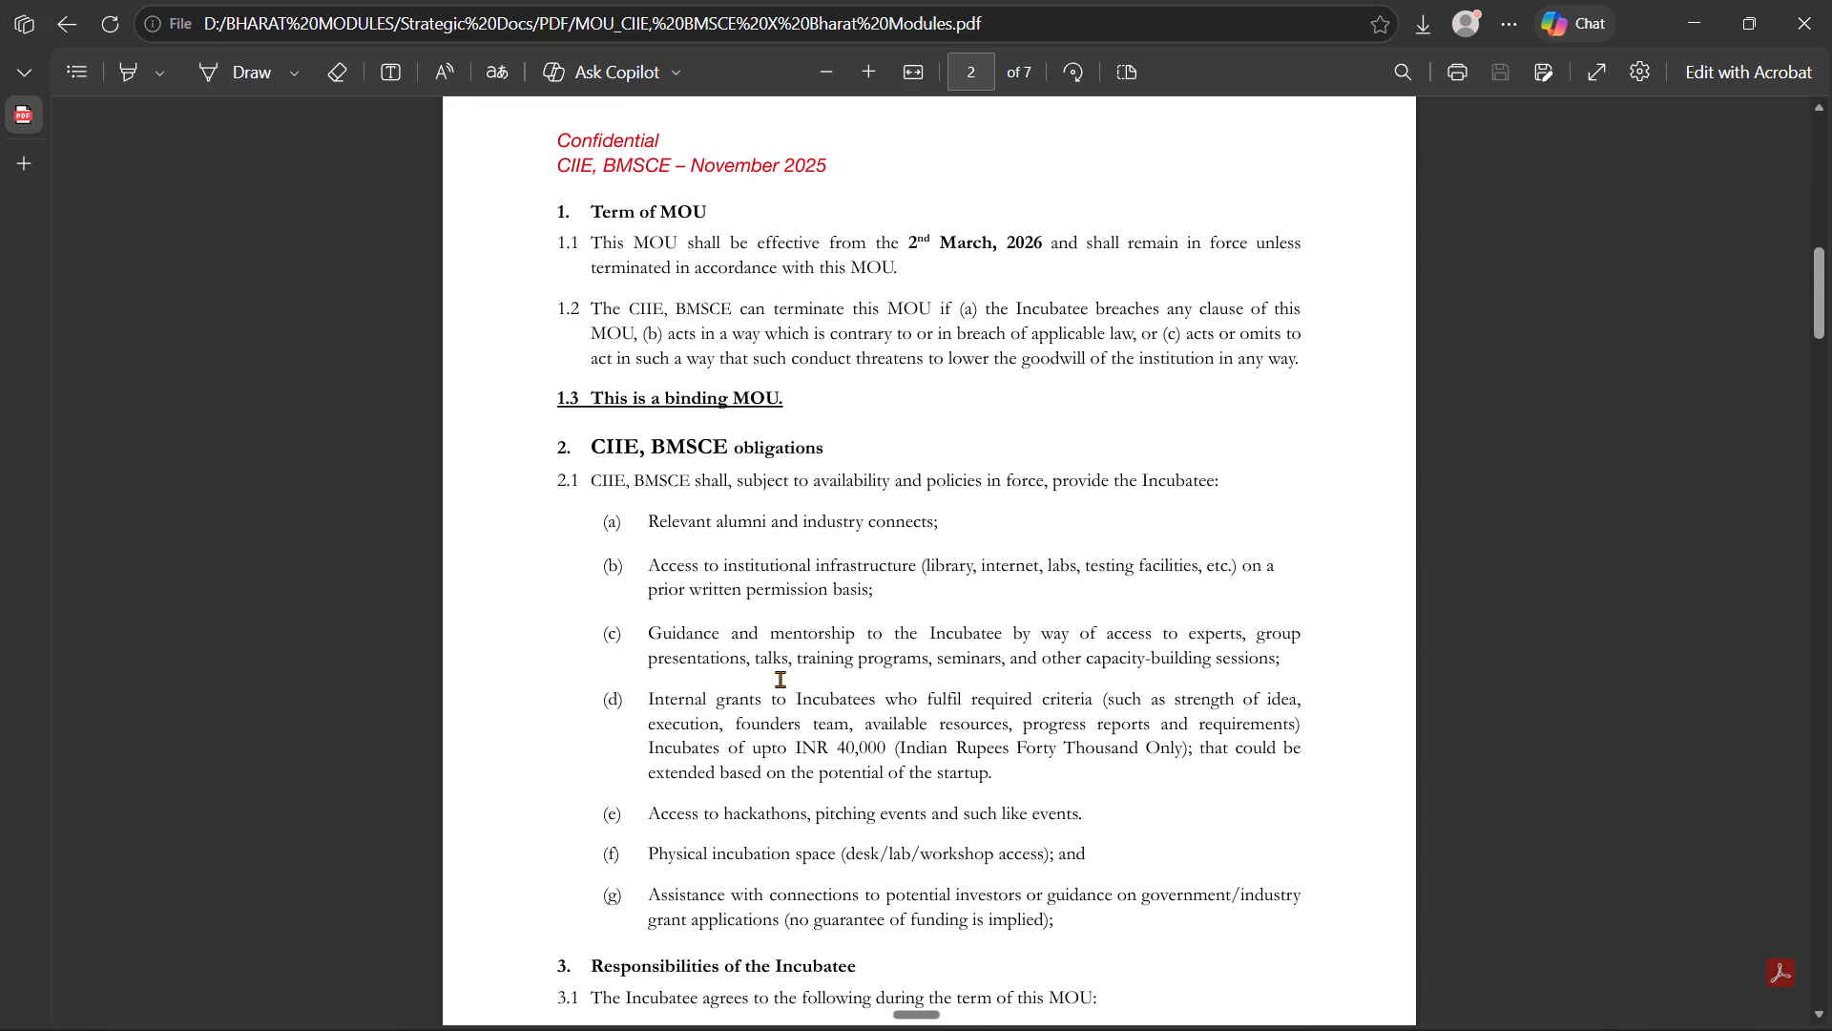
scroll(780, 679, down, 4)
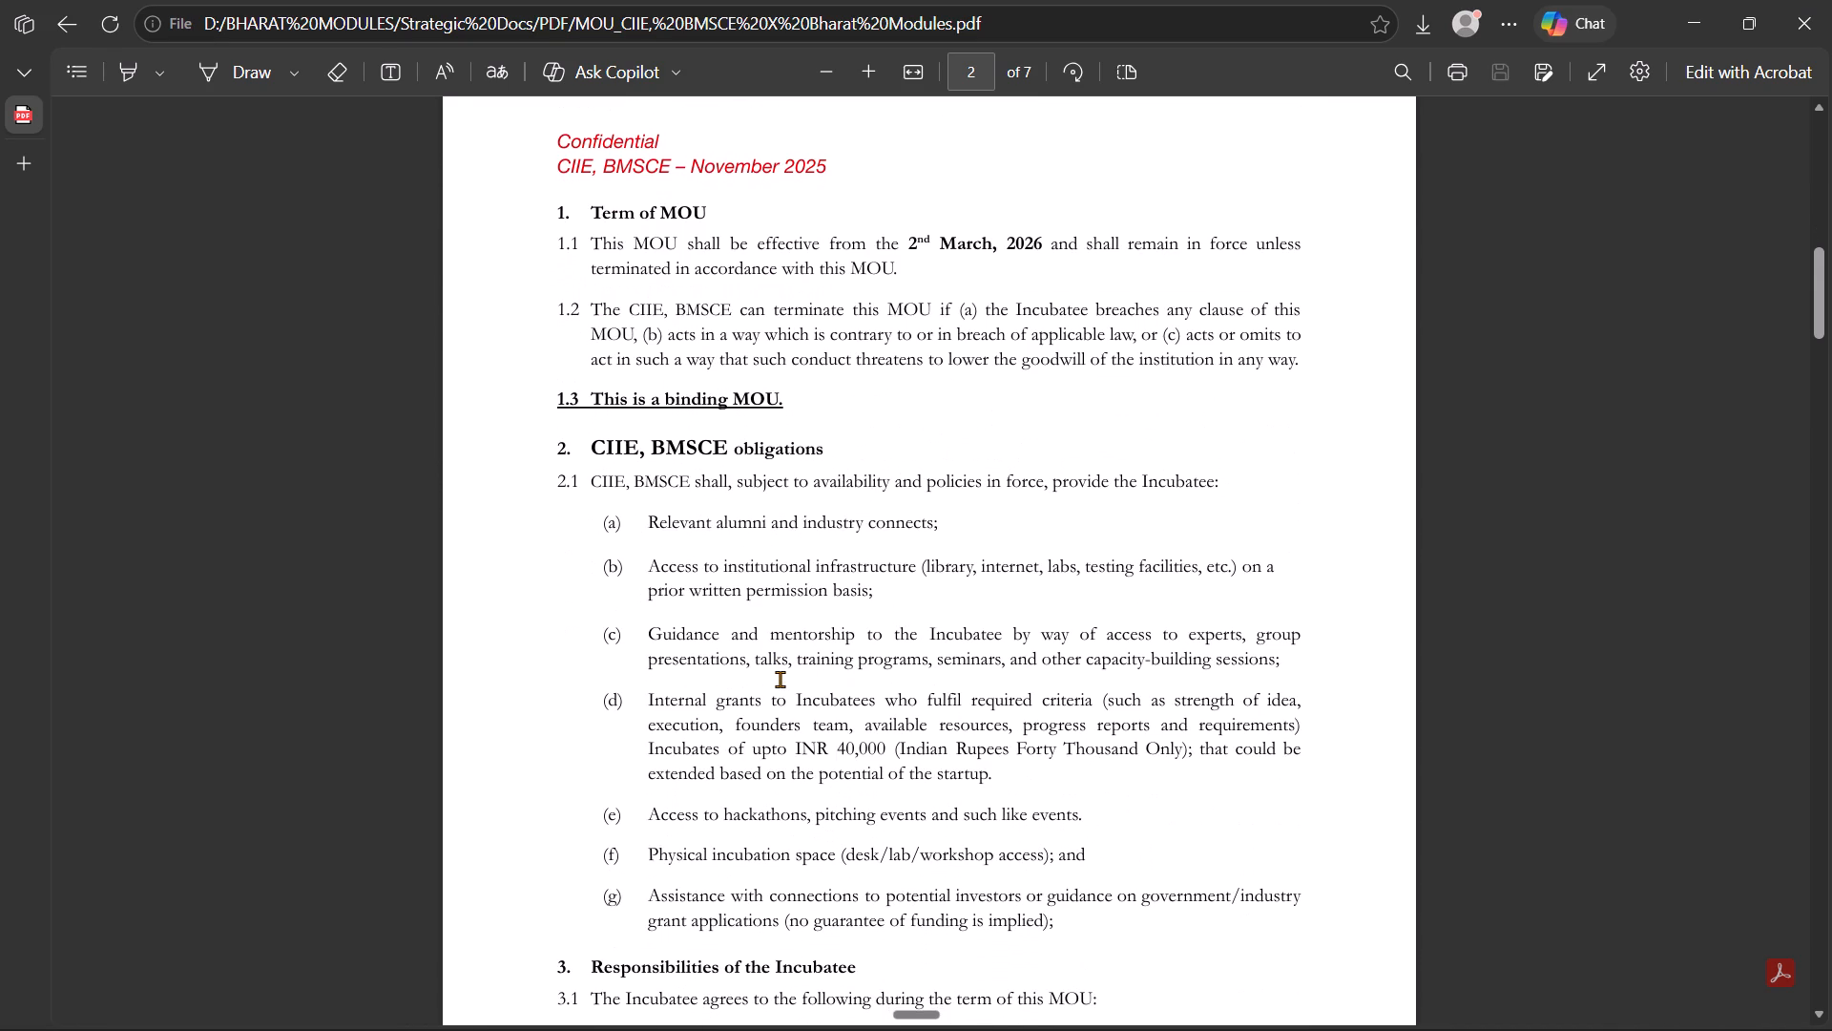
scroll(780, 679, down, 4)
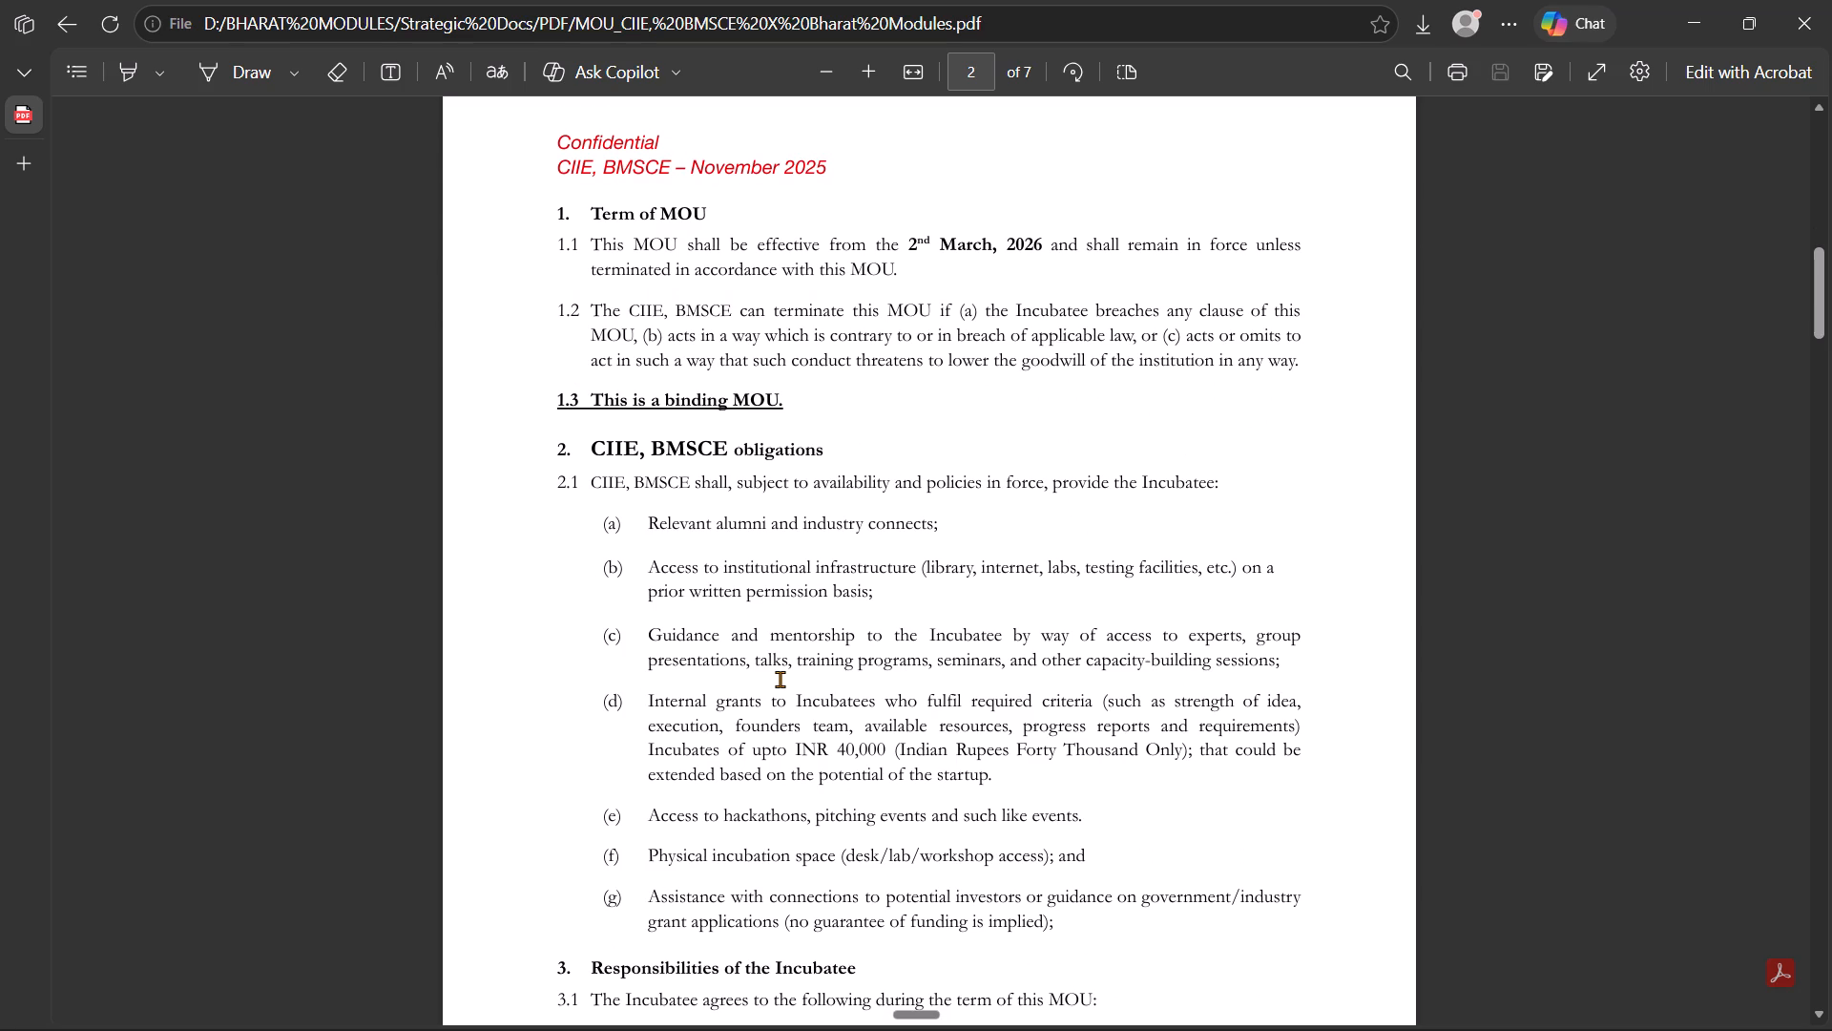
scroll(780, 679, down, 2)
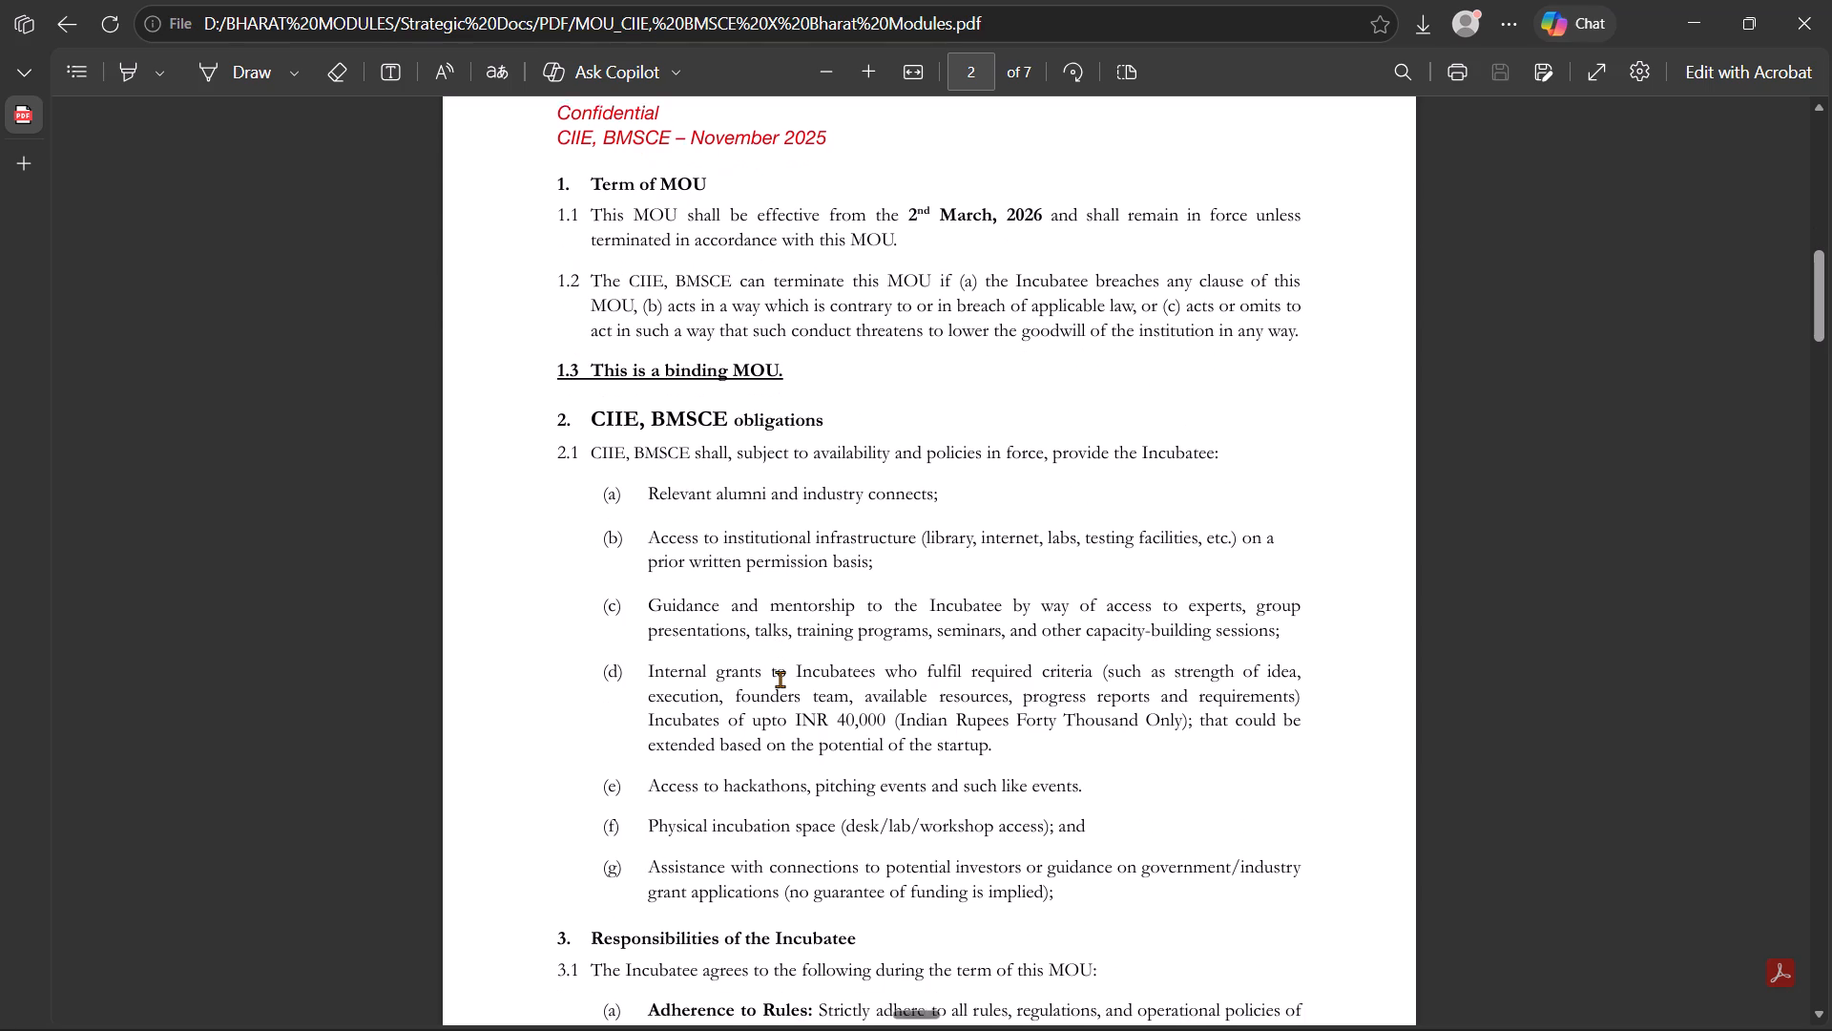
scroll(780, 679, down, 1)
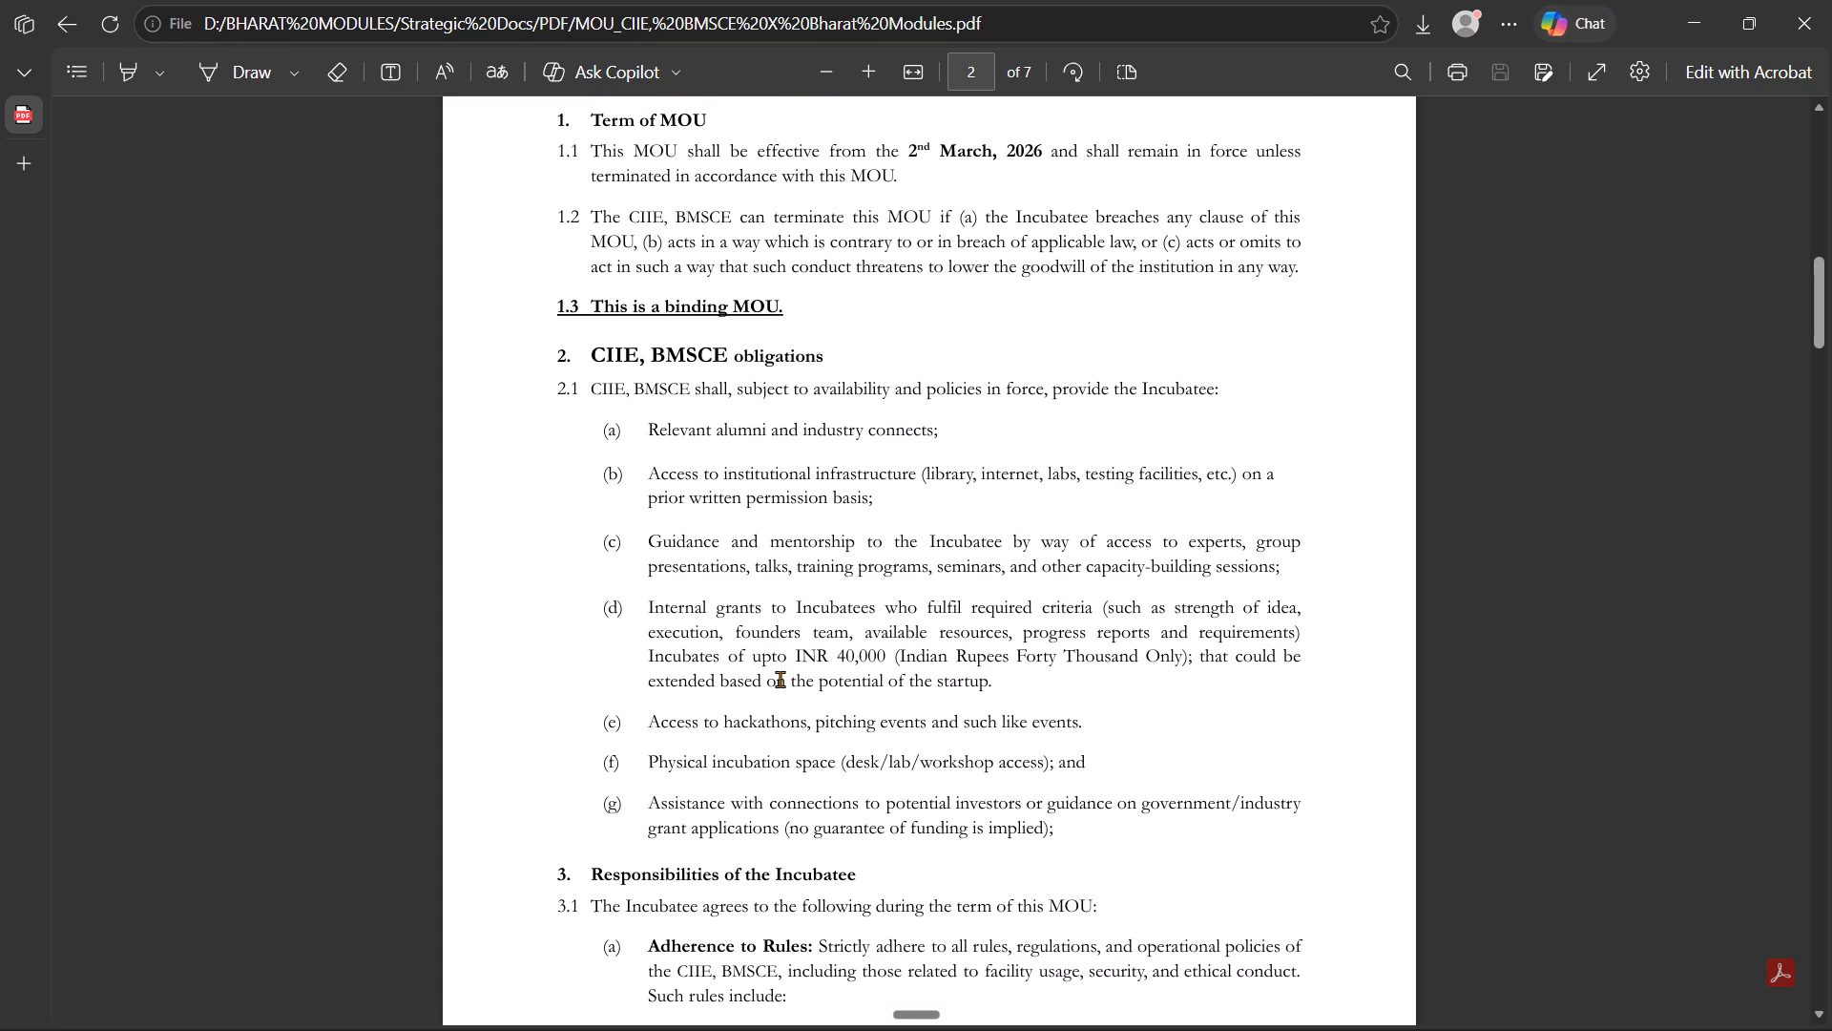
scroll(780, 679, down, 2)
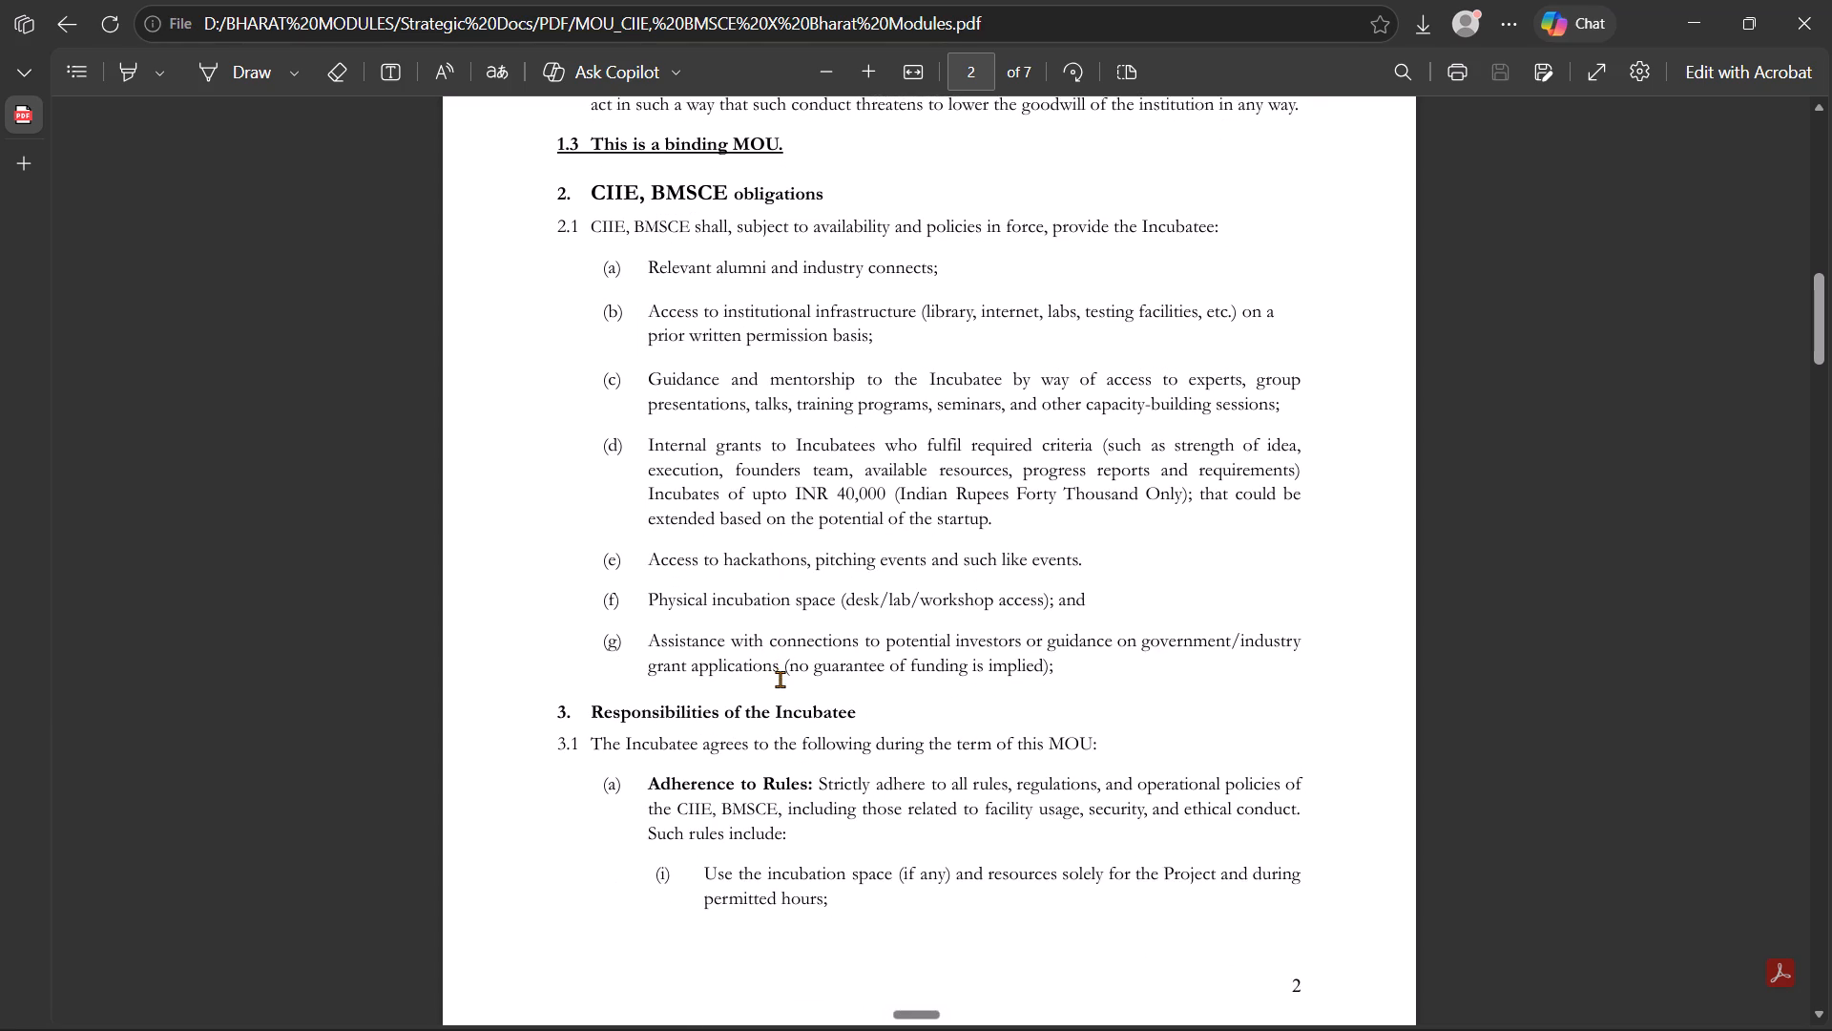
Reread the Incubatee's Adherence to Rules responsibilities in clause 3.1(a), across pages 2 and 3.
scroll(780, 679, down, 2)
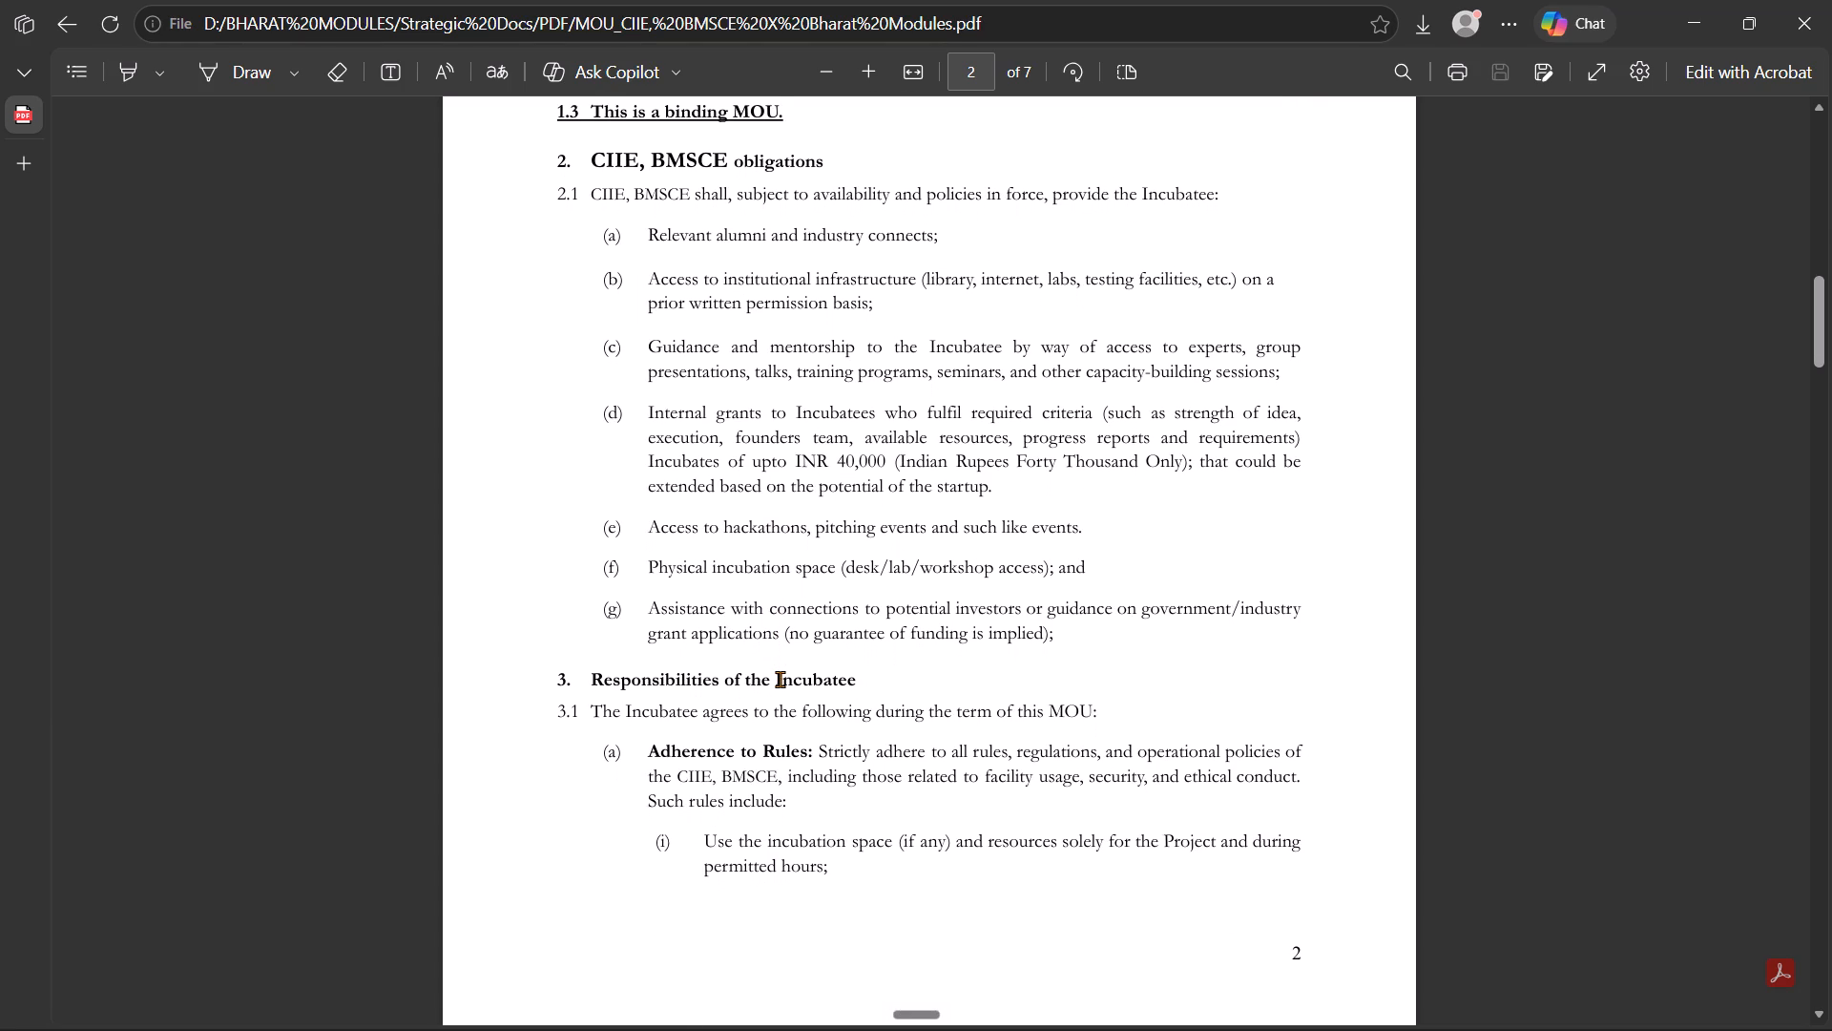
scroll(780, 679, down, 1)
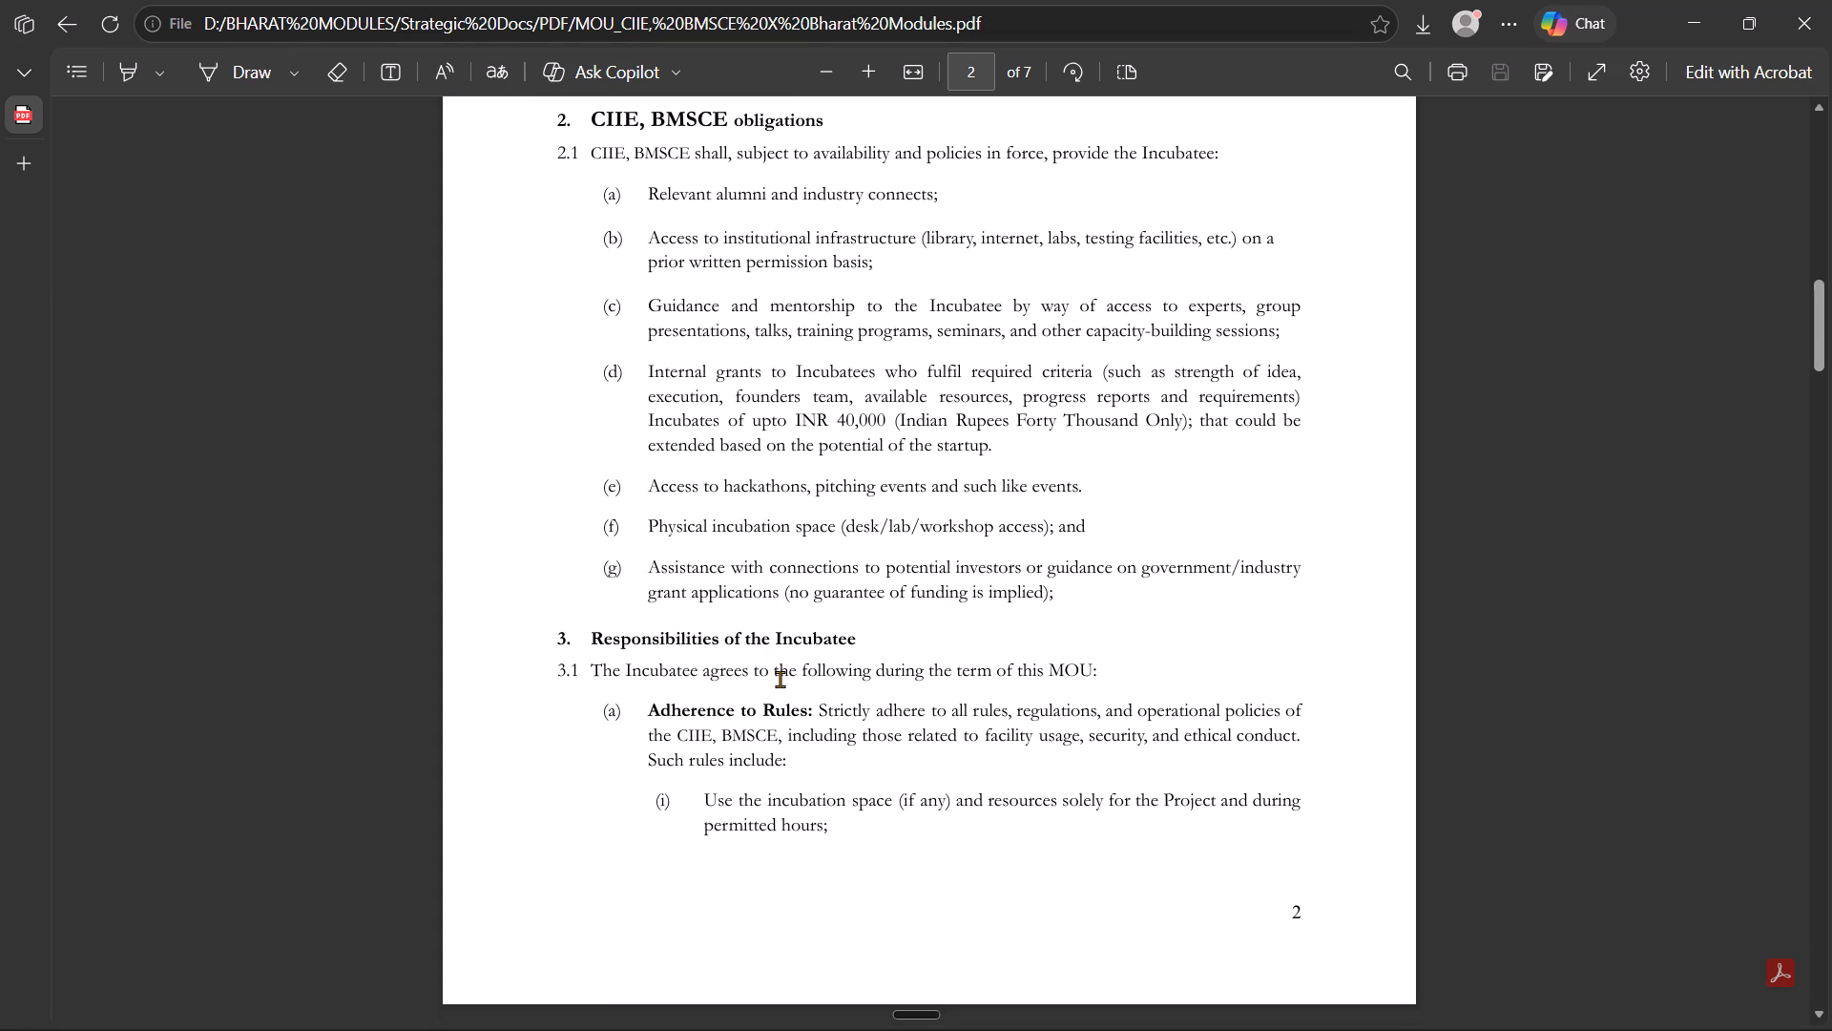
scroll(780, 679, down, 4)
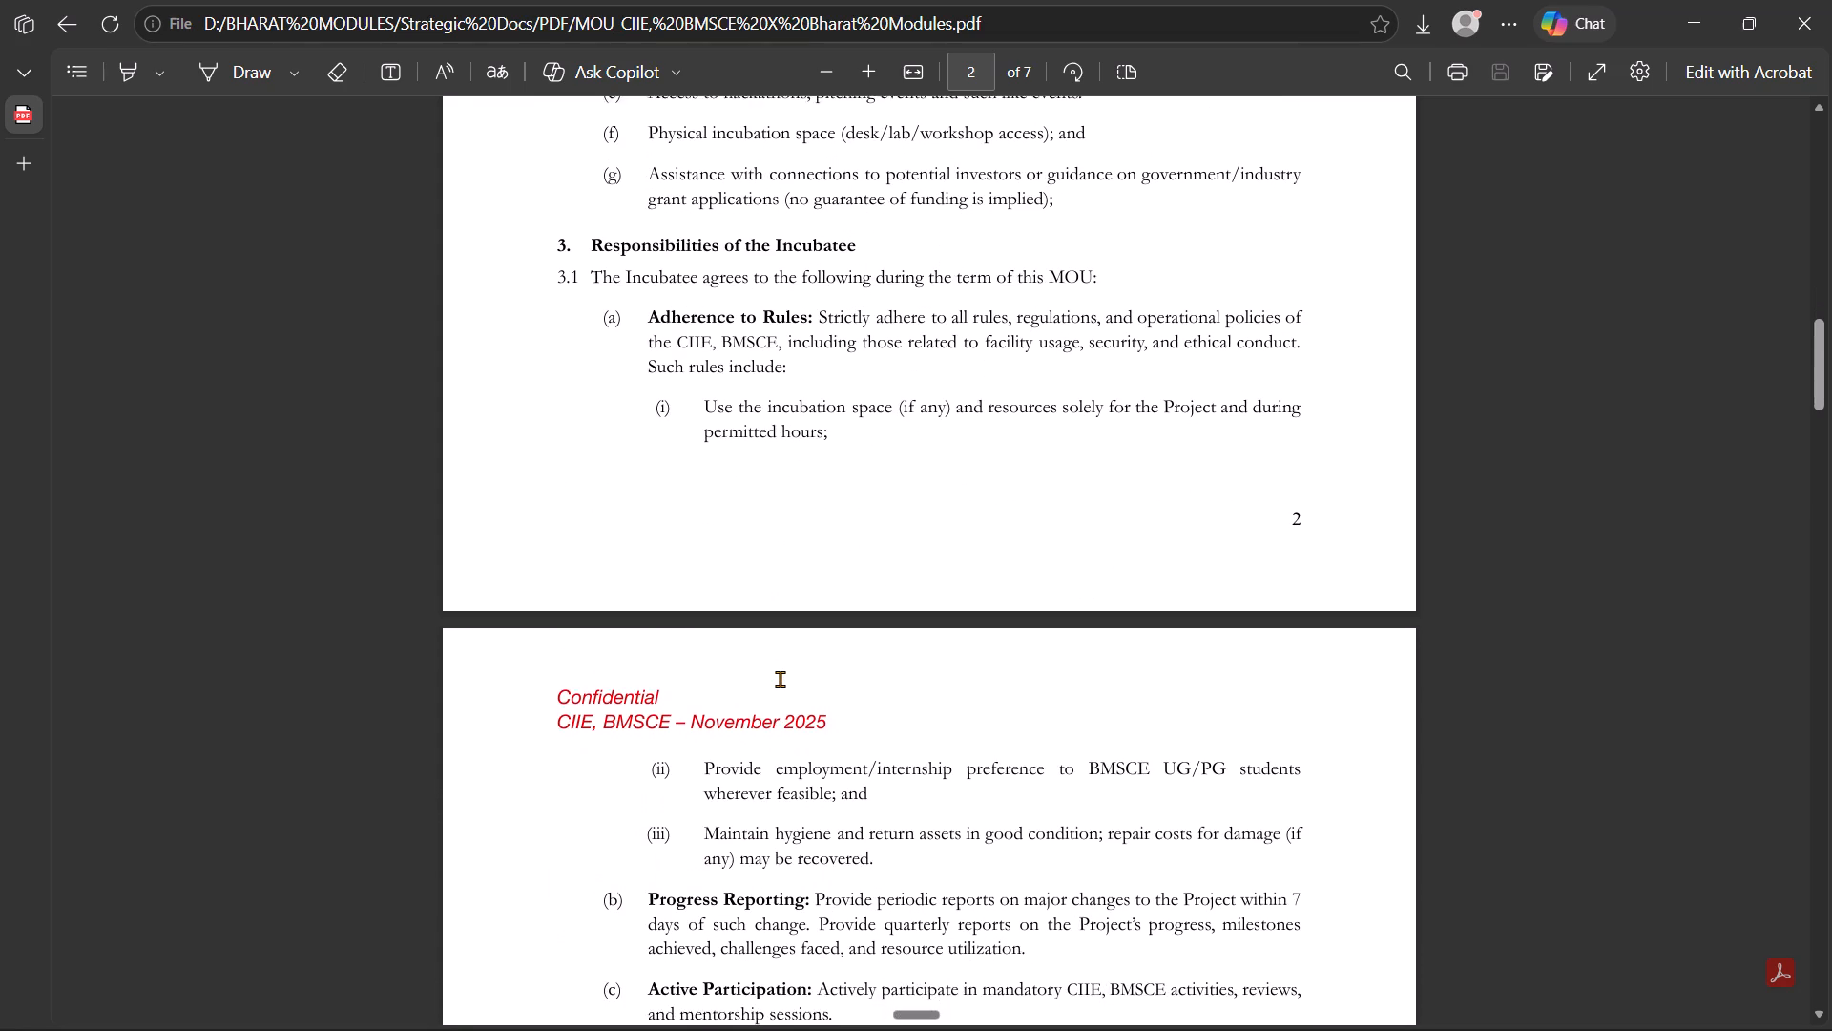
scroll(780, 679, down, 1)
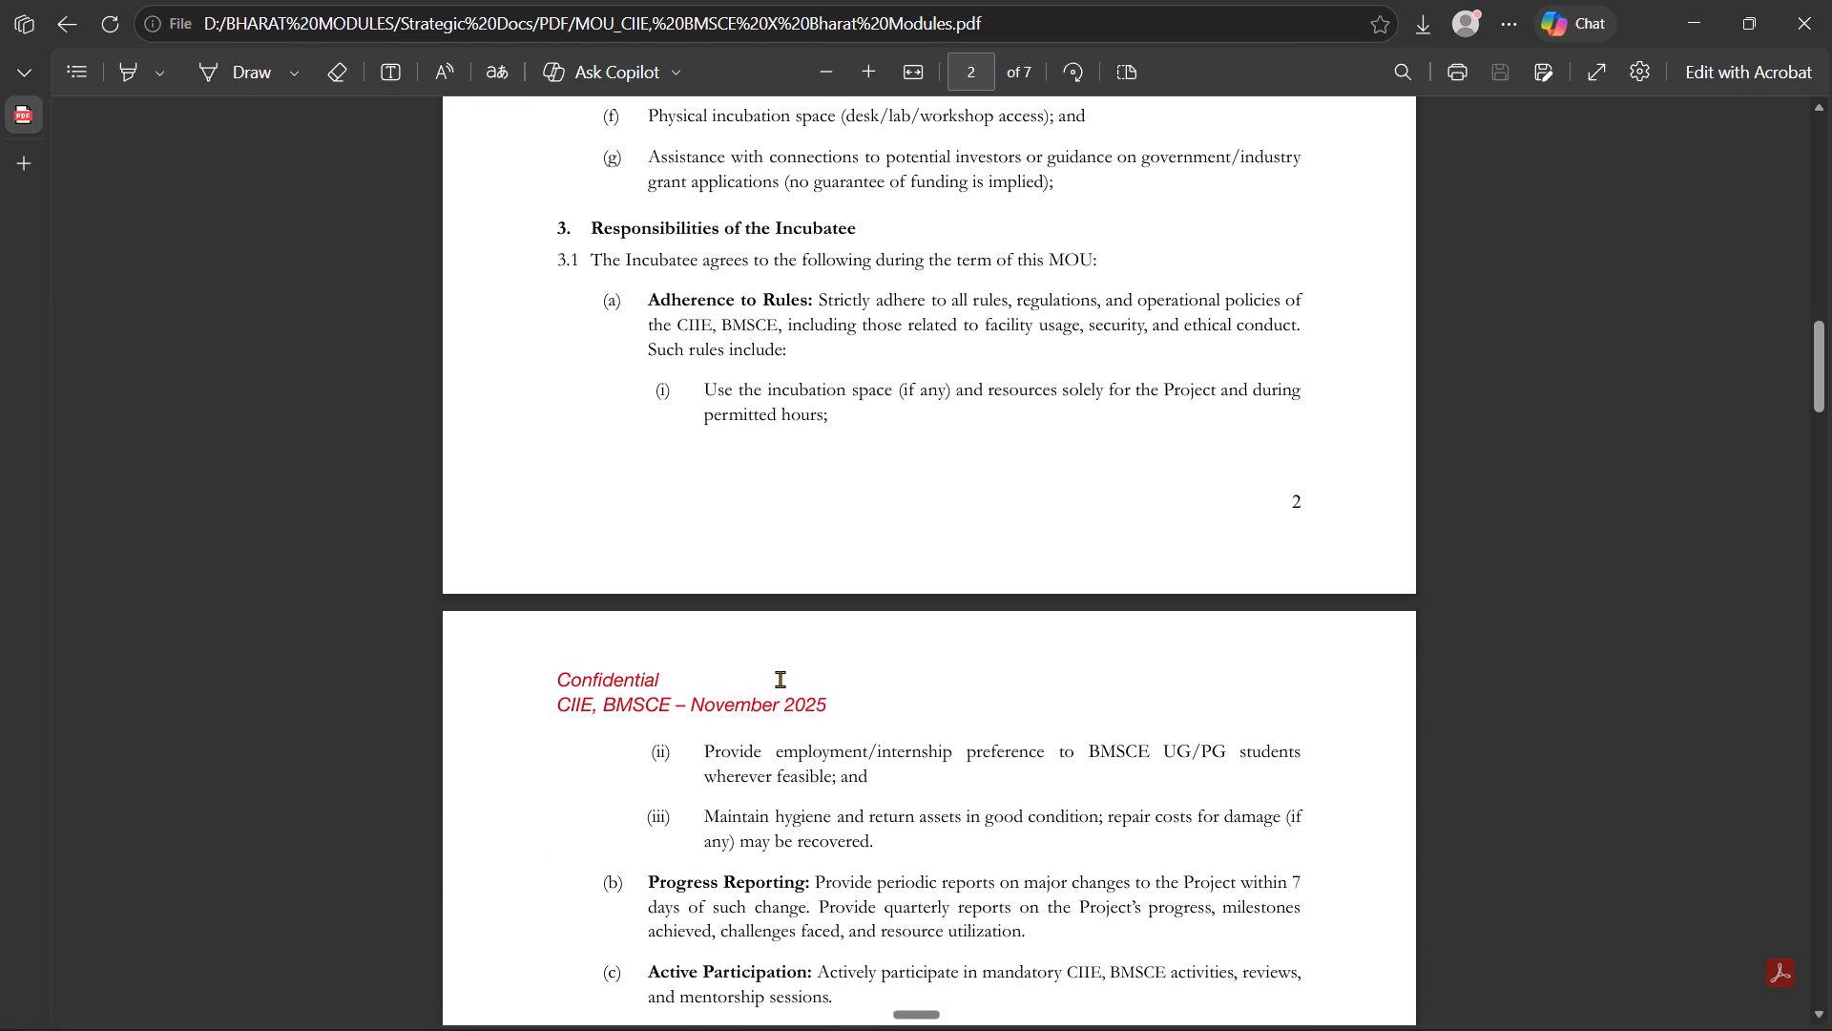
scroll(780, 679, down, 5)
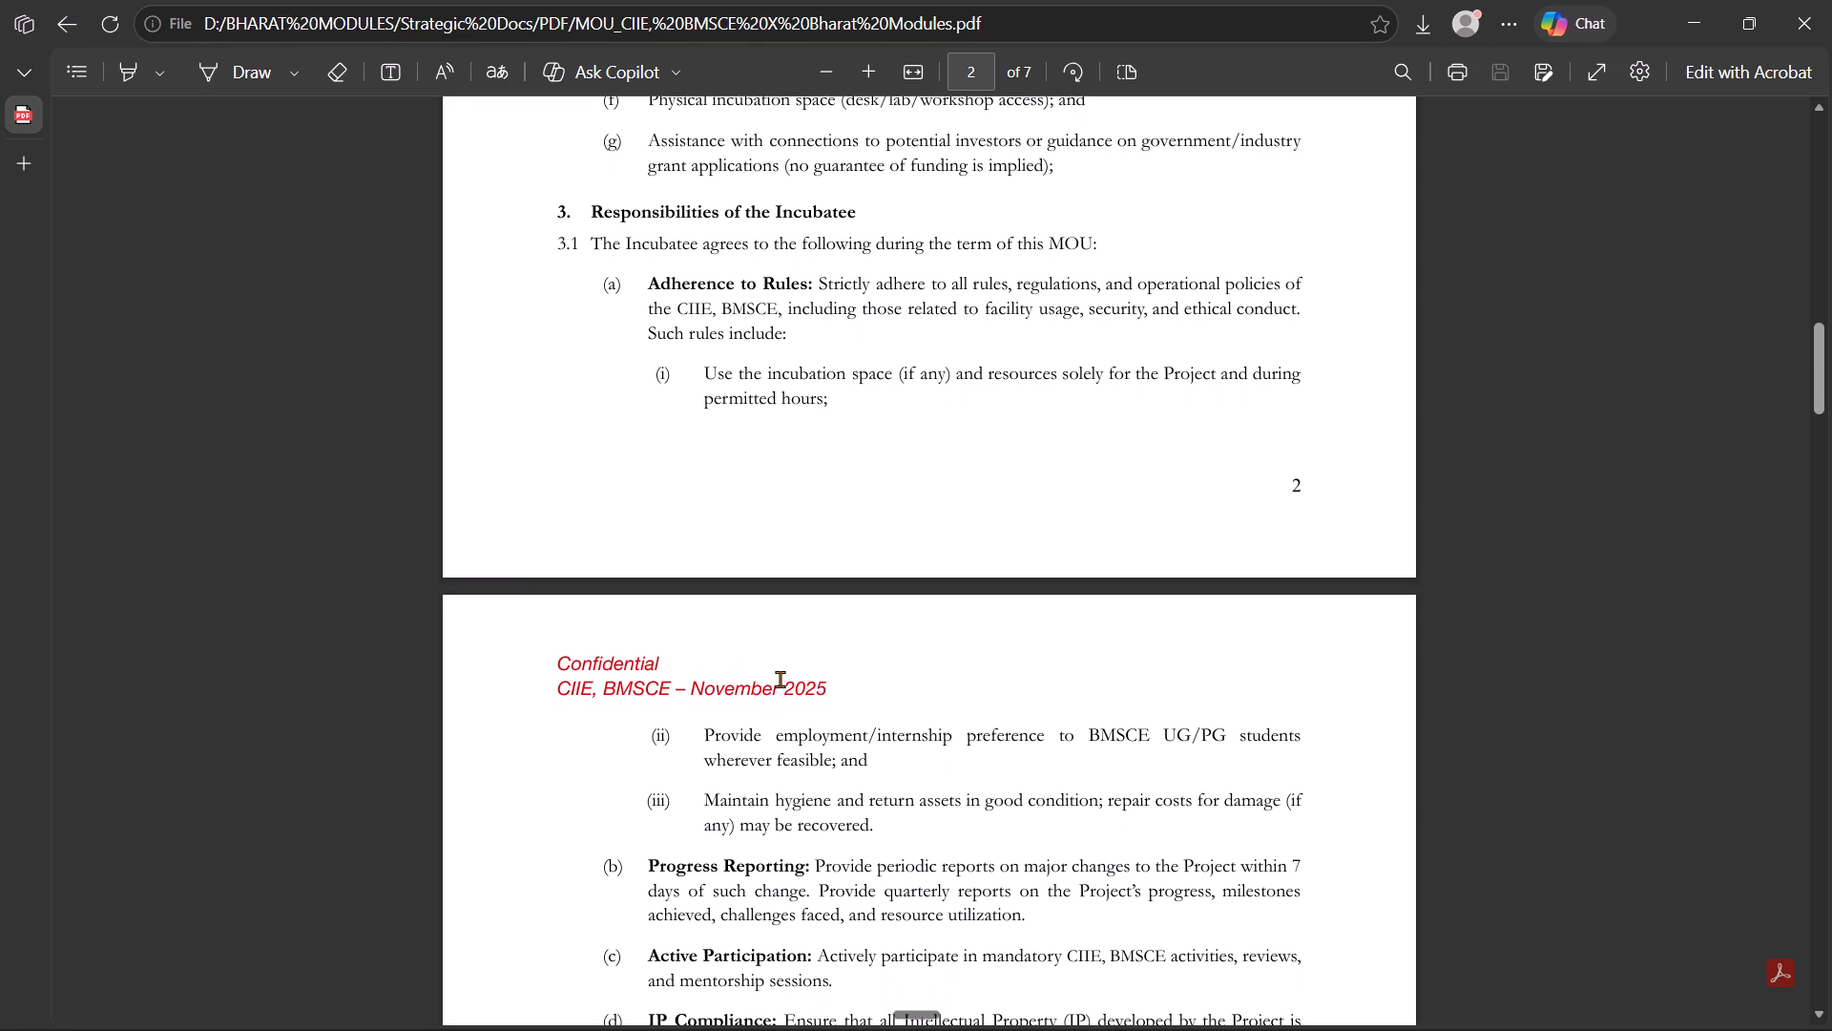
scroll(780, 679, down, 2)
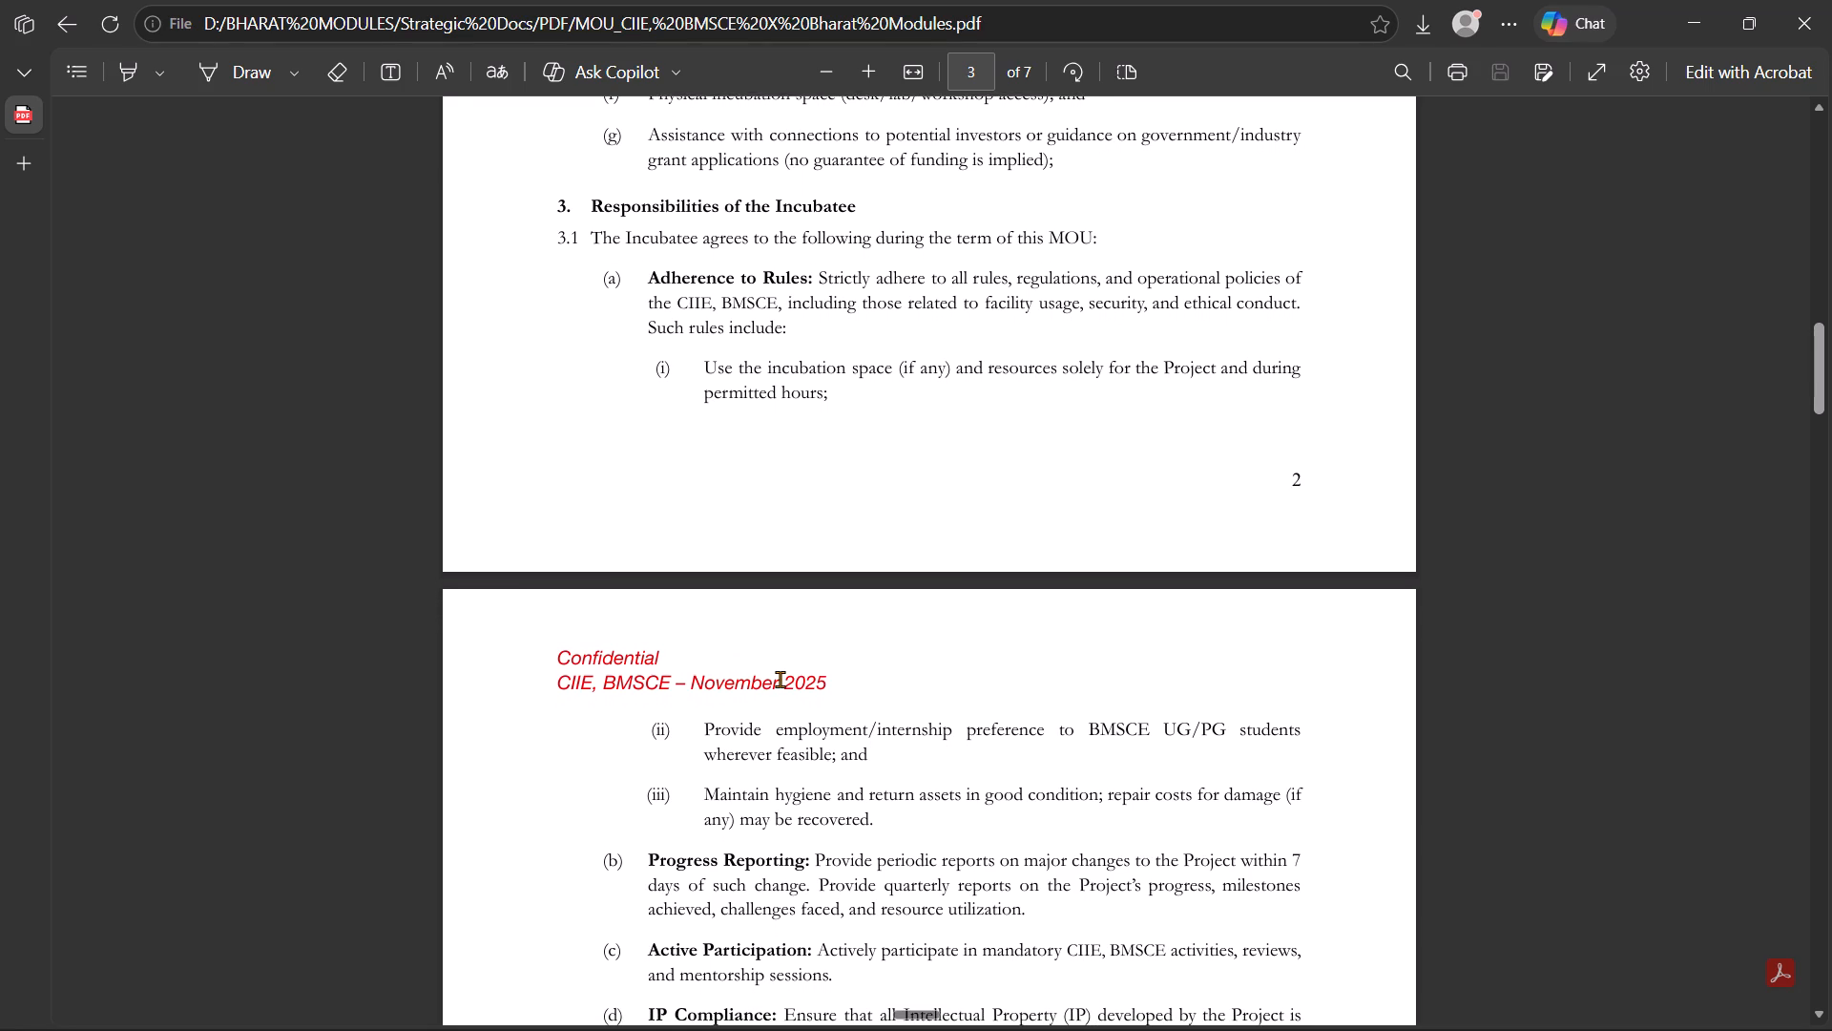
Reread the remaining Incubatee responsibilities on page 3, from Progress Reporting through name/logo use and promotional references.
scroll(780, 679, down, 2)
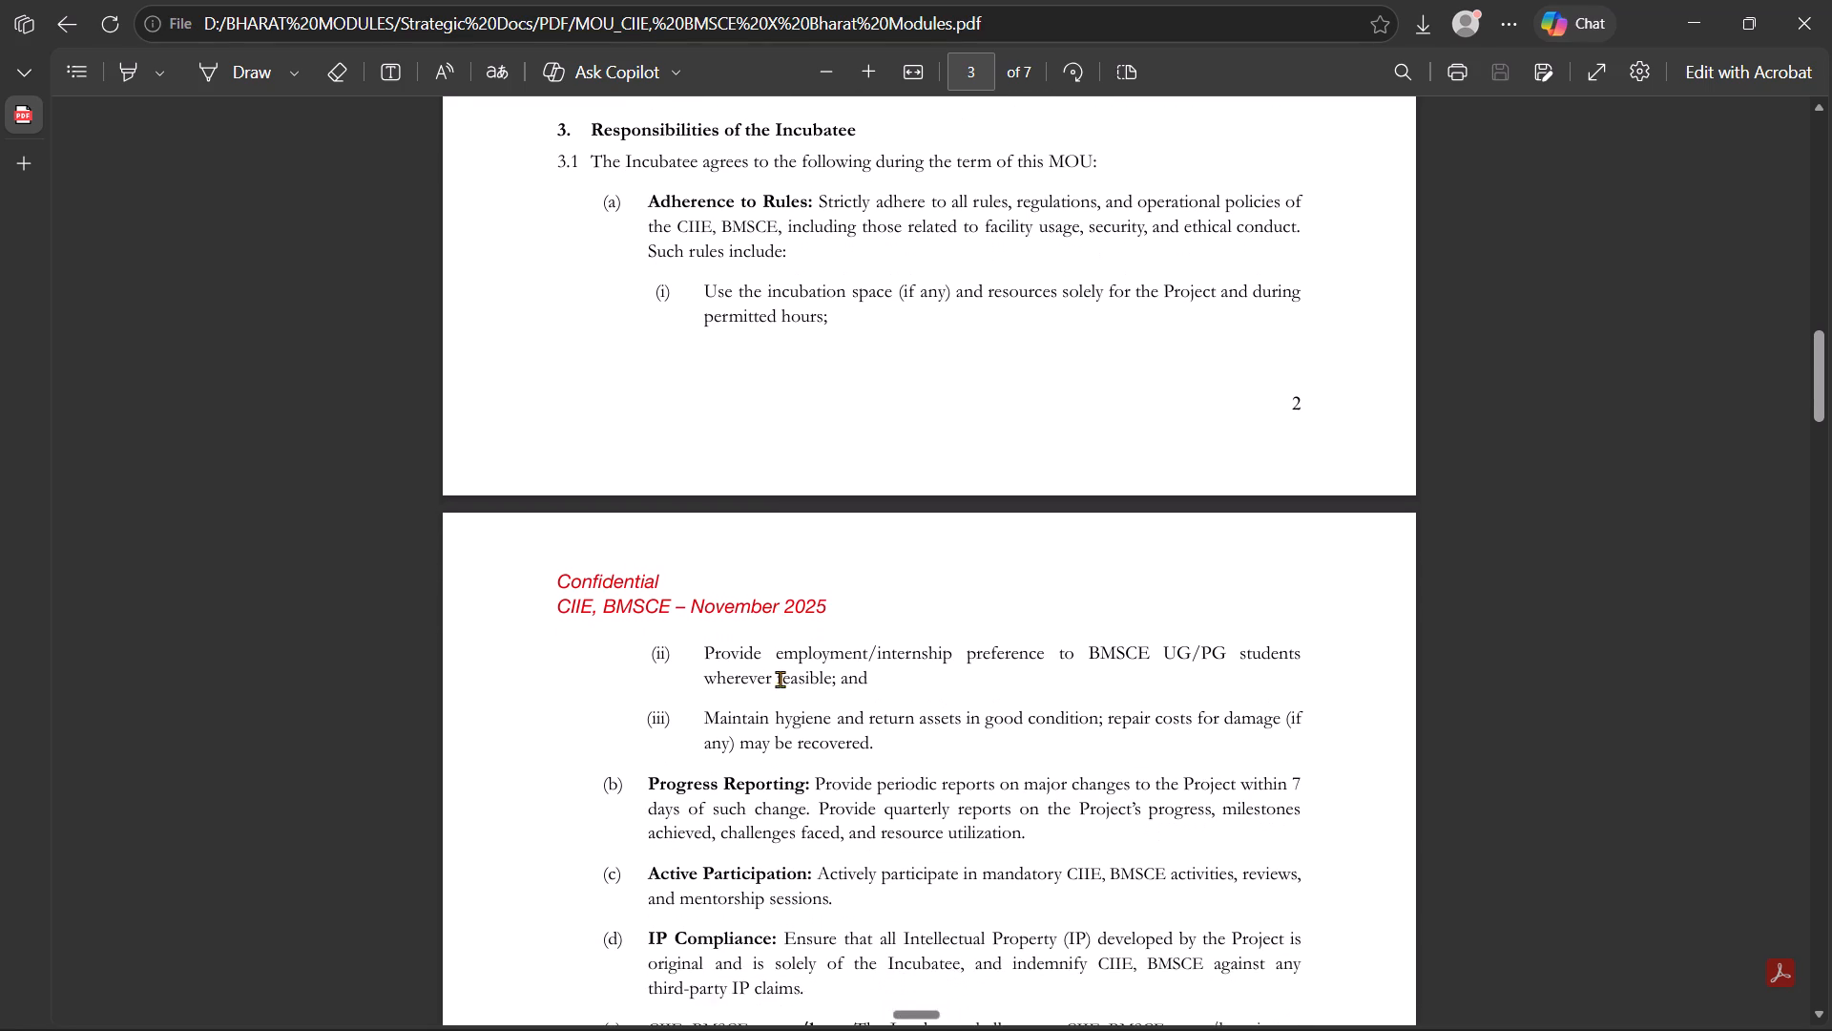
scroll(780, 679, down, 2)
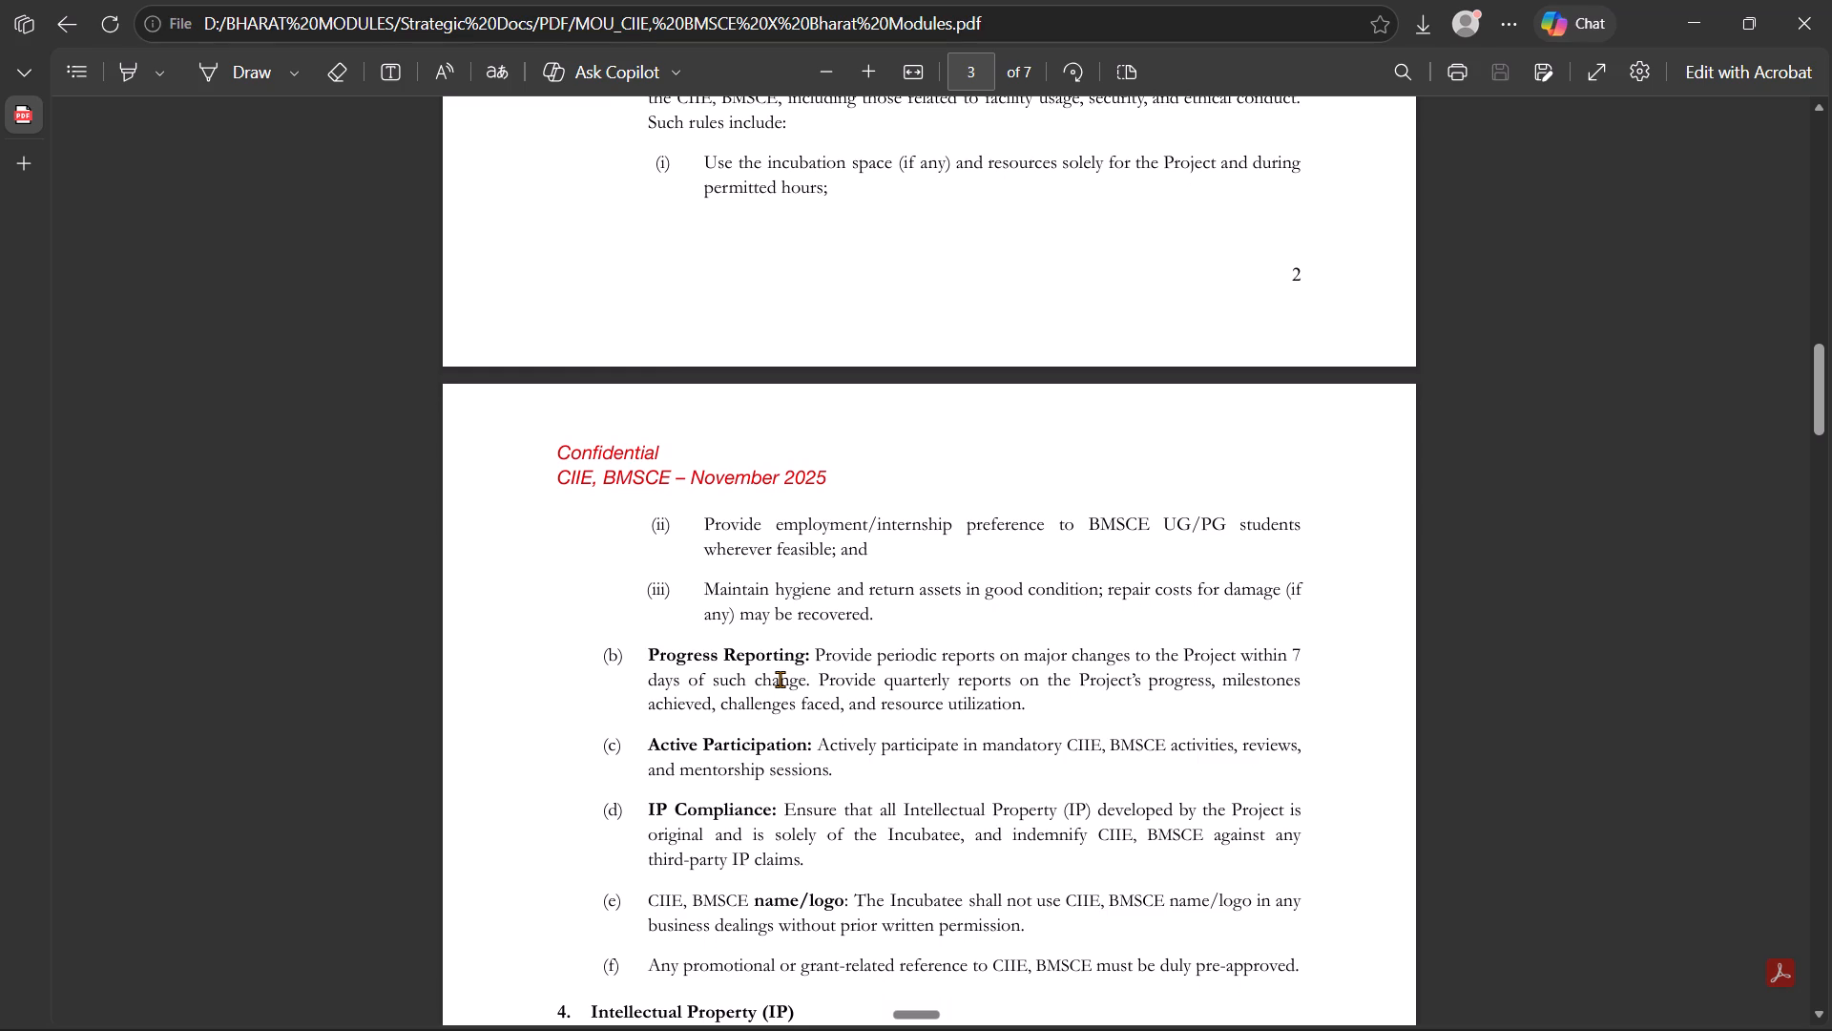
scroll(780, 679, down, 1)
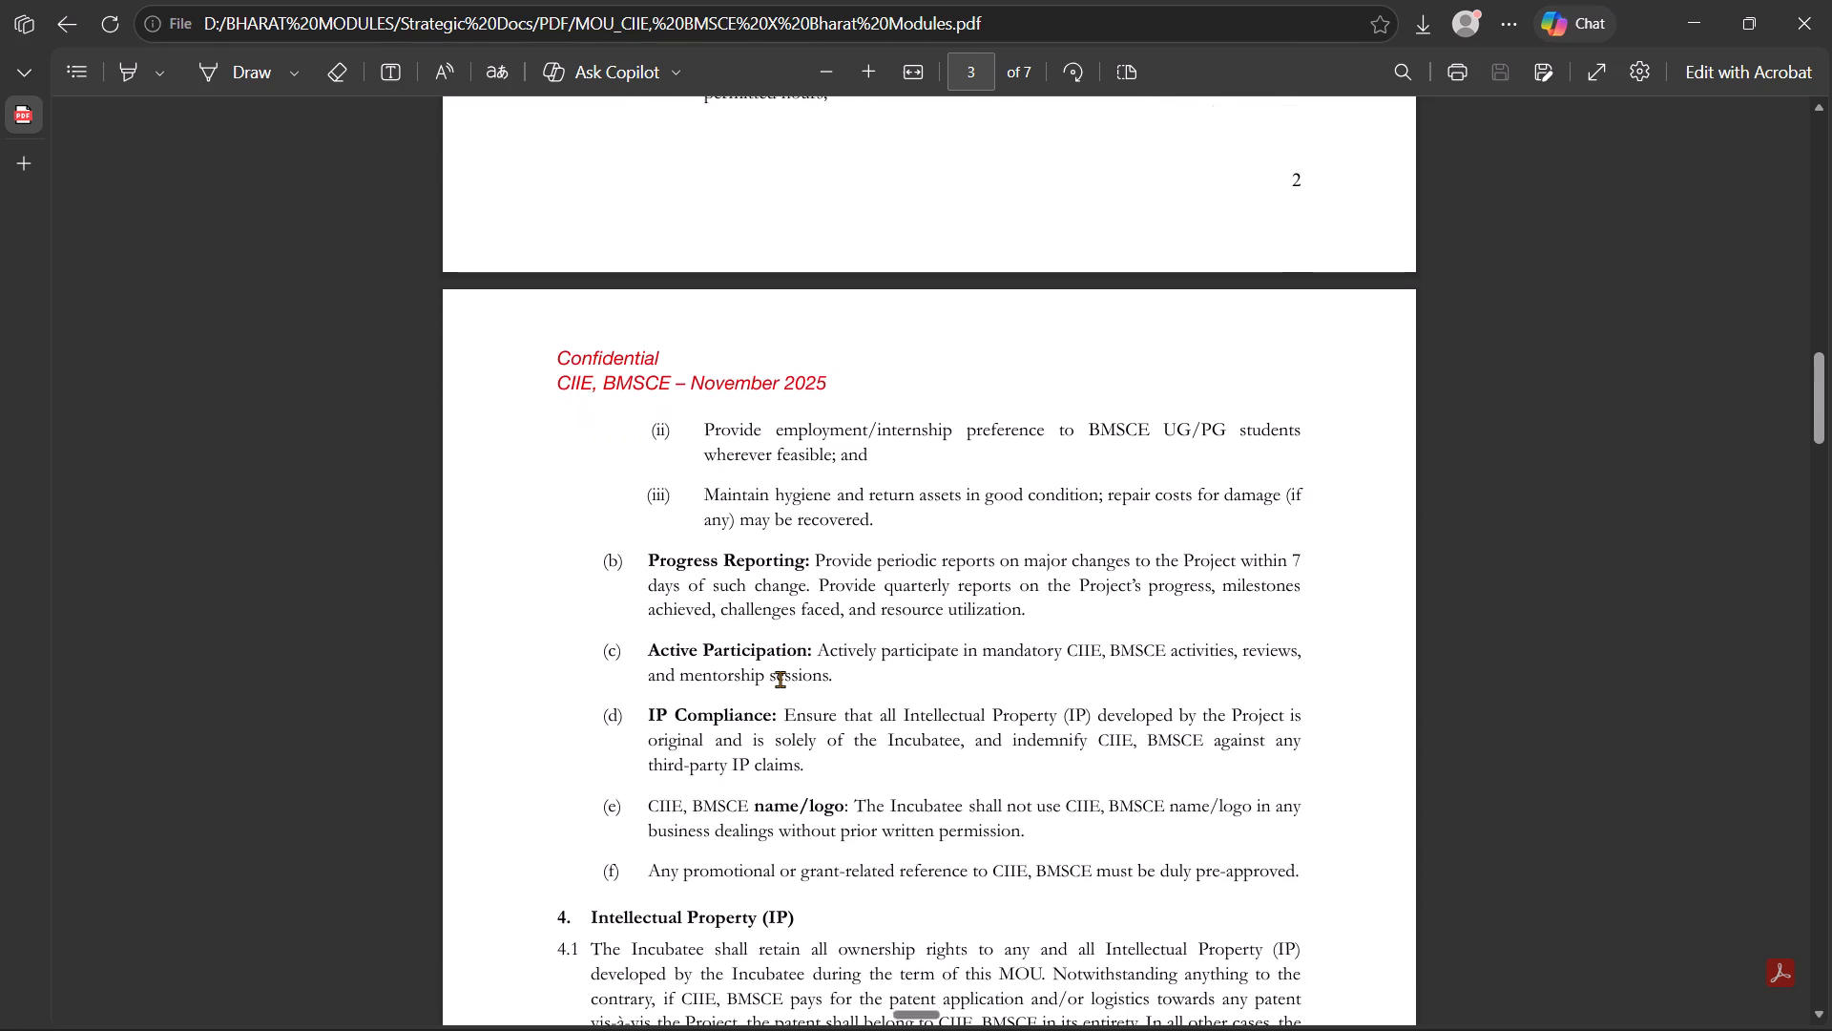
scroll(780, 679, down, 2)
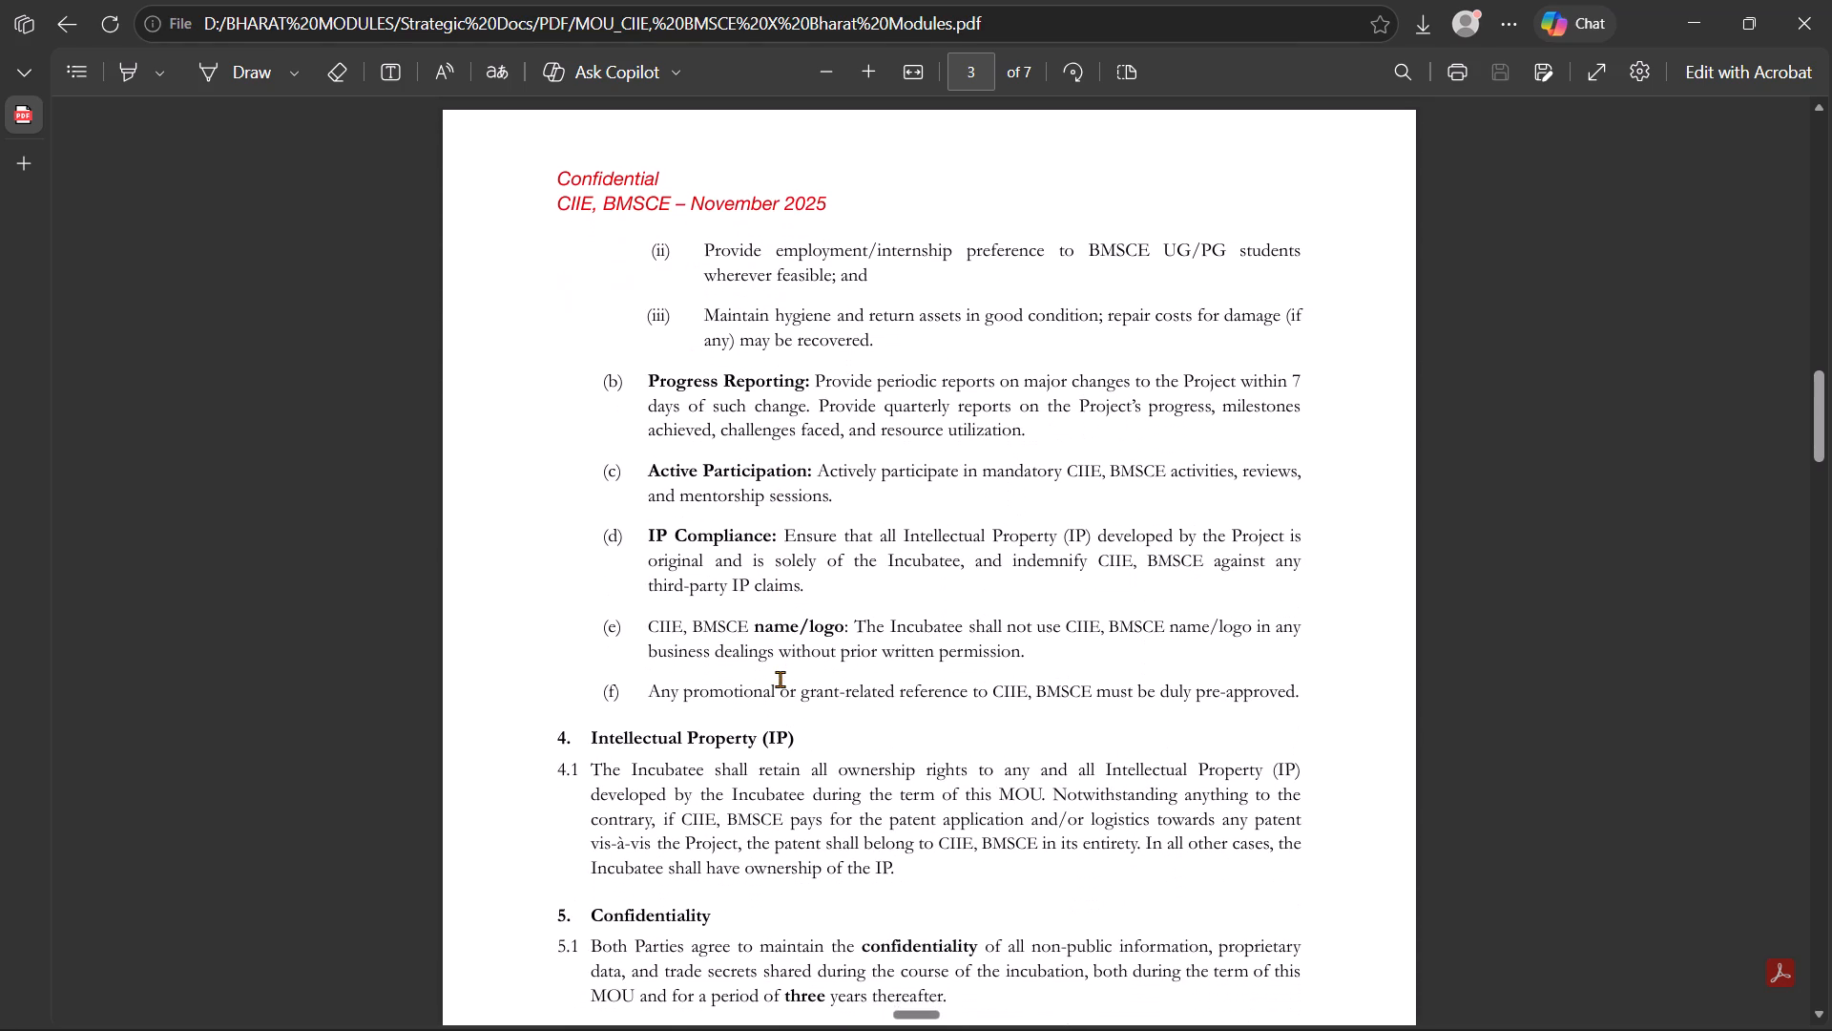
scroll(780, 679, down, 1)
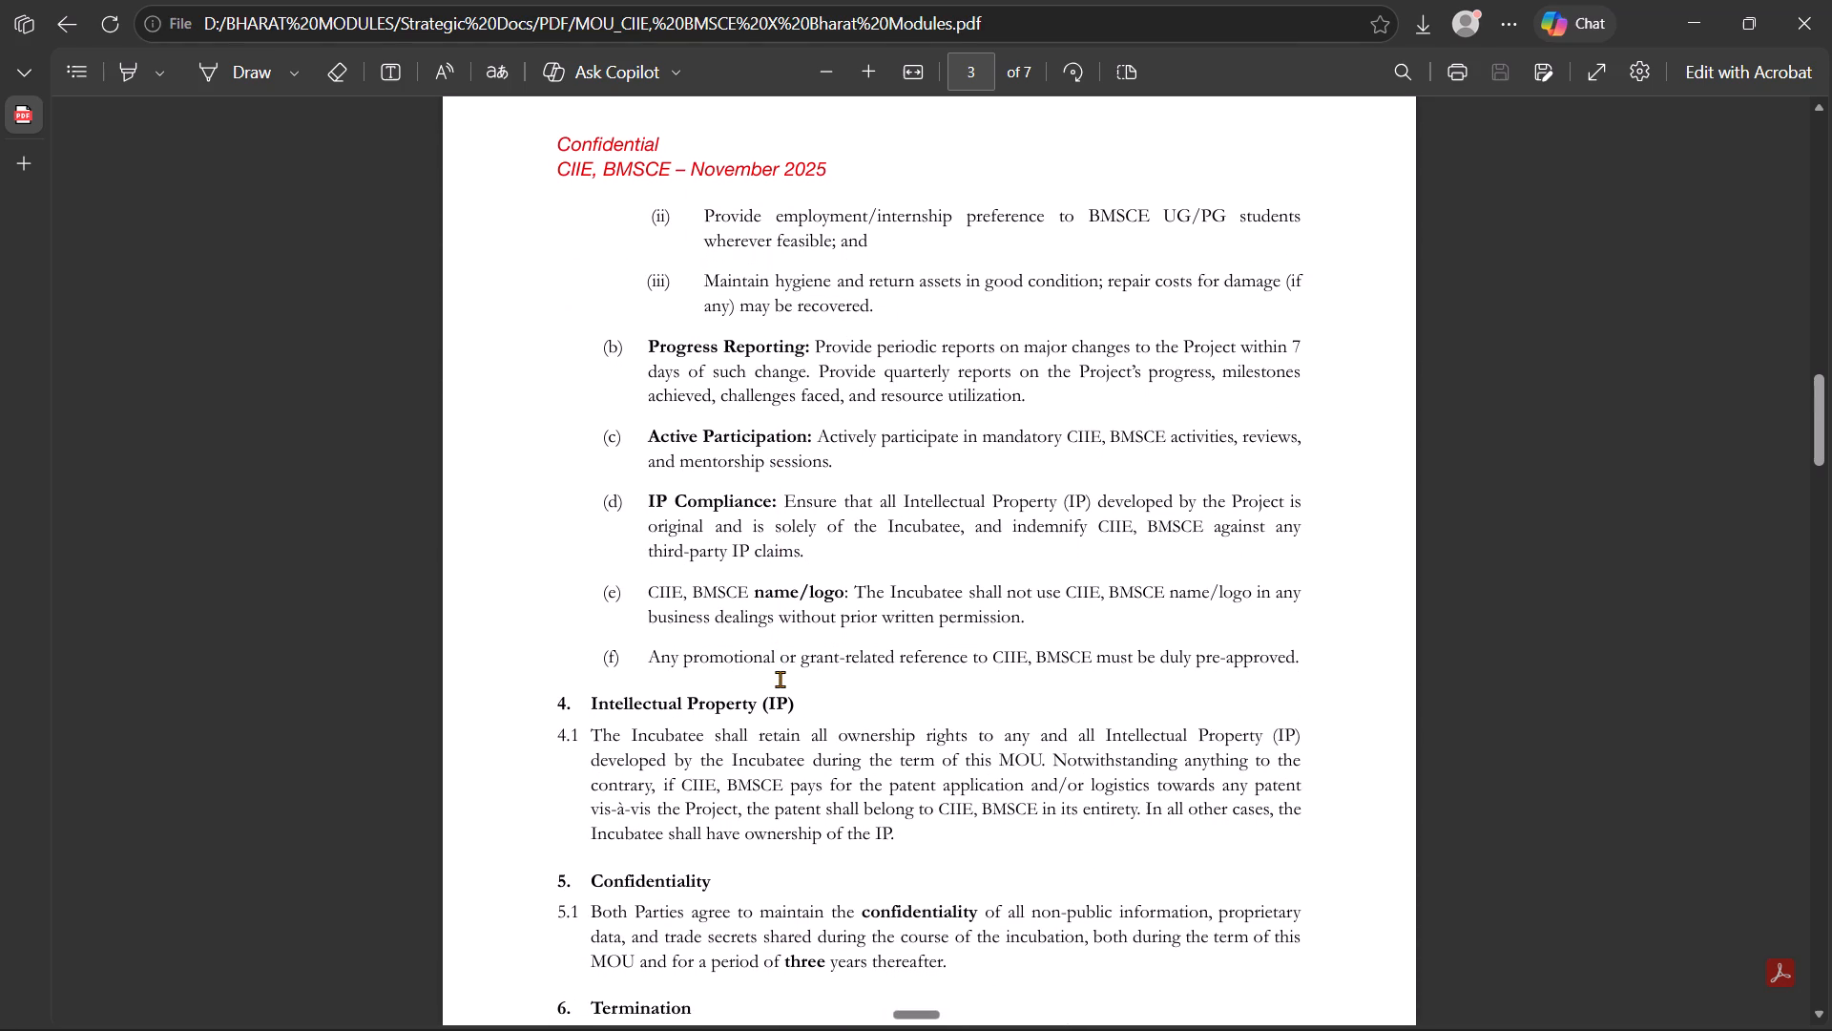
Examine the Intellectual Property, Confidentiality and Termination clauses on page 3 of the MOU.
scroll(780, 679, down, 3)
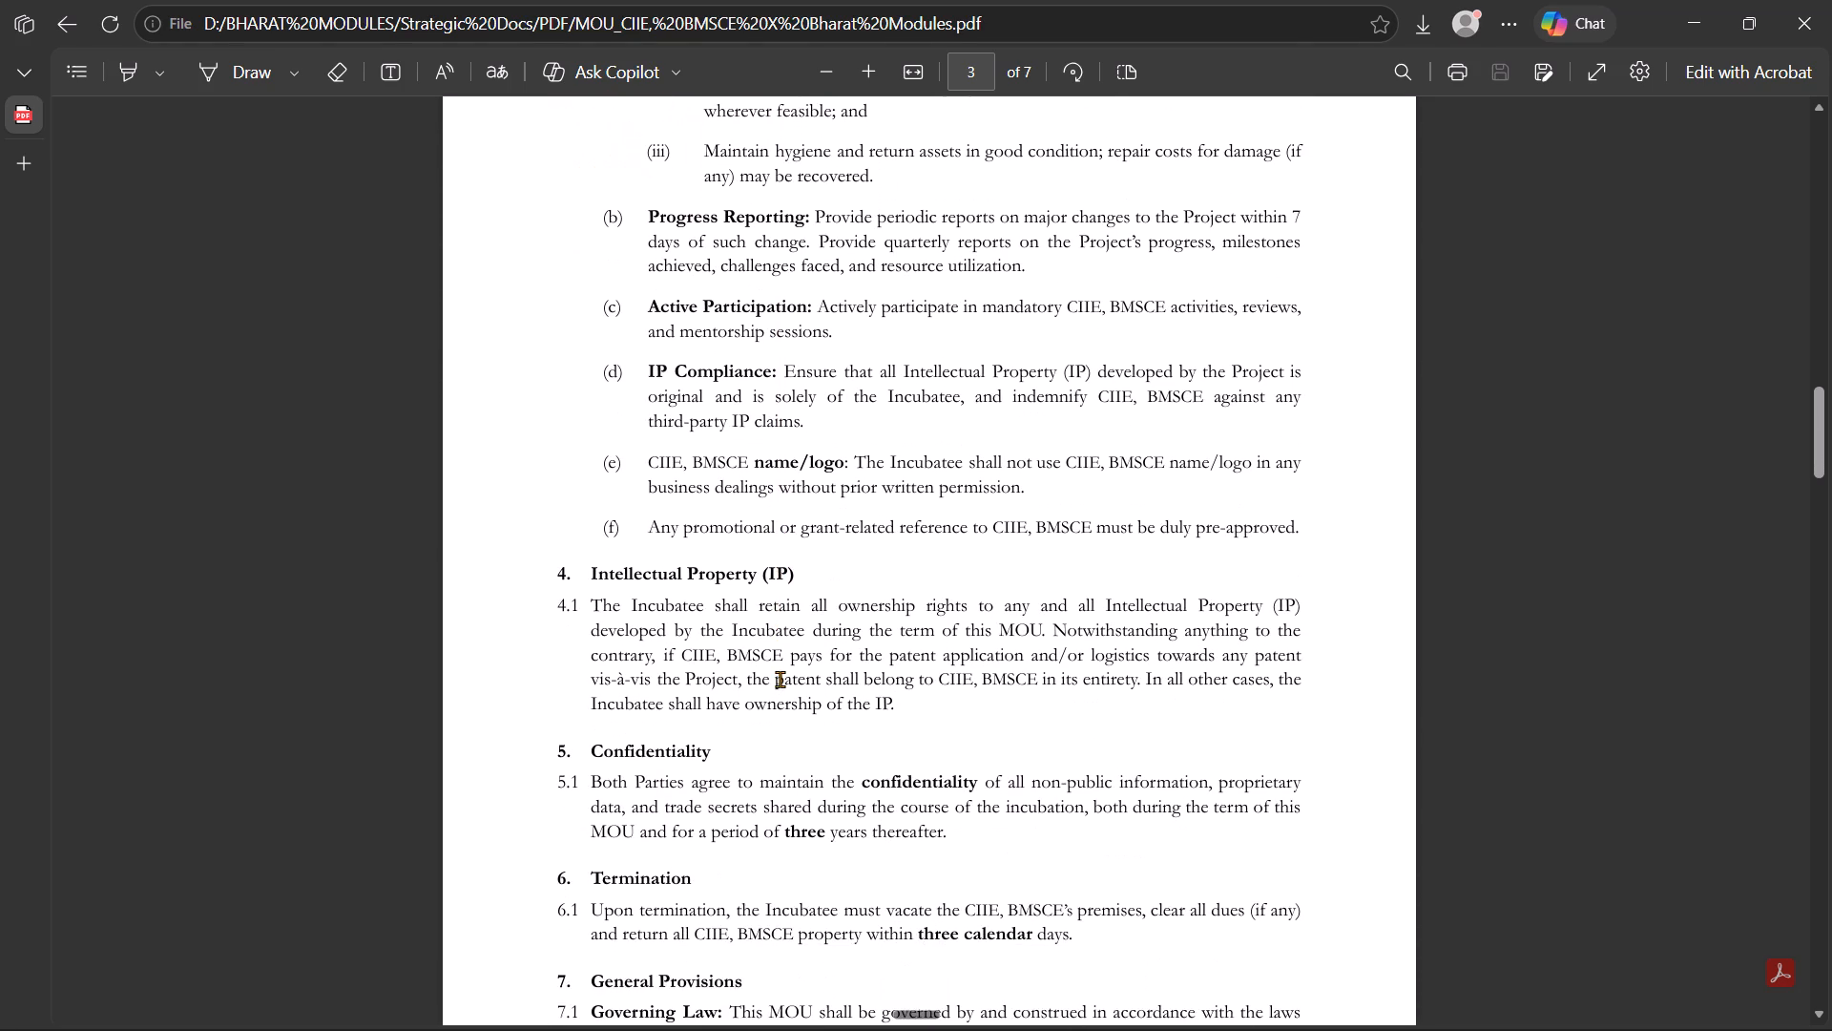
scroll(780, 679, down, 3)
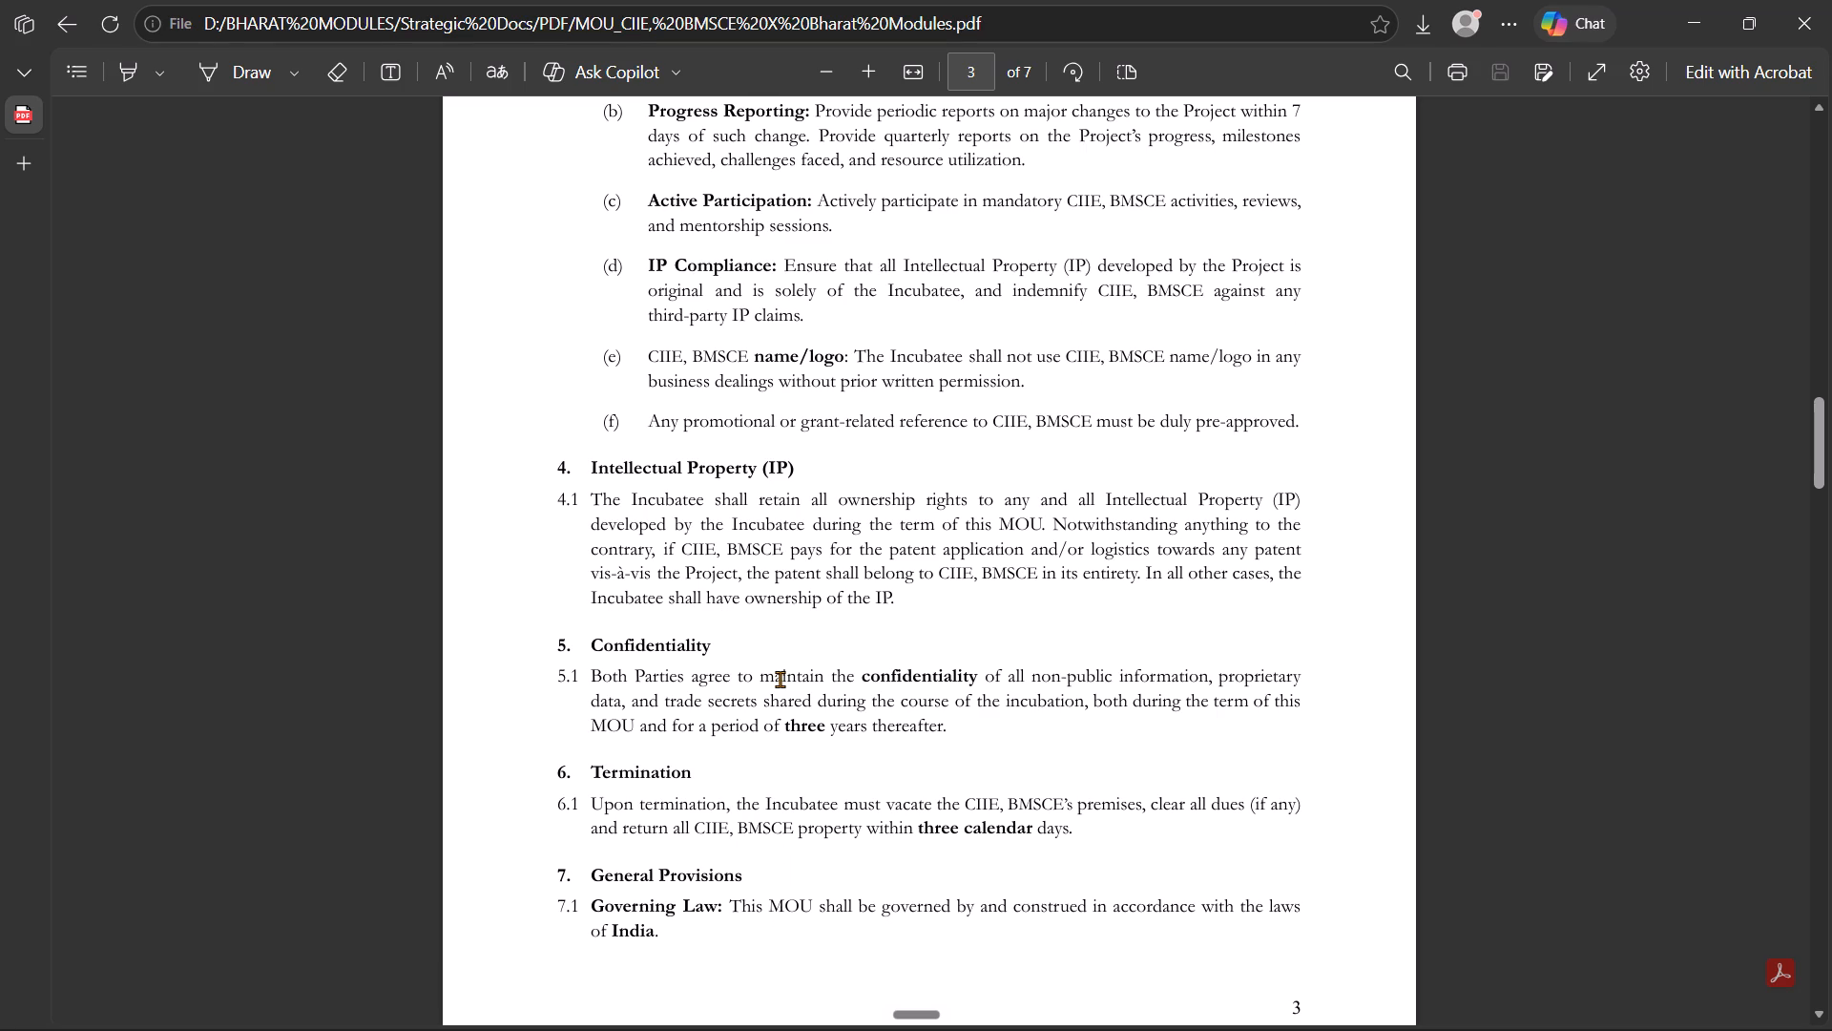
scroll(780, 679, down, 1)
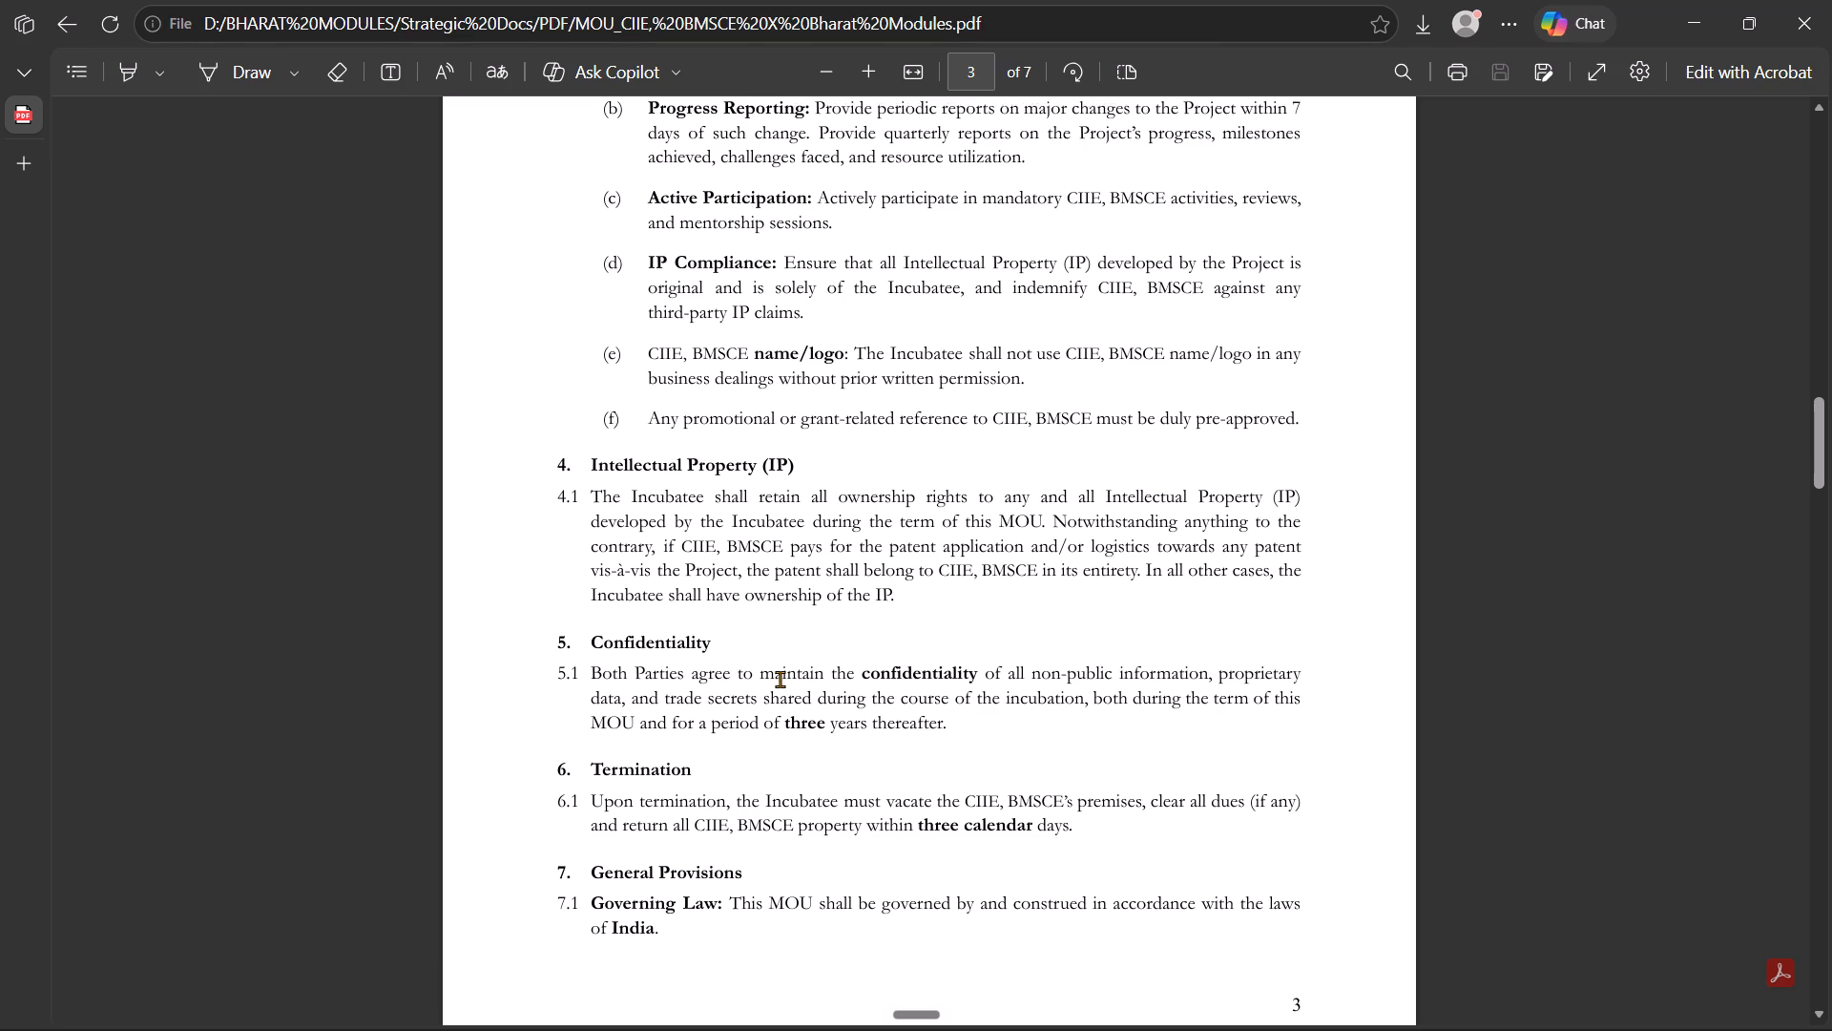
scroll(780, 679, down, 3)
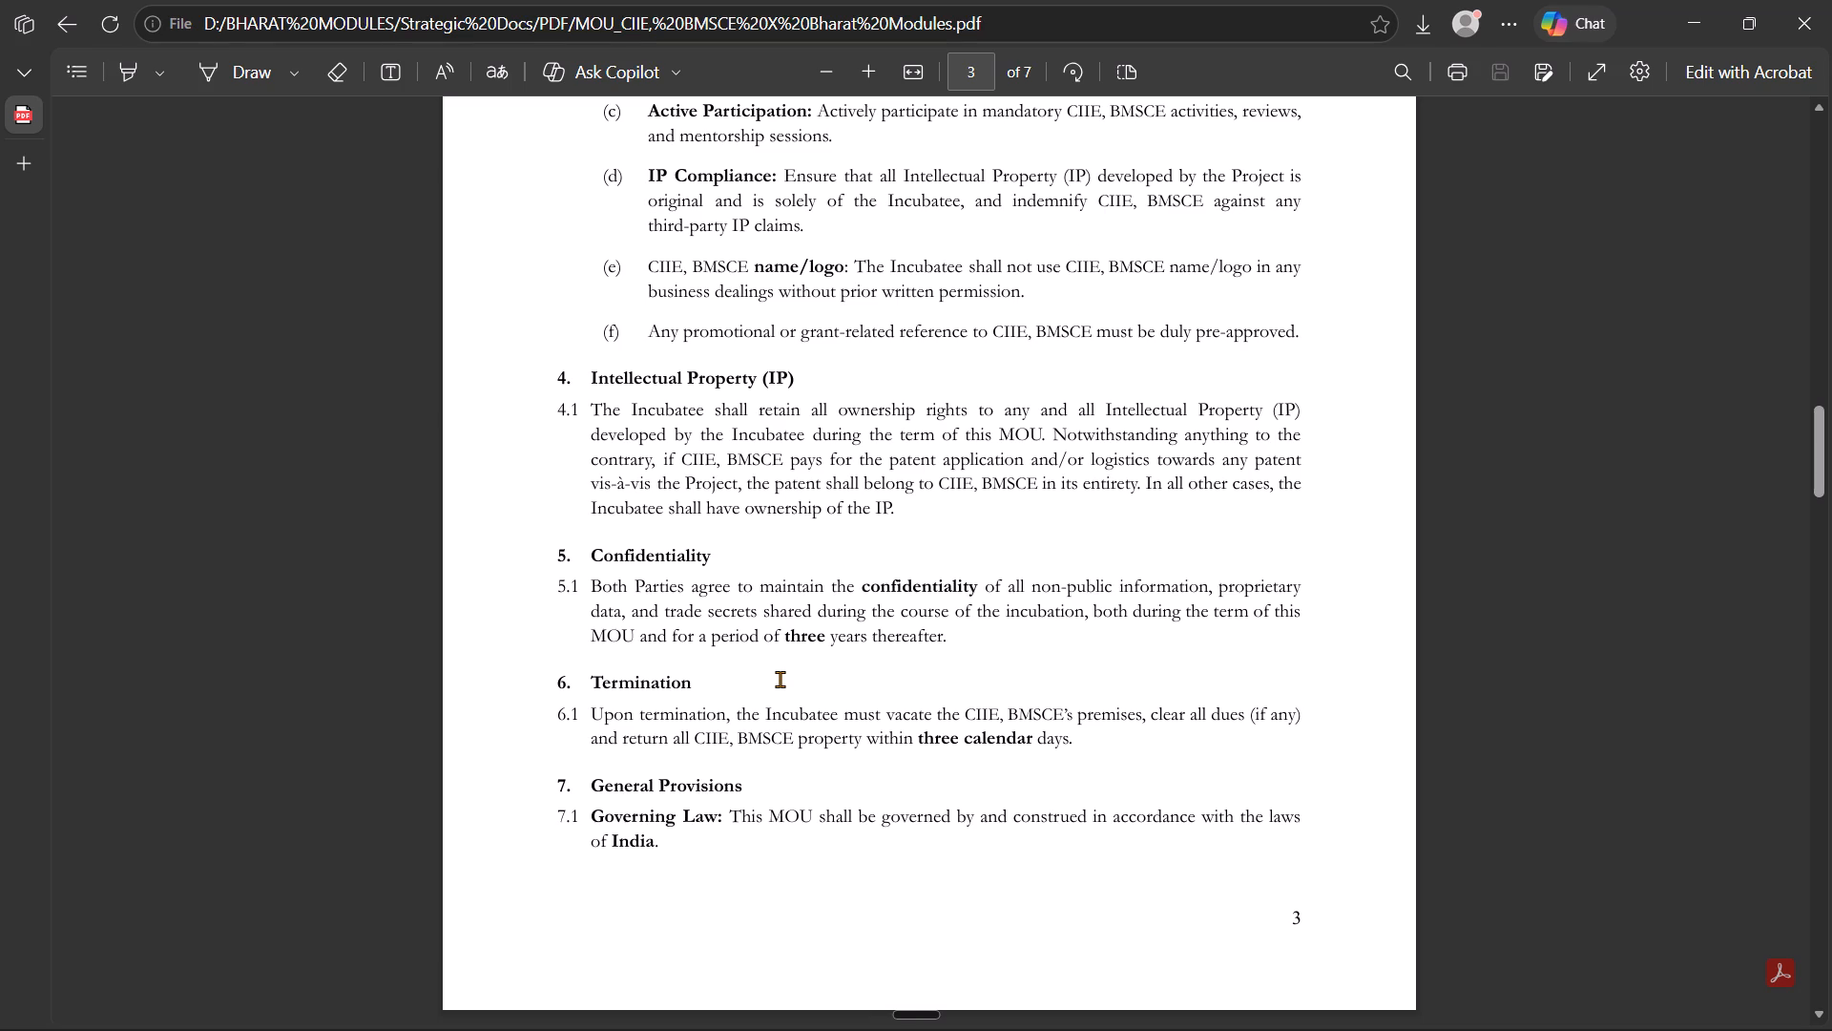
scroll(780, 679, down, 1)
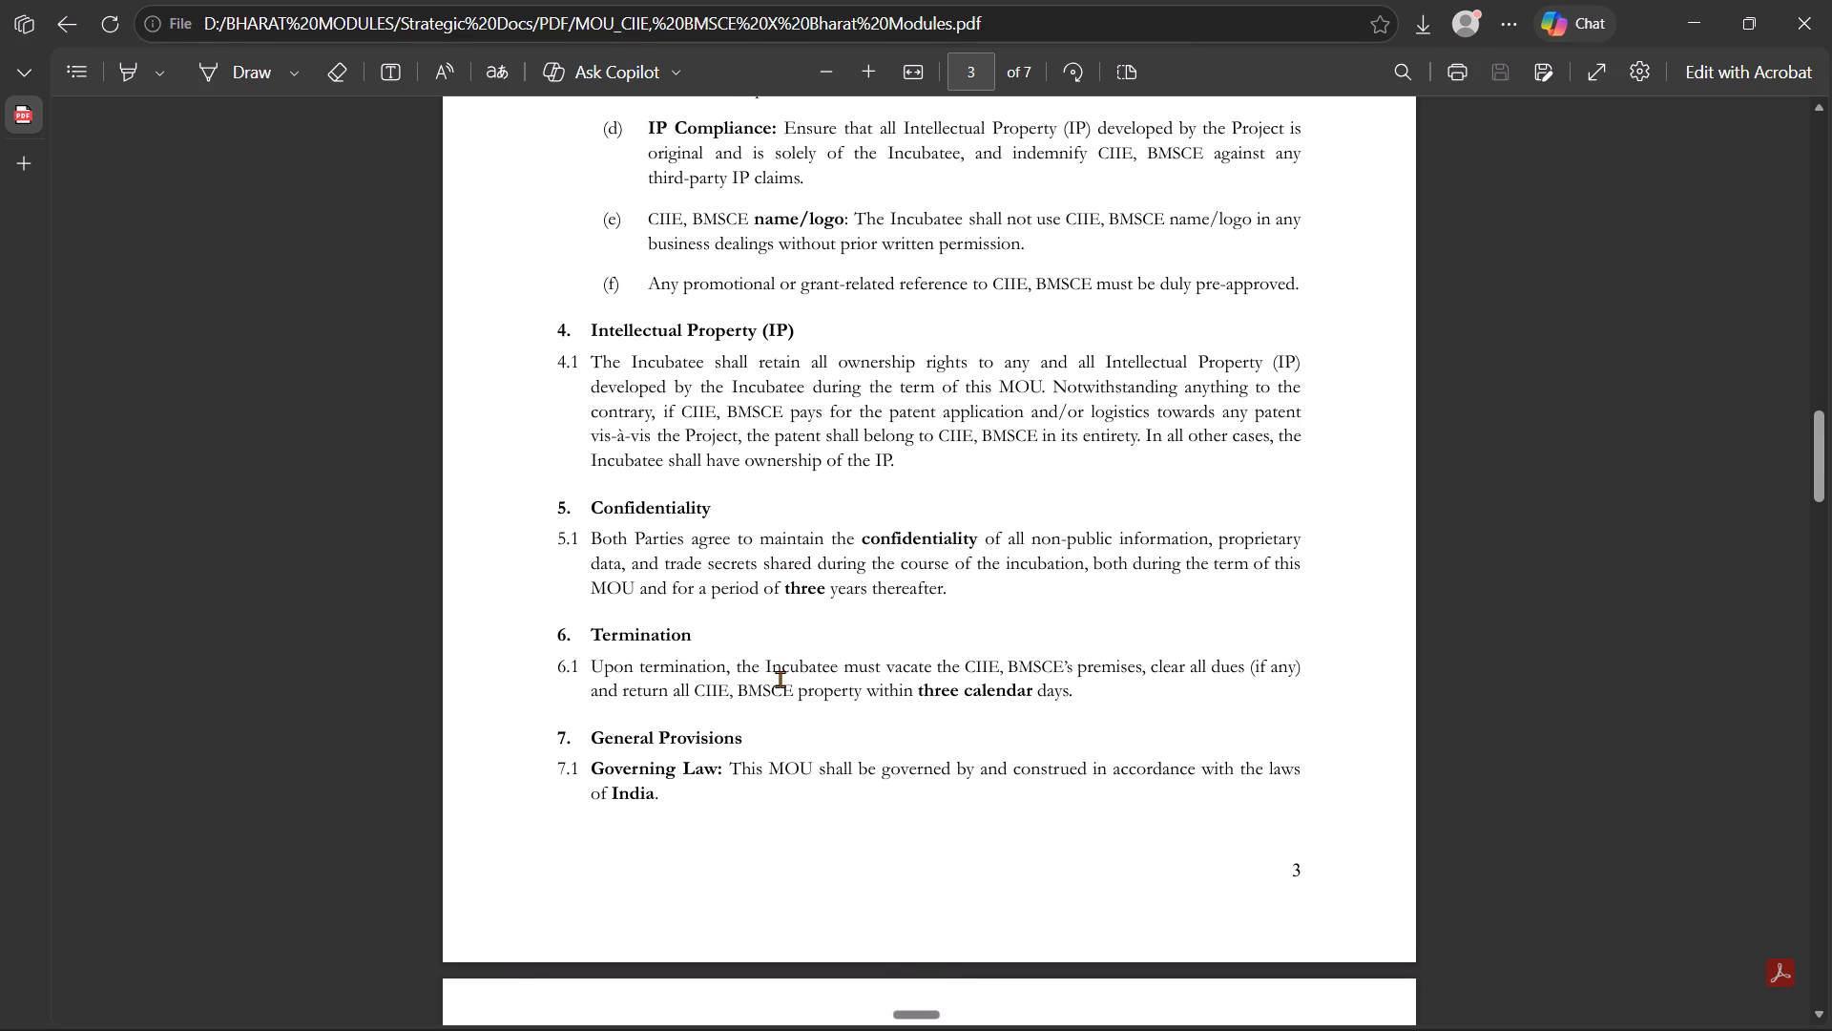
scroll(780, 679, down, 1)
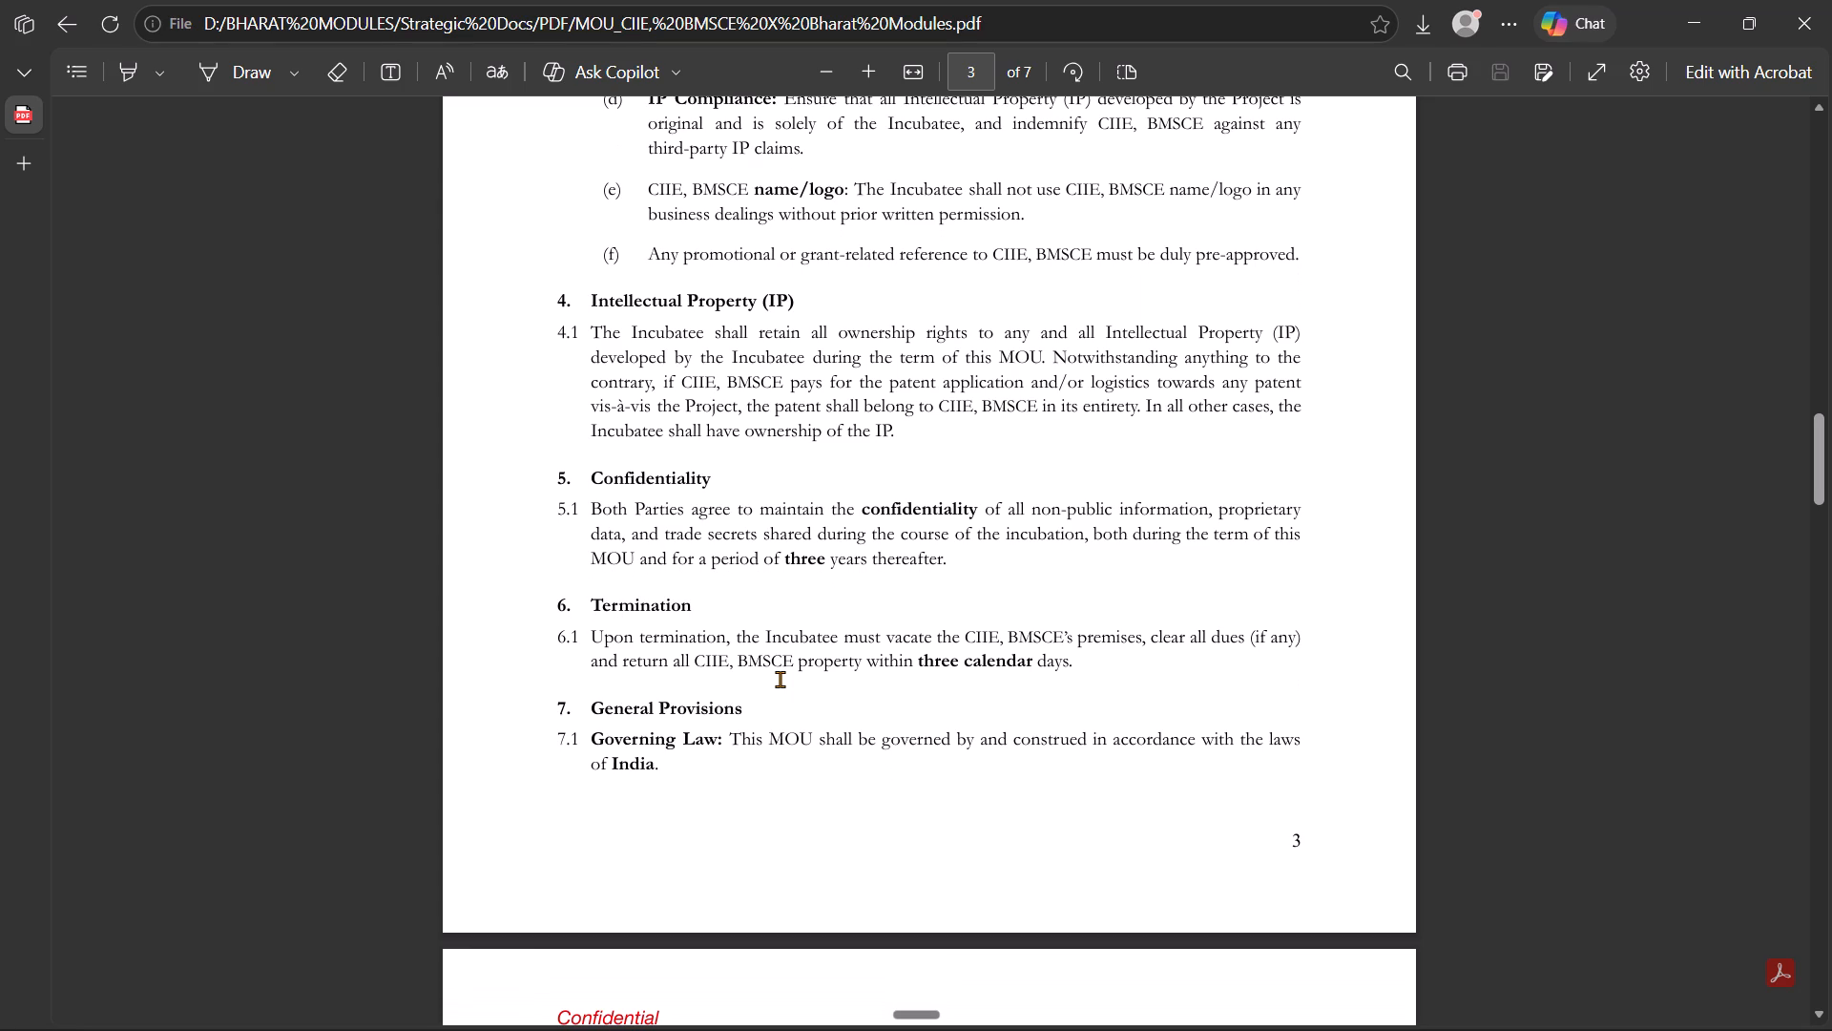
Reread the General Provisions on governing law, modification and dispute resolution, down to the signature table on page 4.
scroll(780, 679, down, 2)
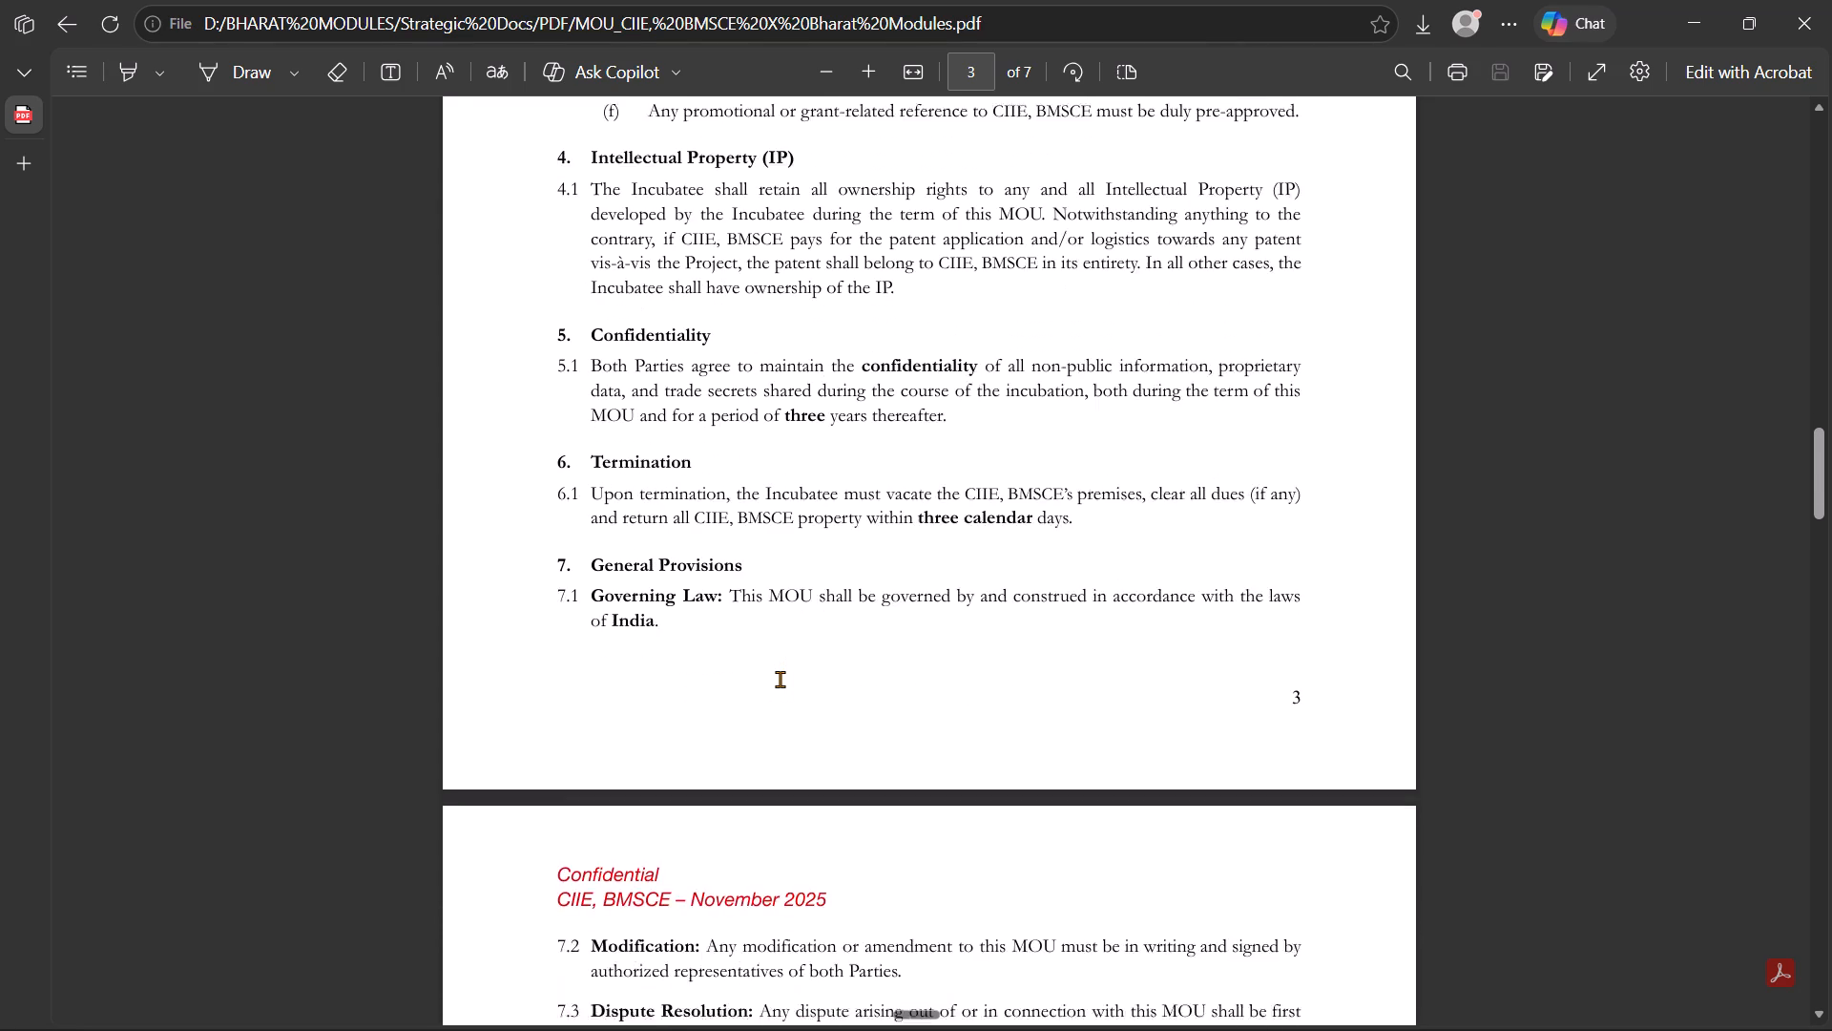
scroll(780, 679, down, 5)
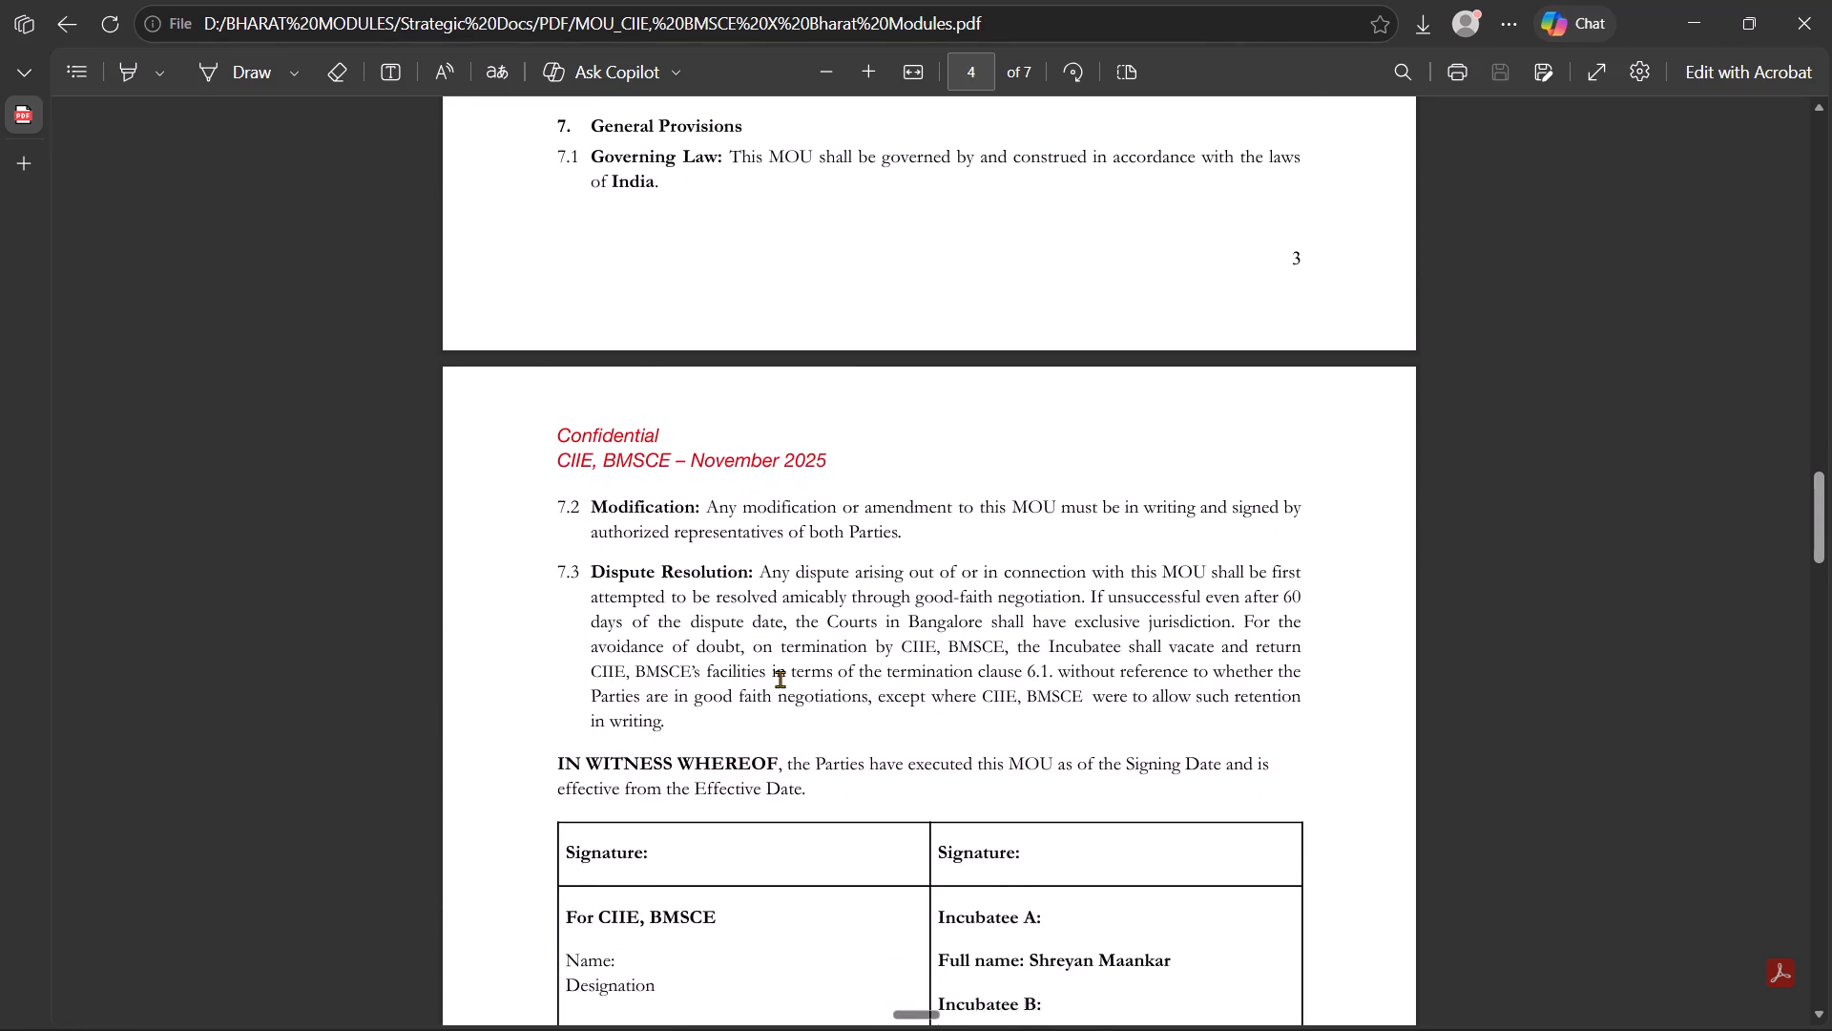
scroll(780, 679, down, 1)
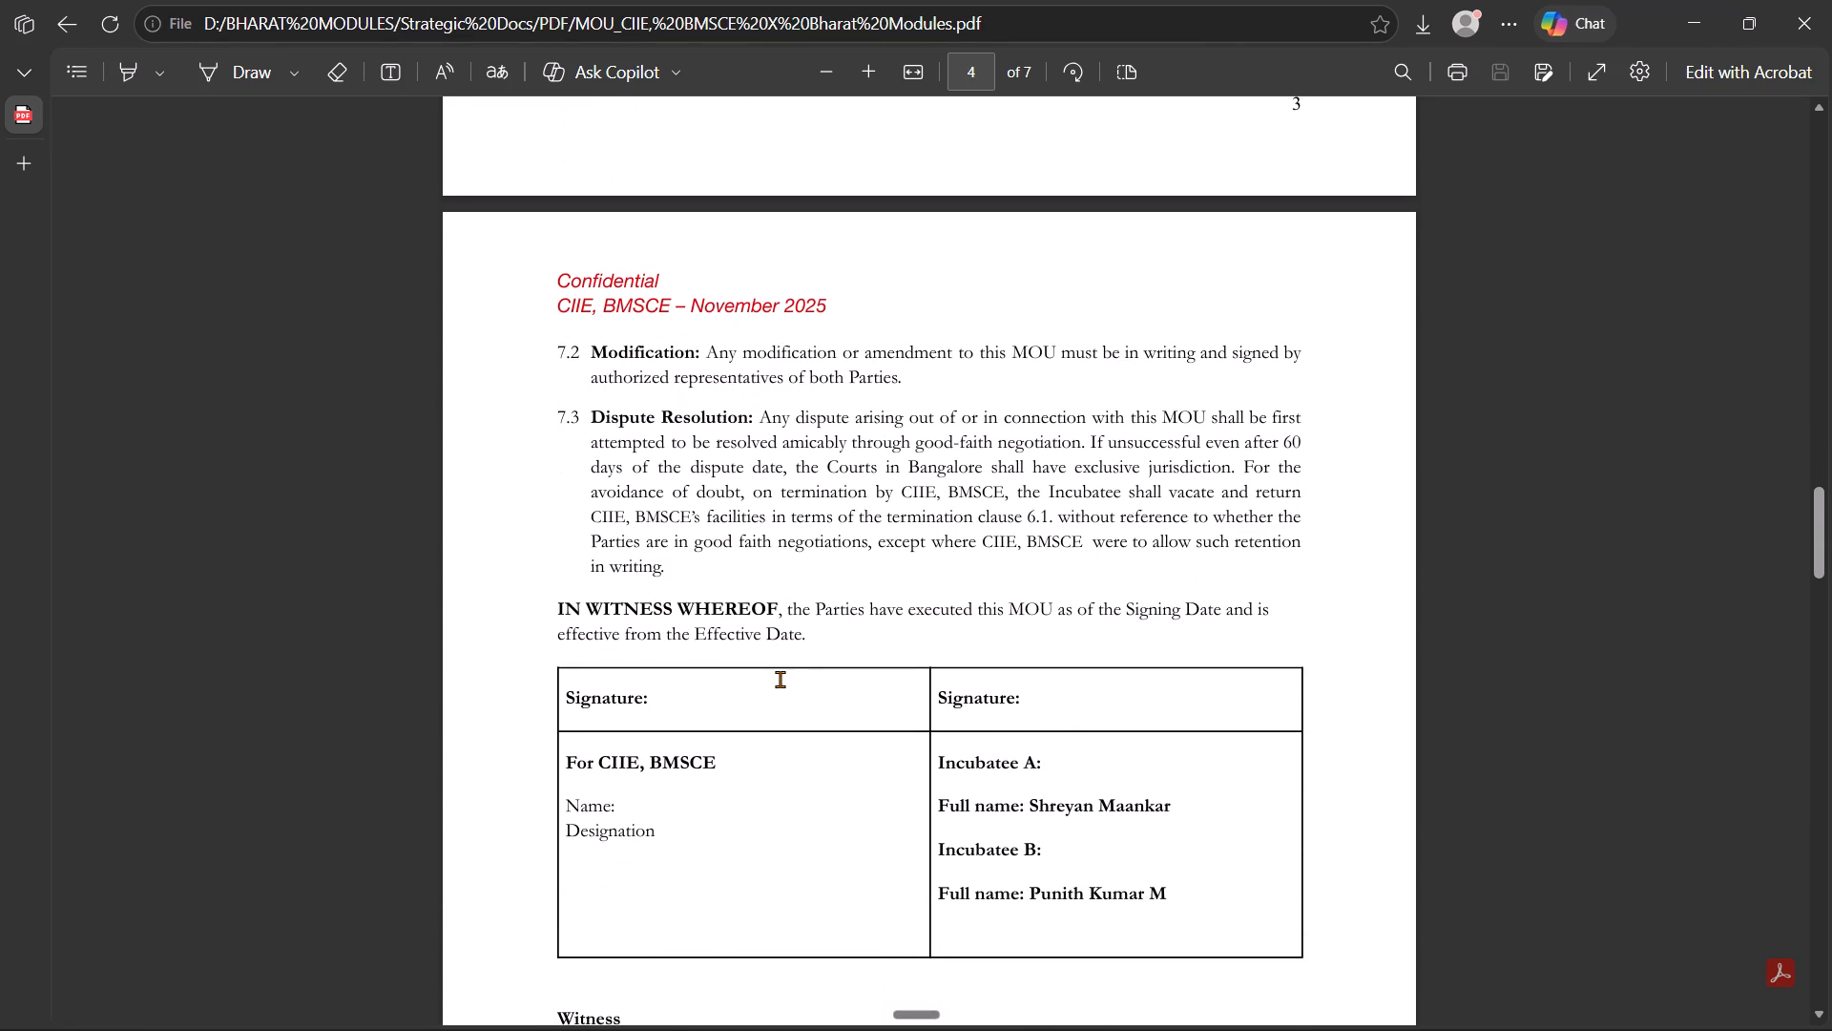
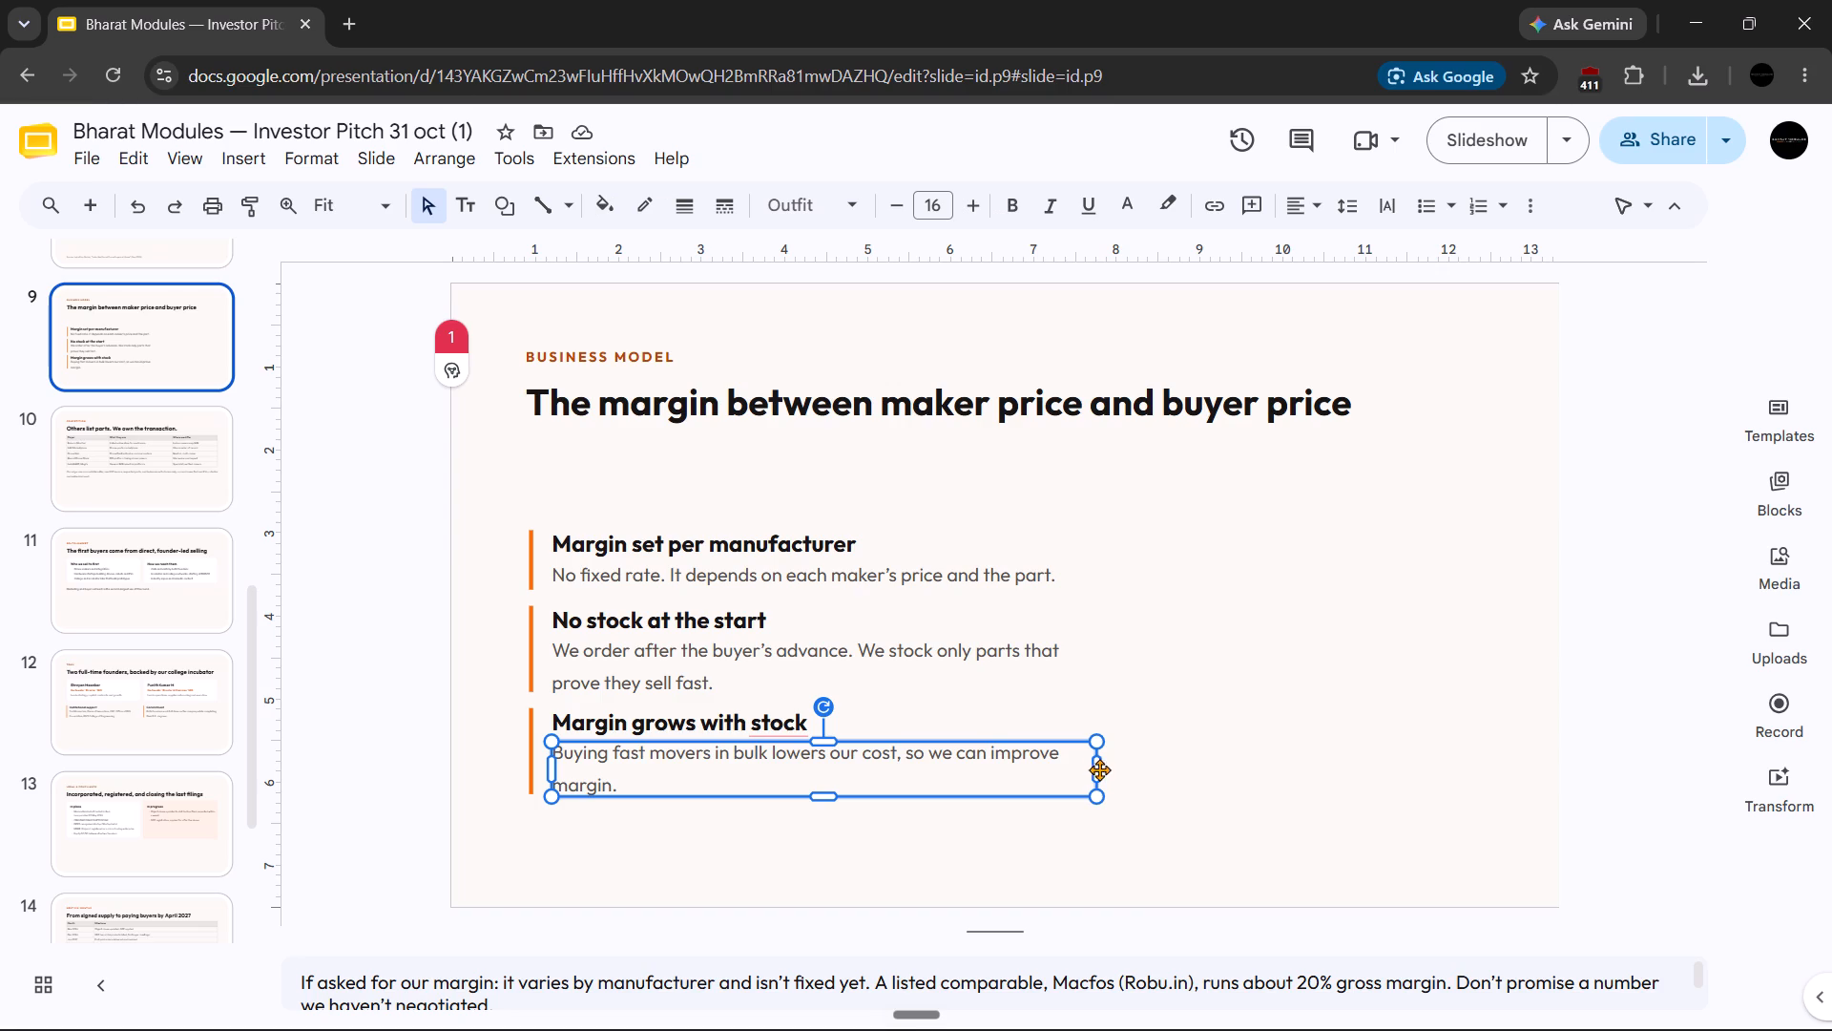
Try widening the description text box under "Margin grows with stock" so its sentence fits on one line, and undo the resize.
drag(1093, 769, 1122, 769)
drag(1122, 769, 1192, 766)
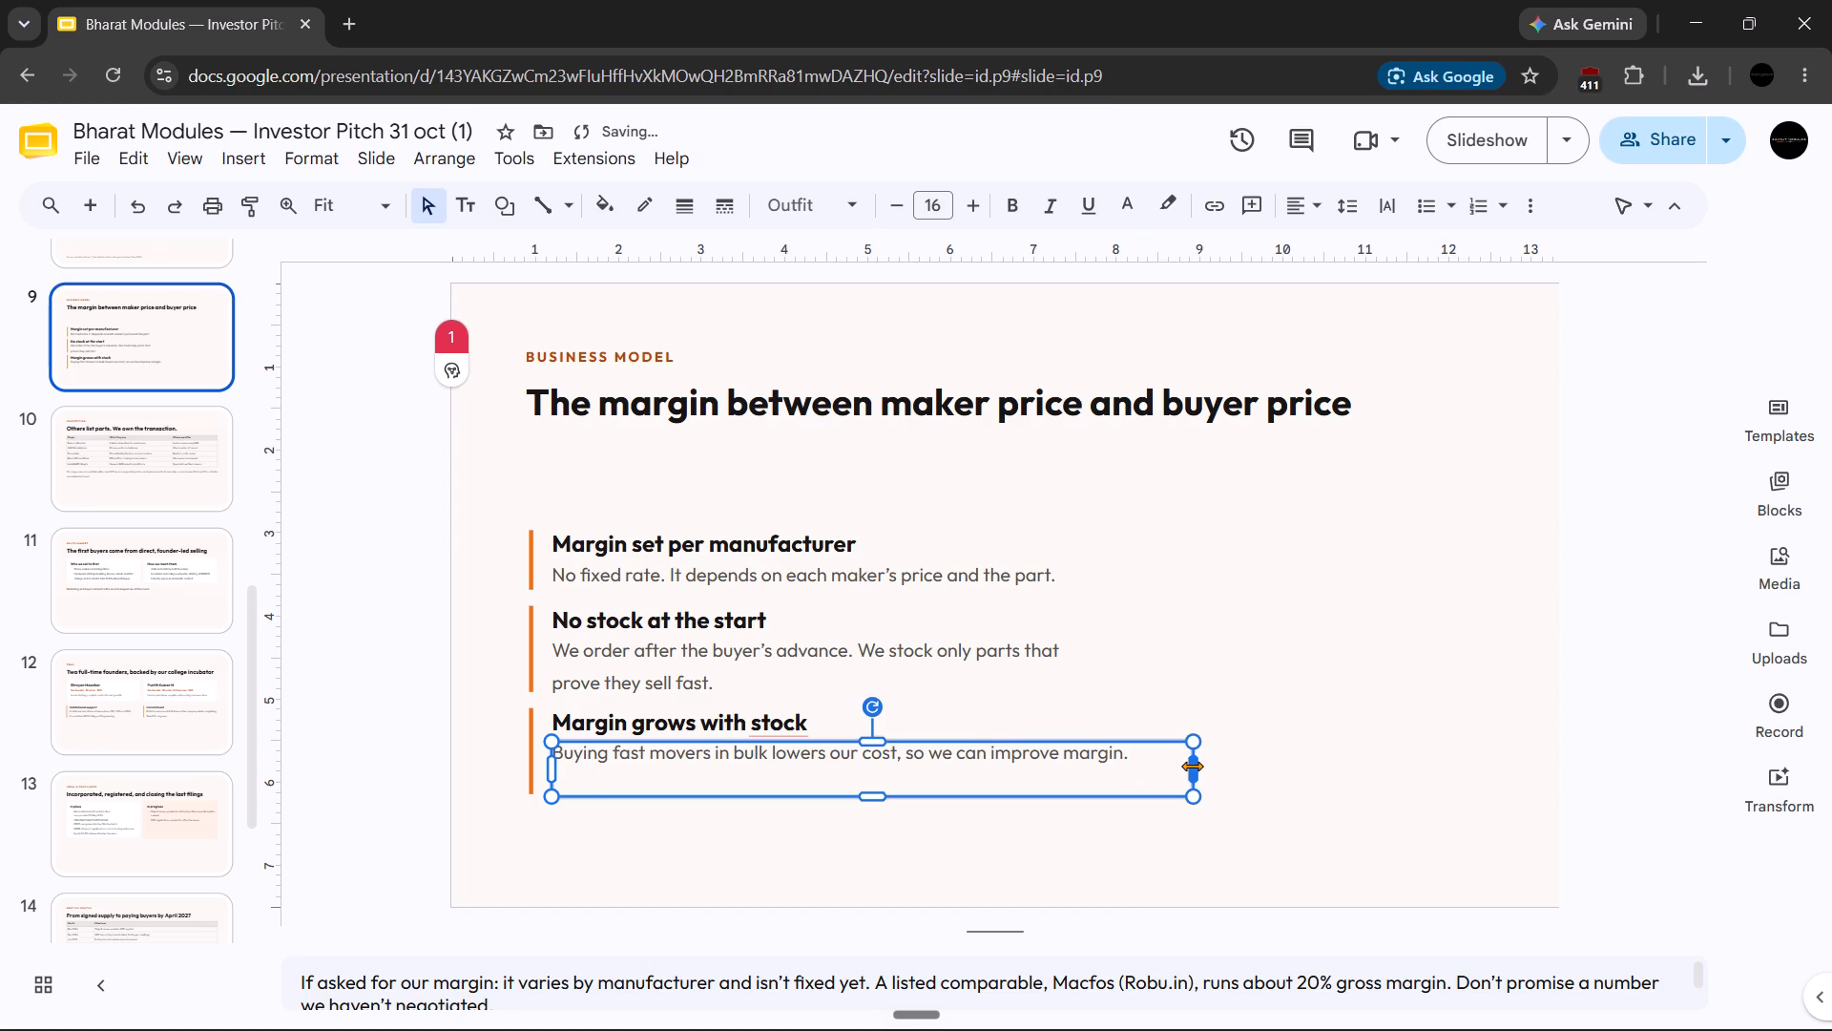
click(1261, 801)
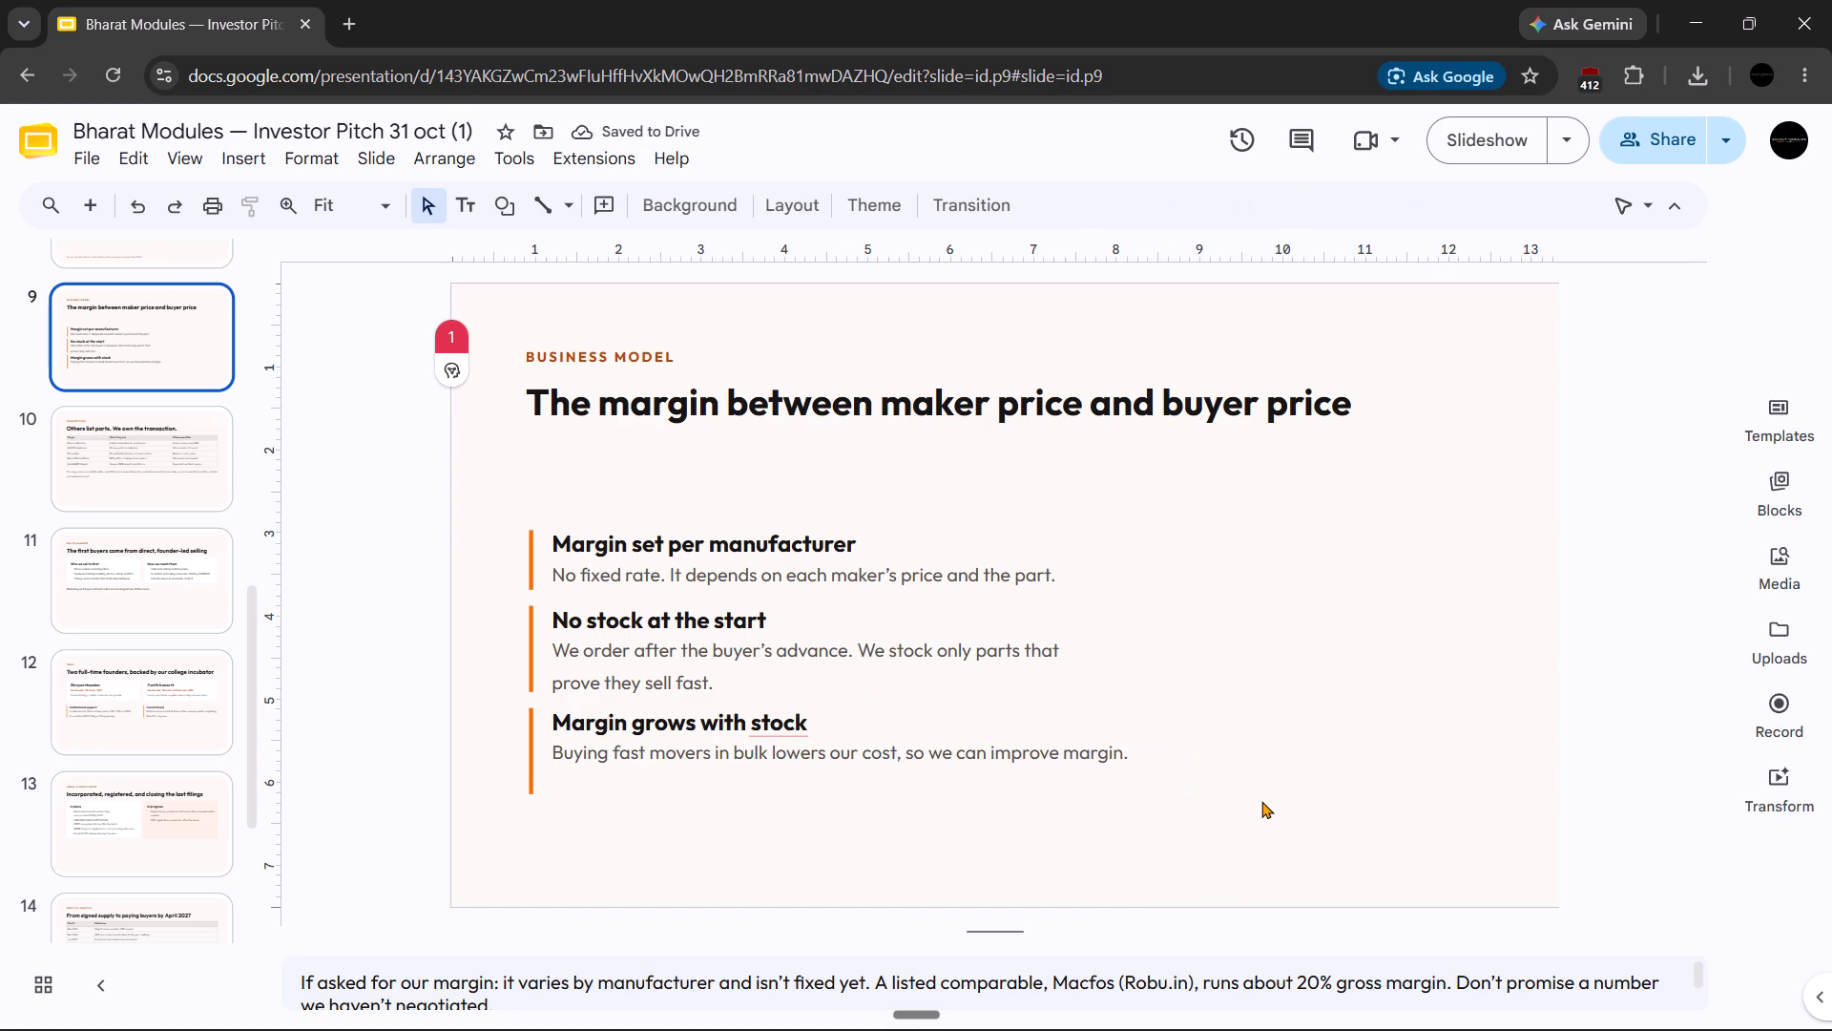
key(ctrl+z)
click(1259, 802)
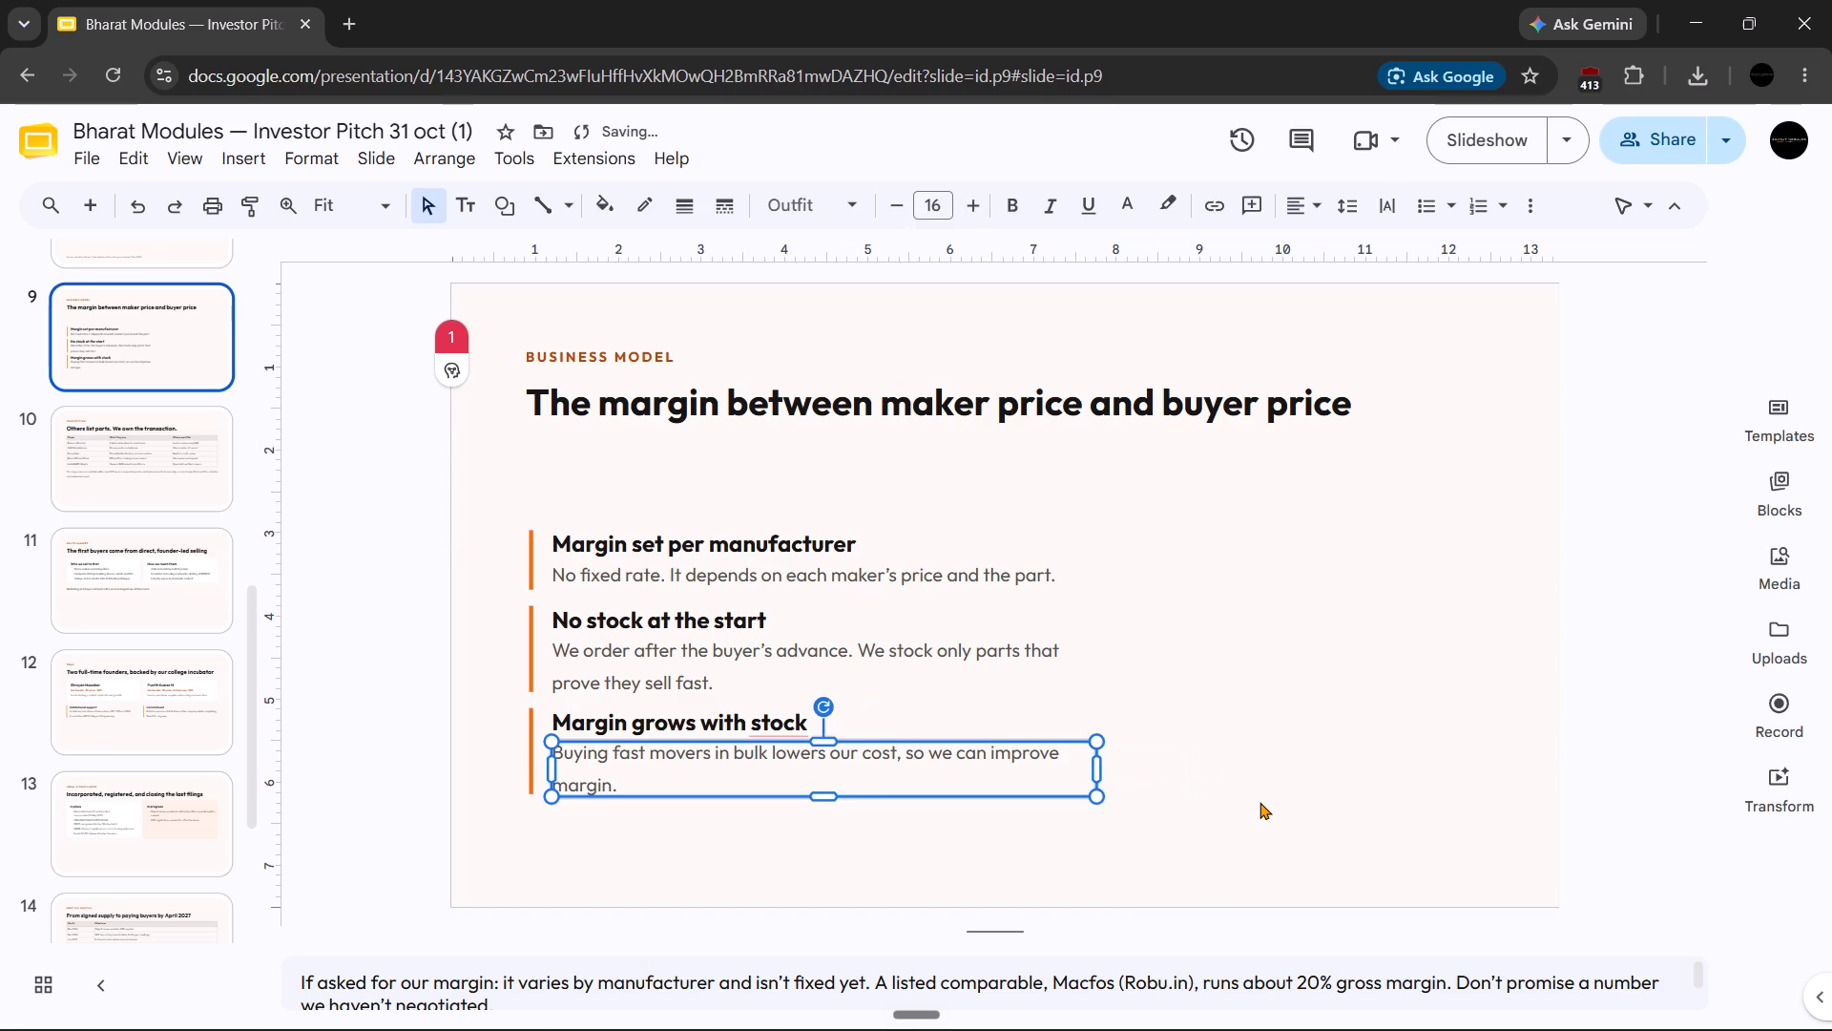
Examine the pitch slides around the Business Model slide, from "Where we stand, honestly" on slide 7 through Competition on slide 10.
key(Right)
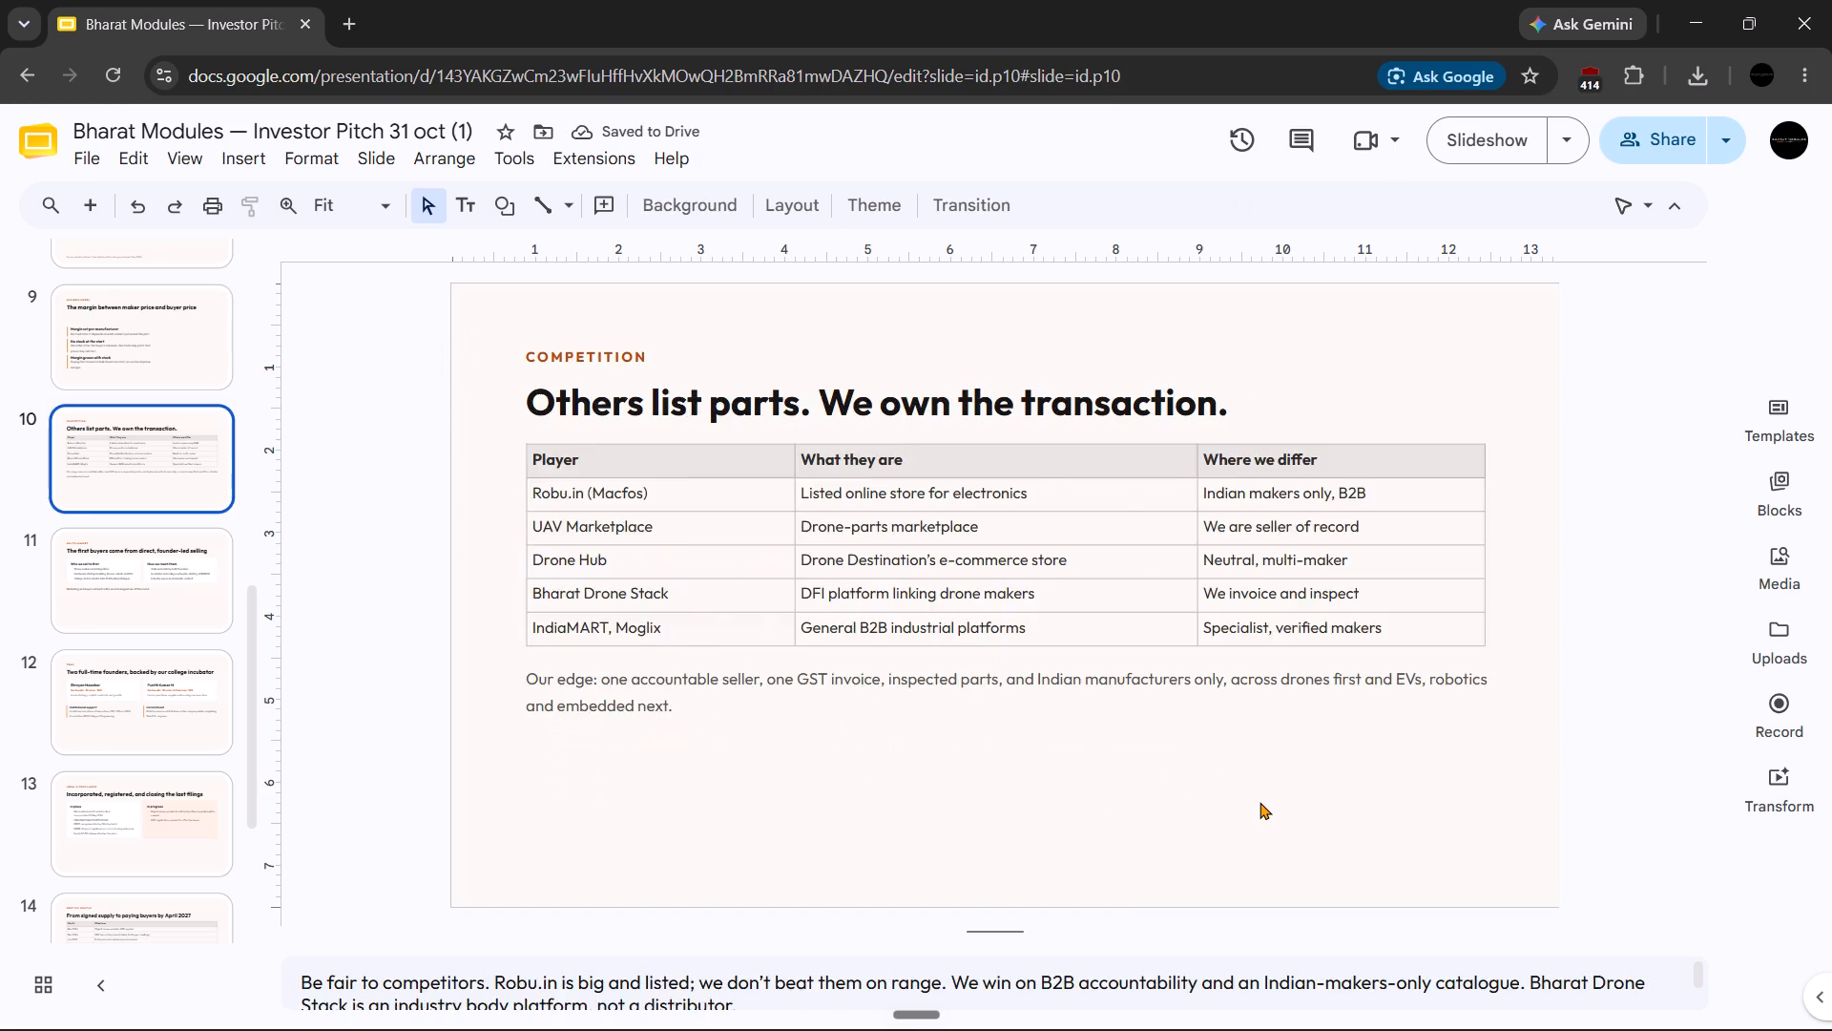
key(Right)
key(Left)
key(Left)
key(Left)
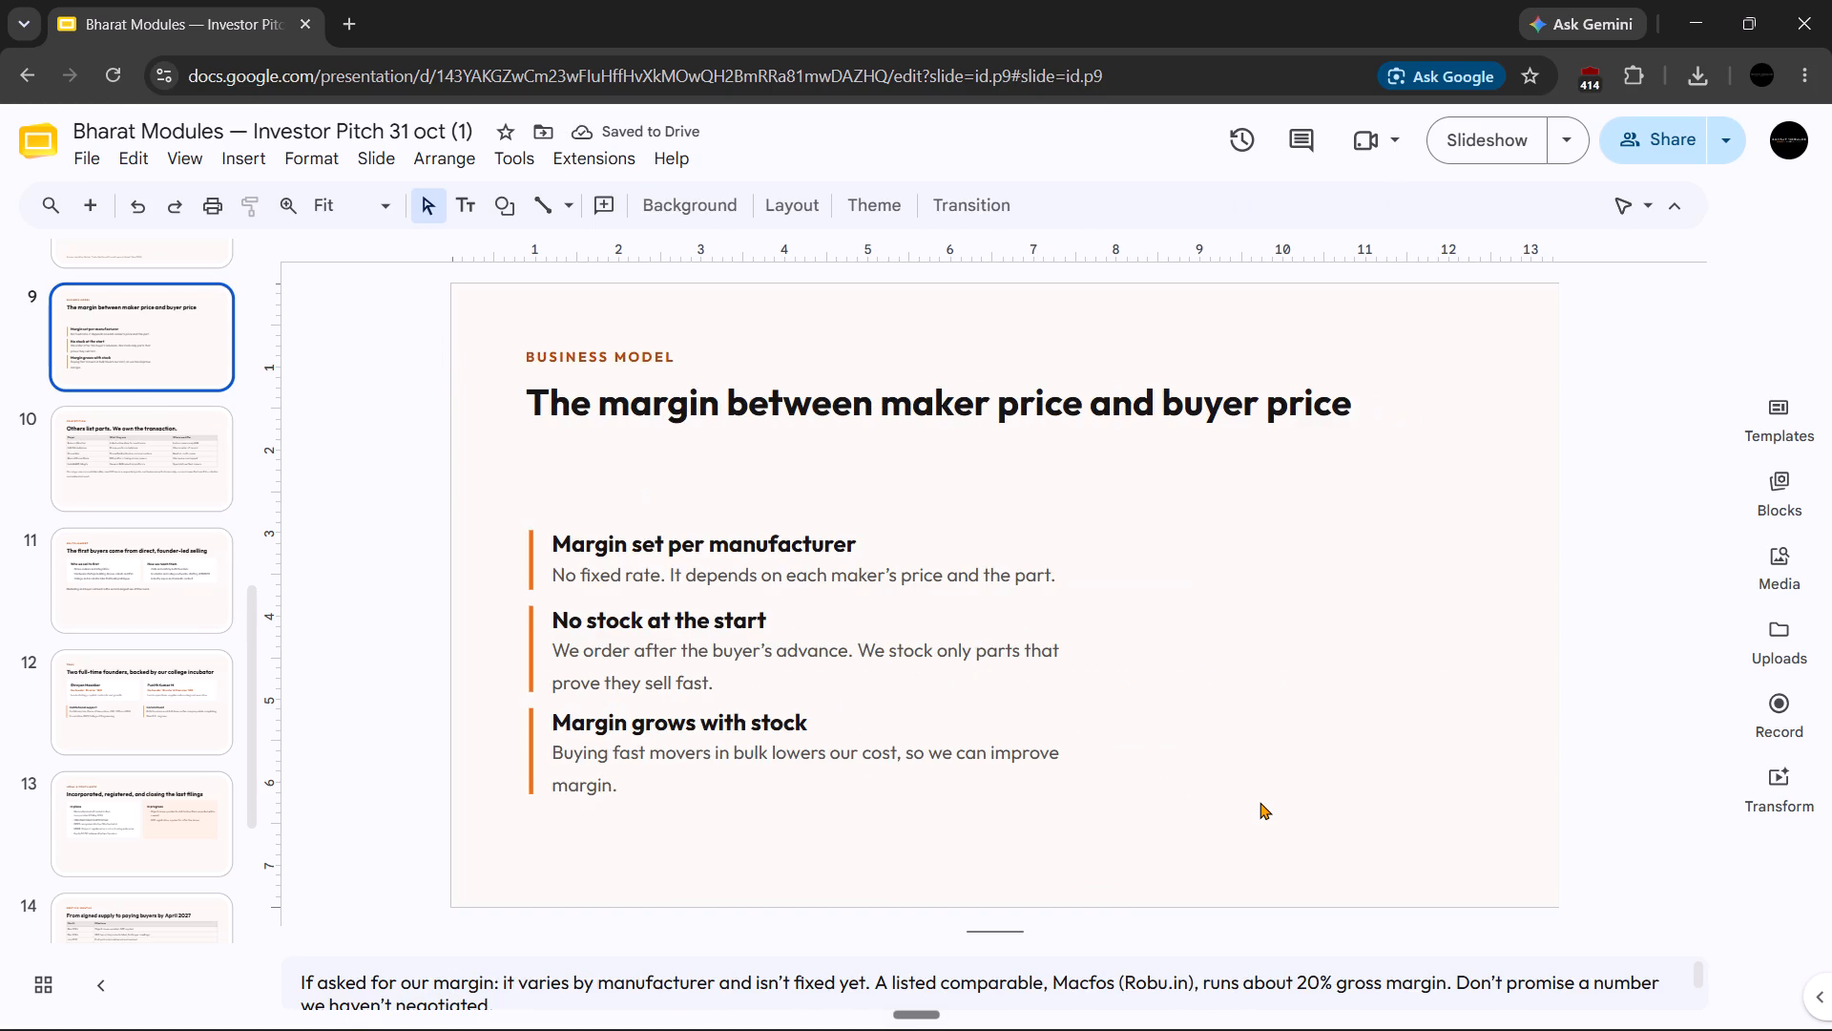
key(Left)
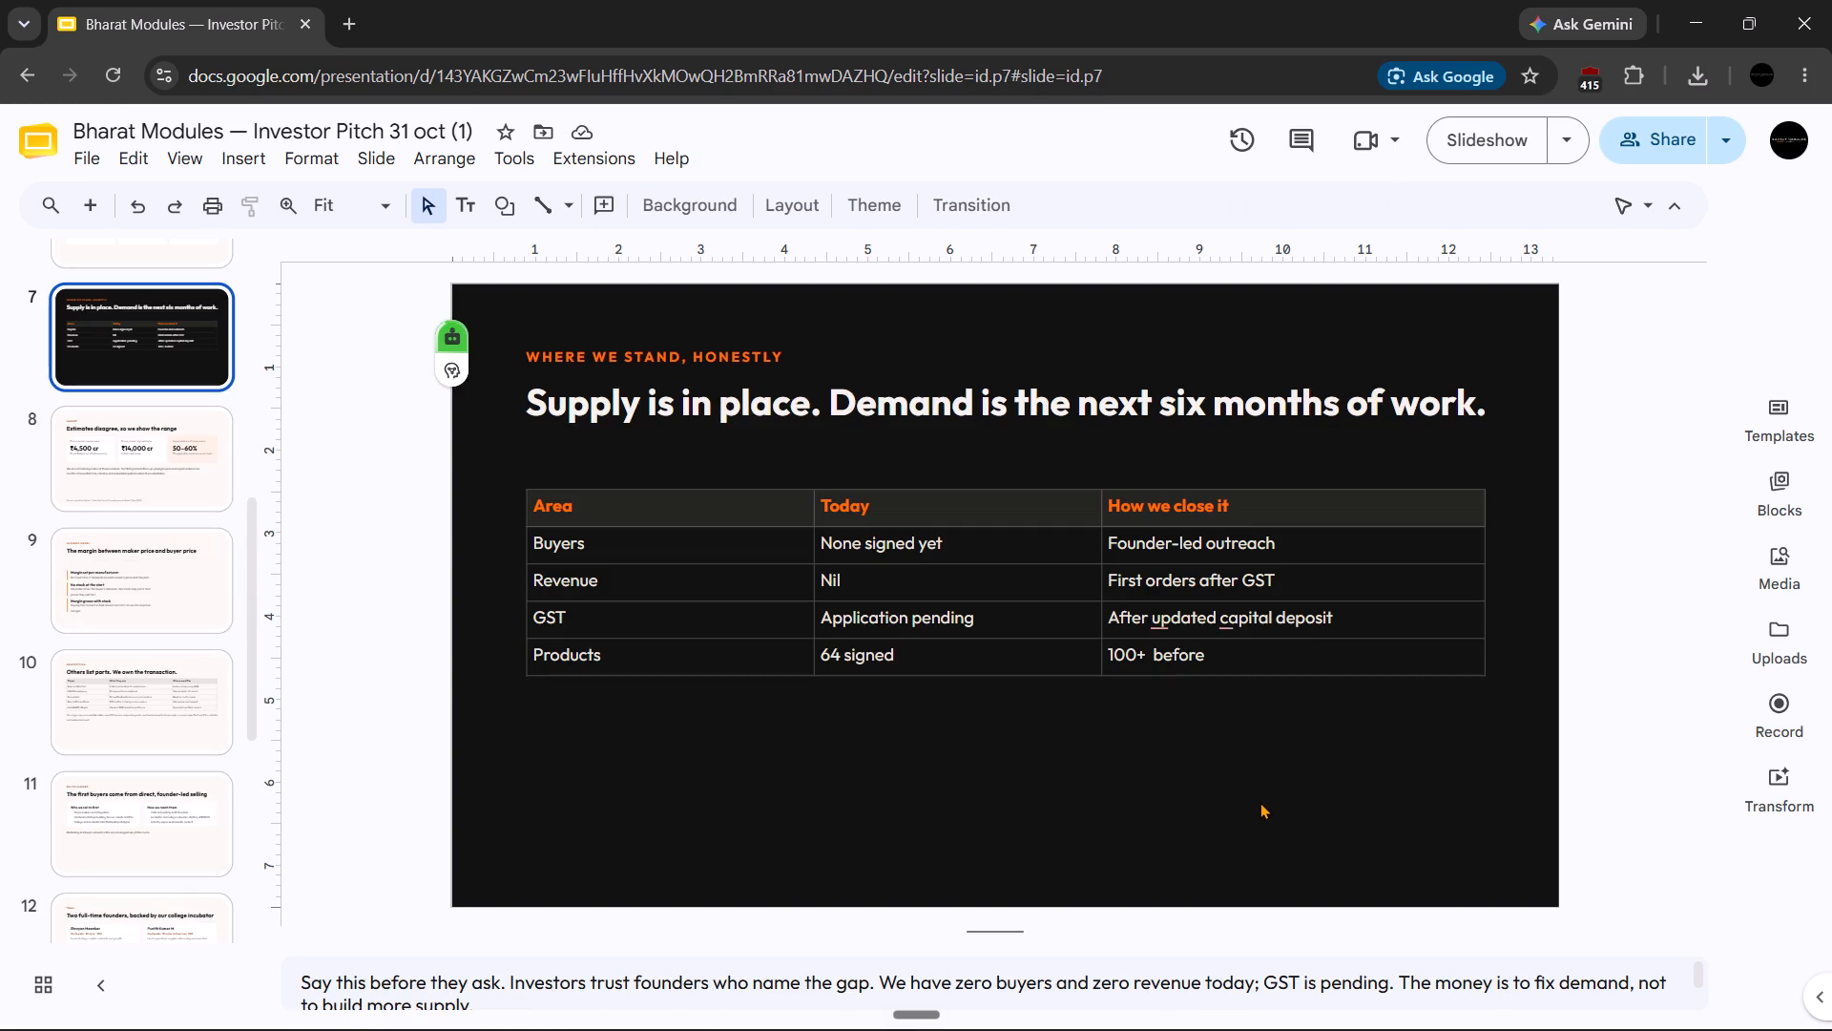
key(Right)
key(Right)
key(Right)
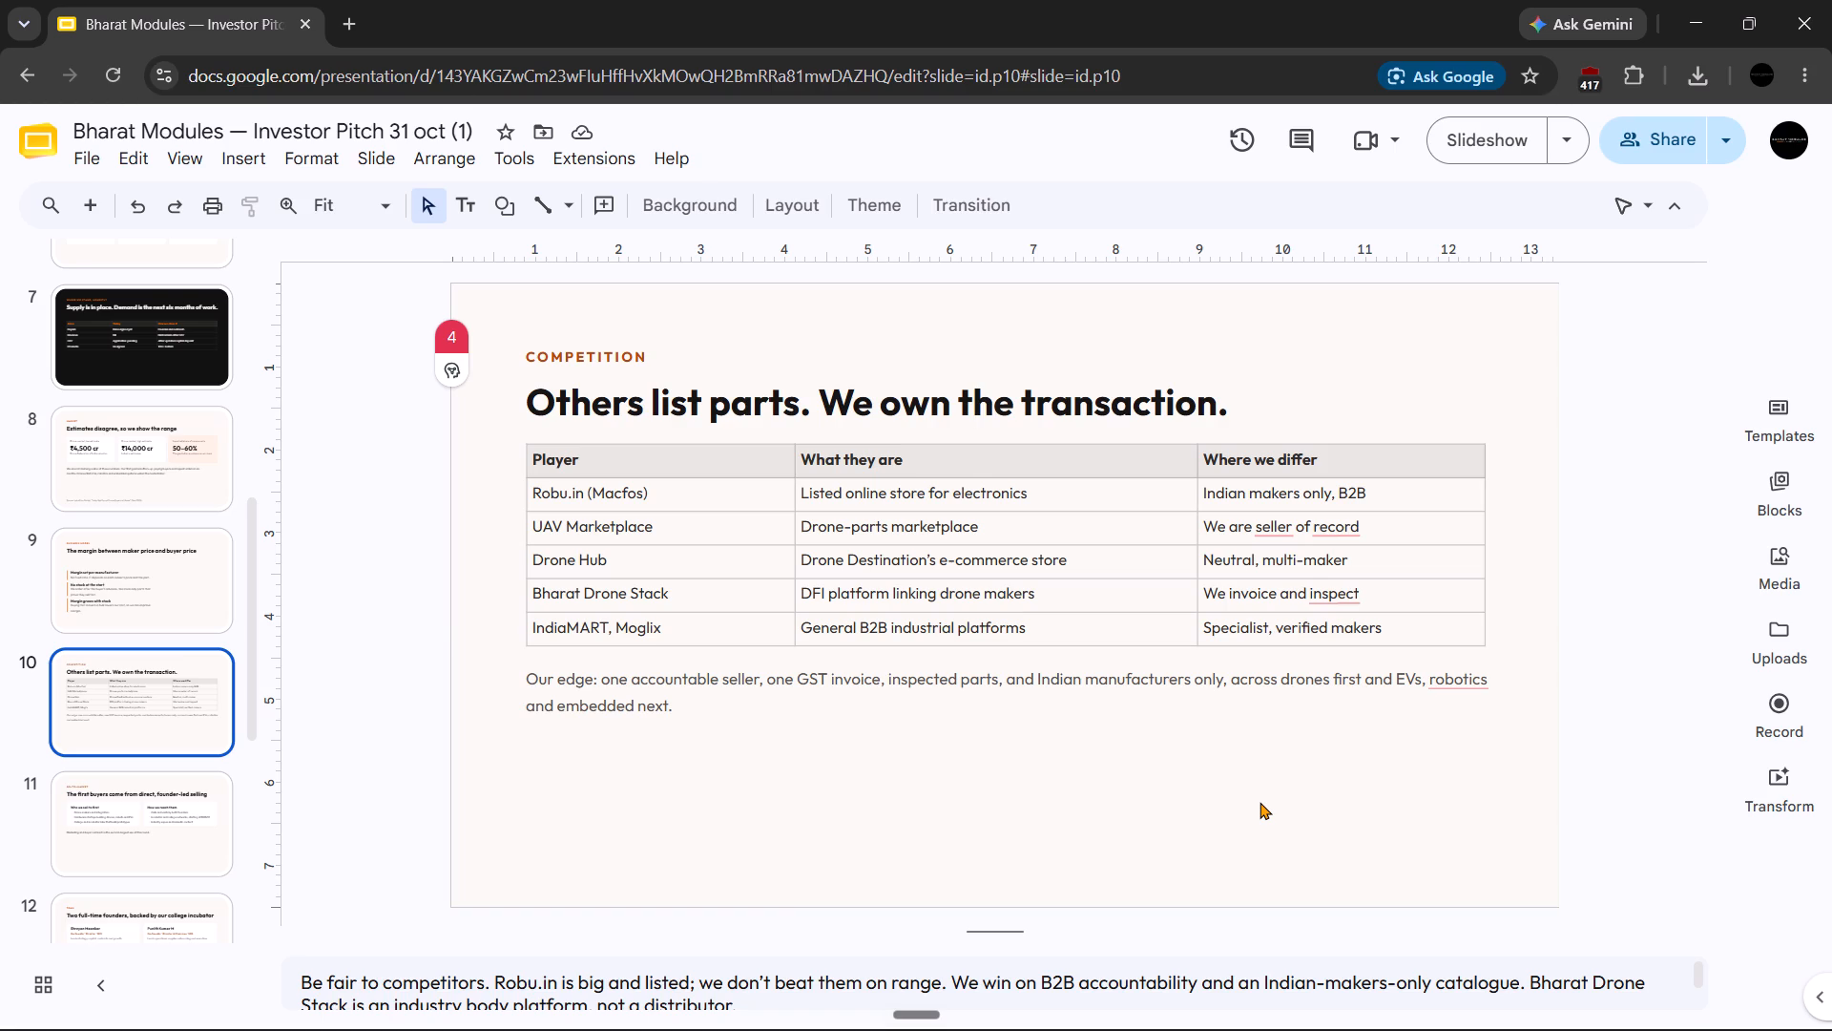
On the Go-to-Market slide, stretch both cards and the marketing line together downward to about 5 on the vertical ruler.
key(Right)
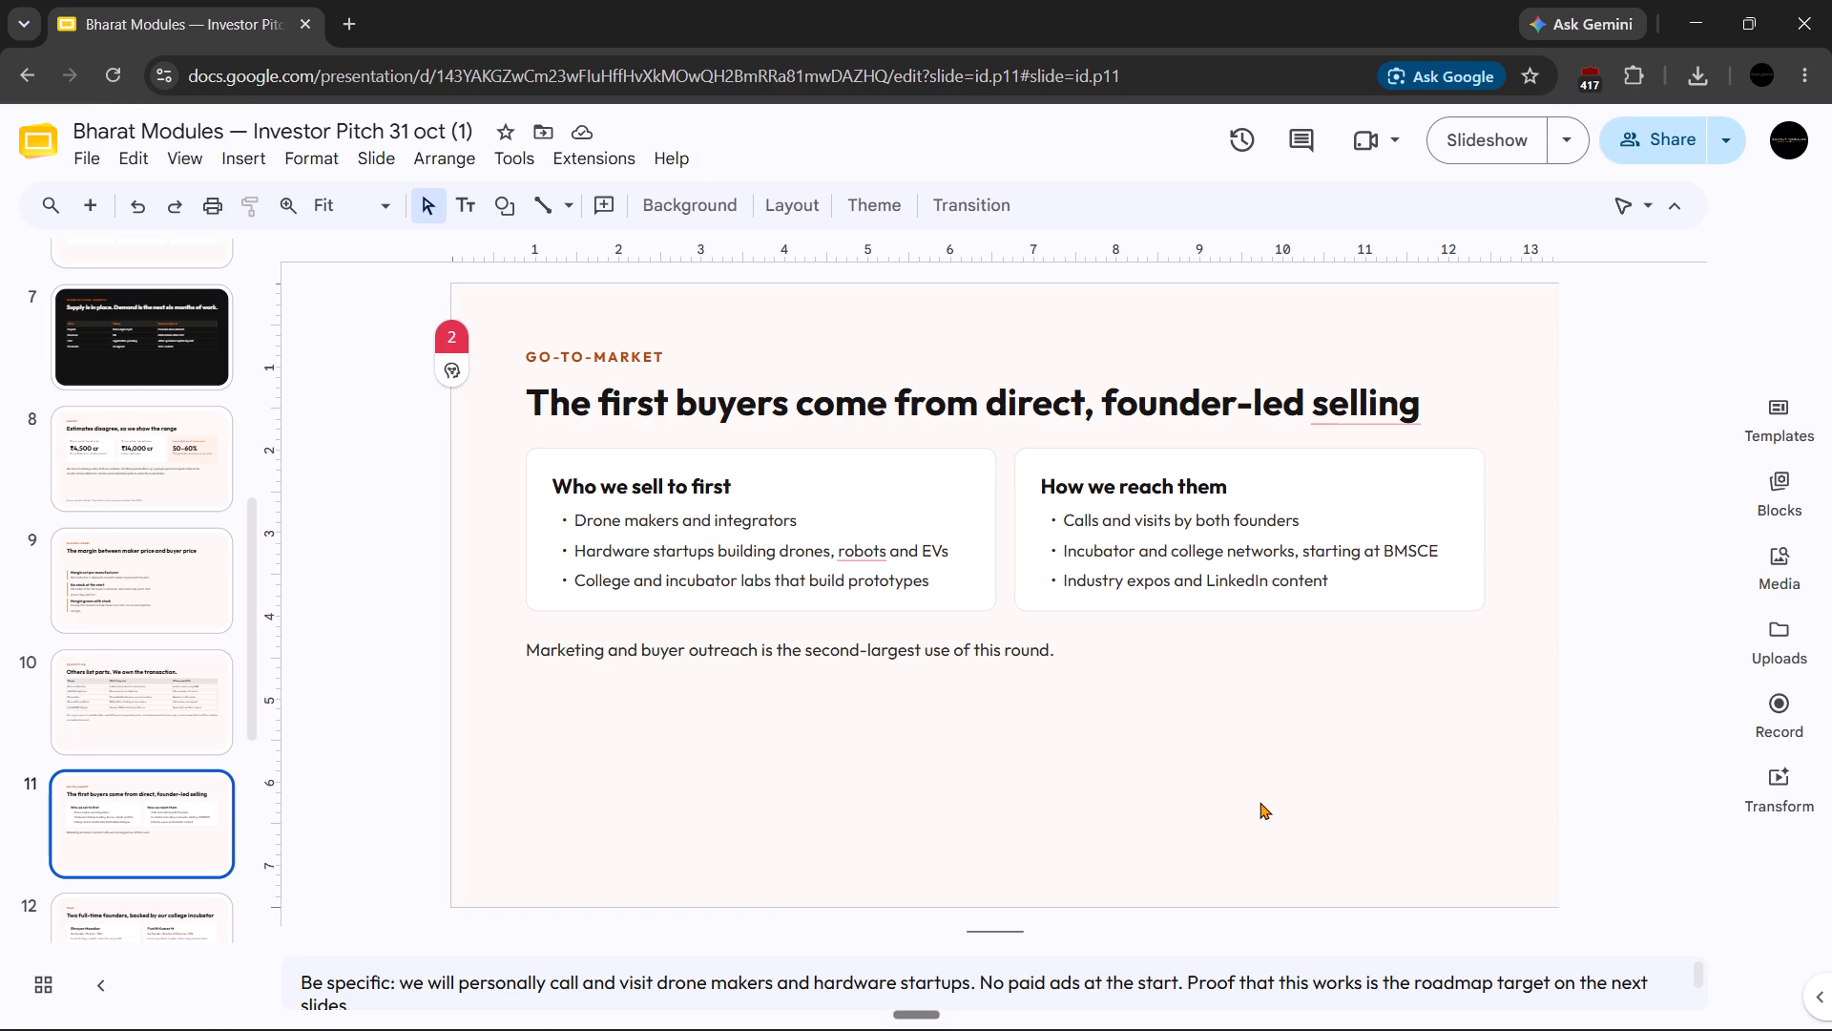
drag(1259, 802, 961, 634)
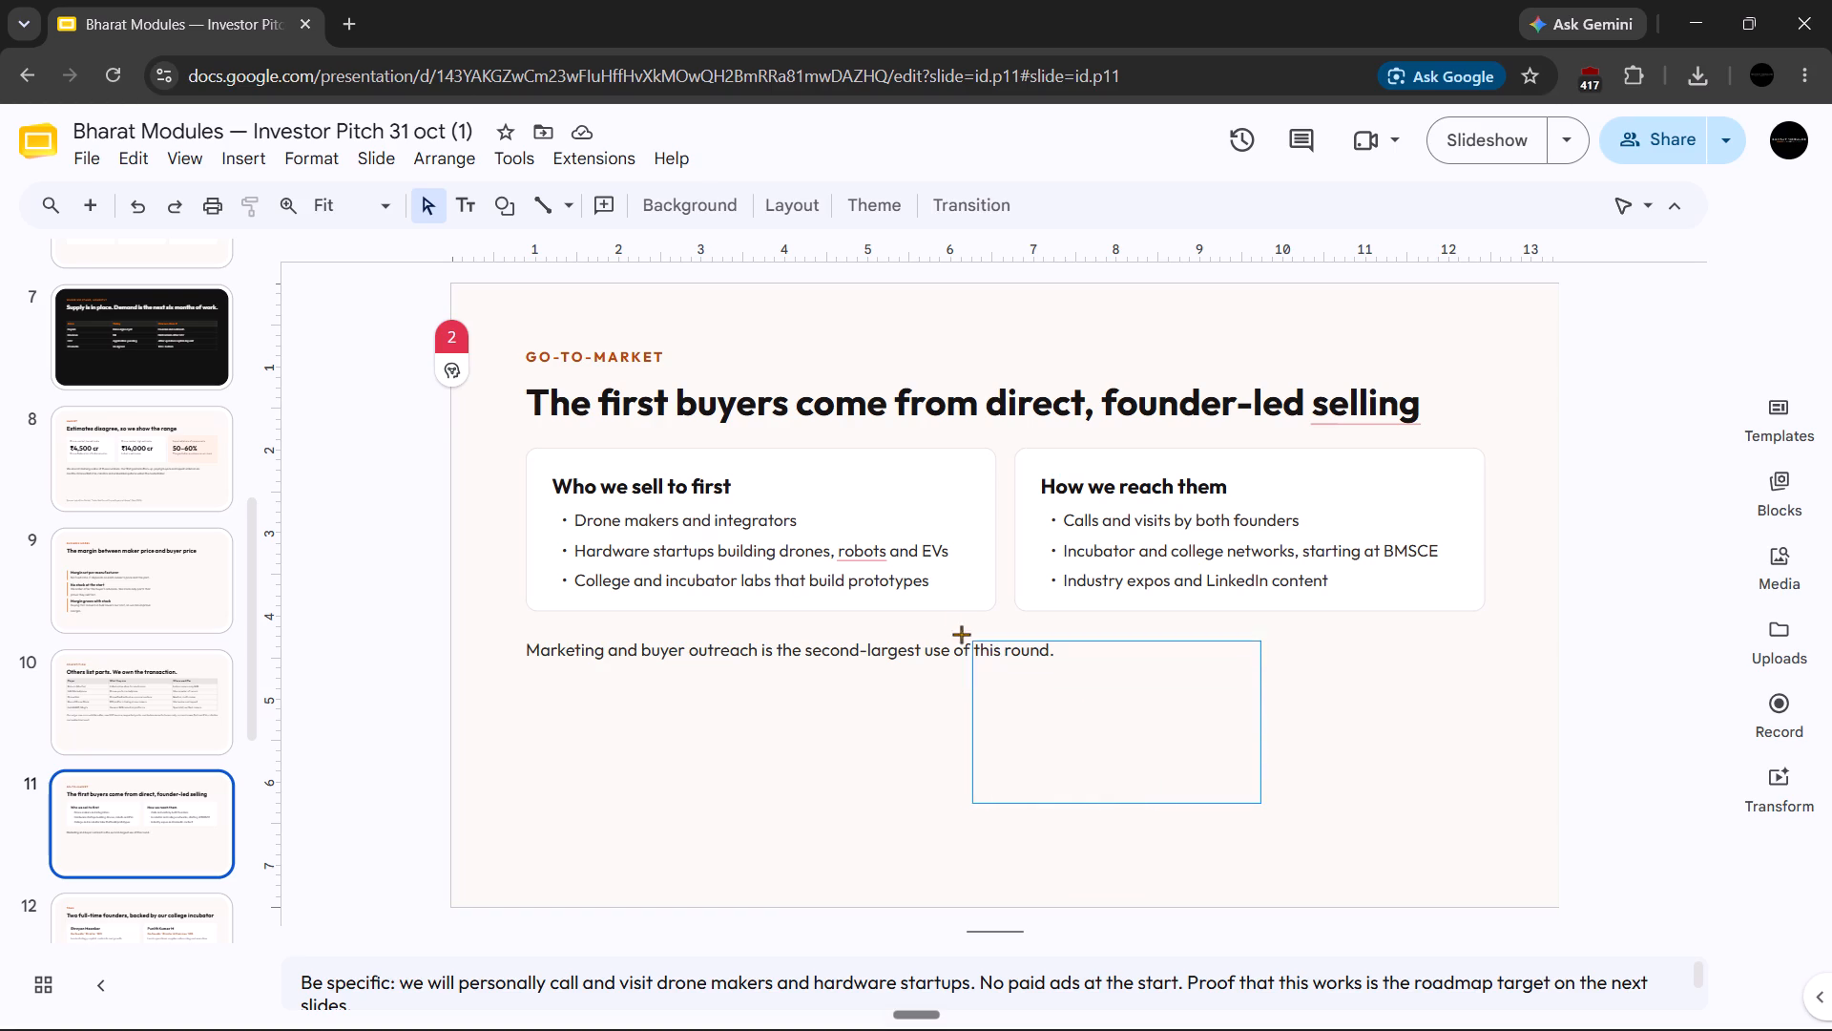
drag(961, 634, 907, 598)
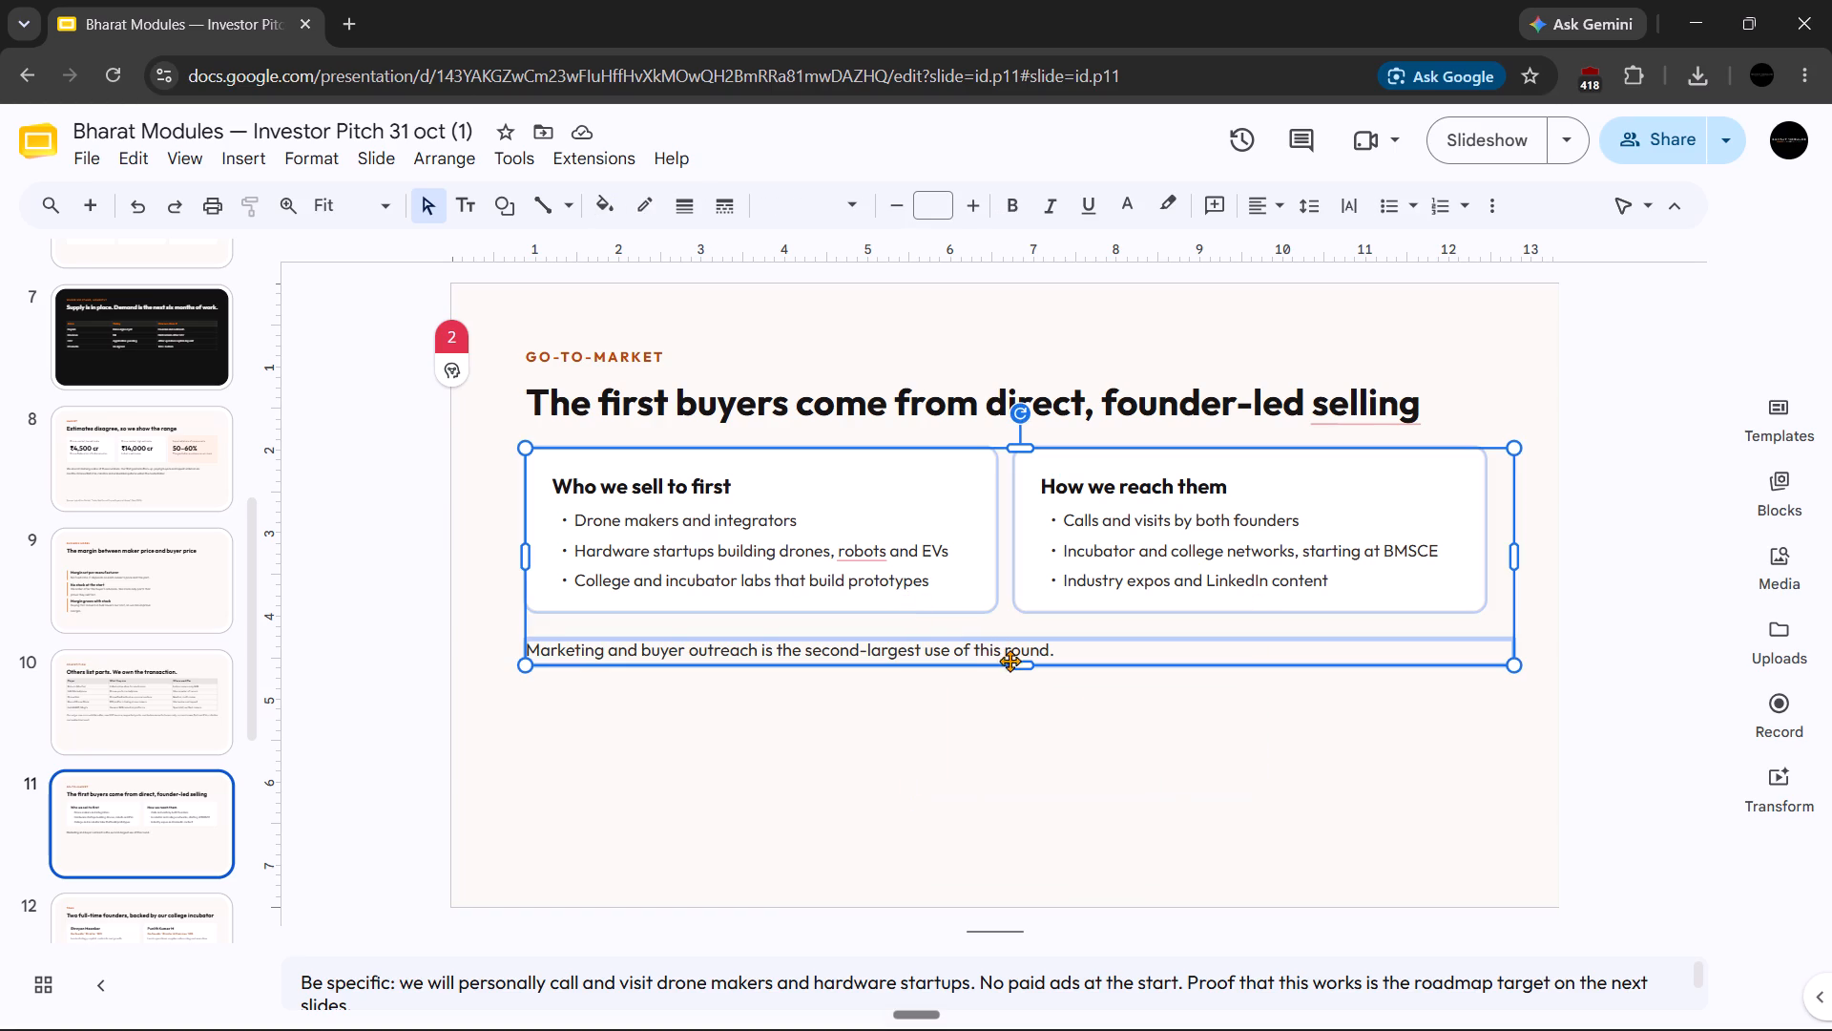
drag(1011, 664, 996, 746)
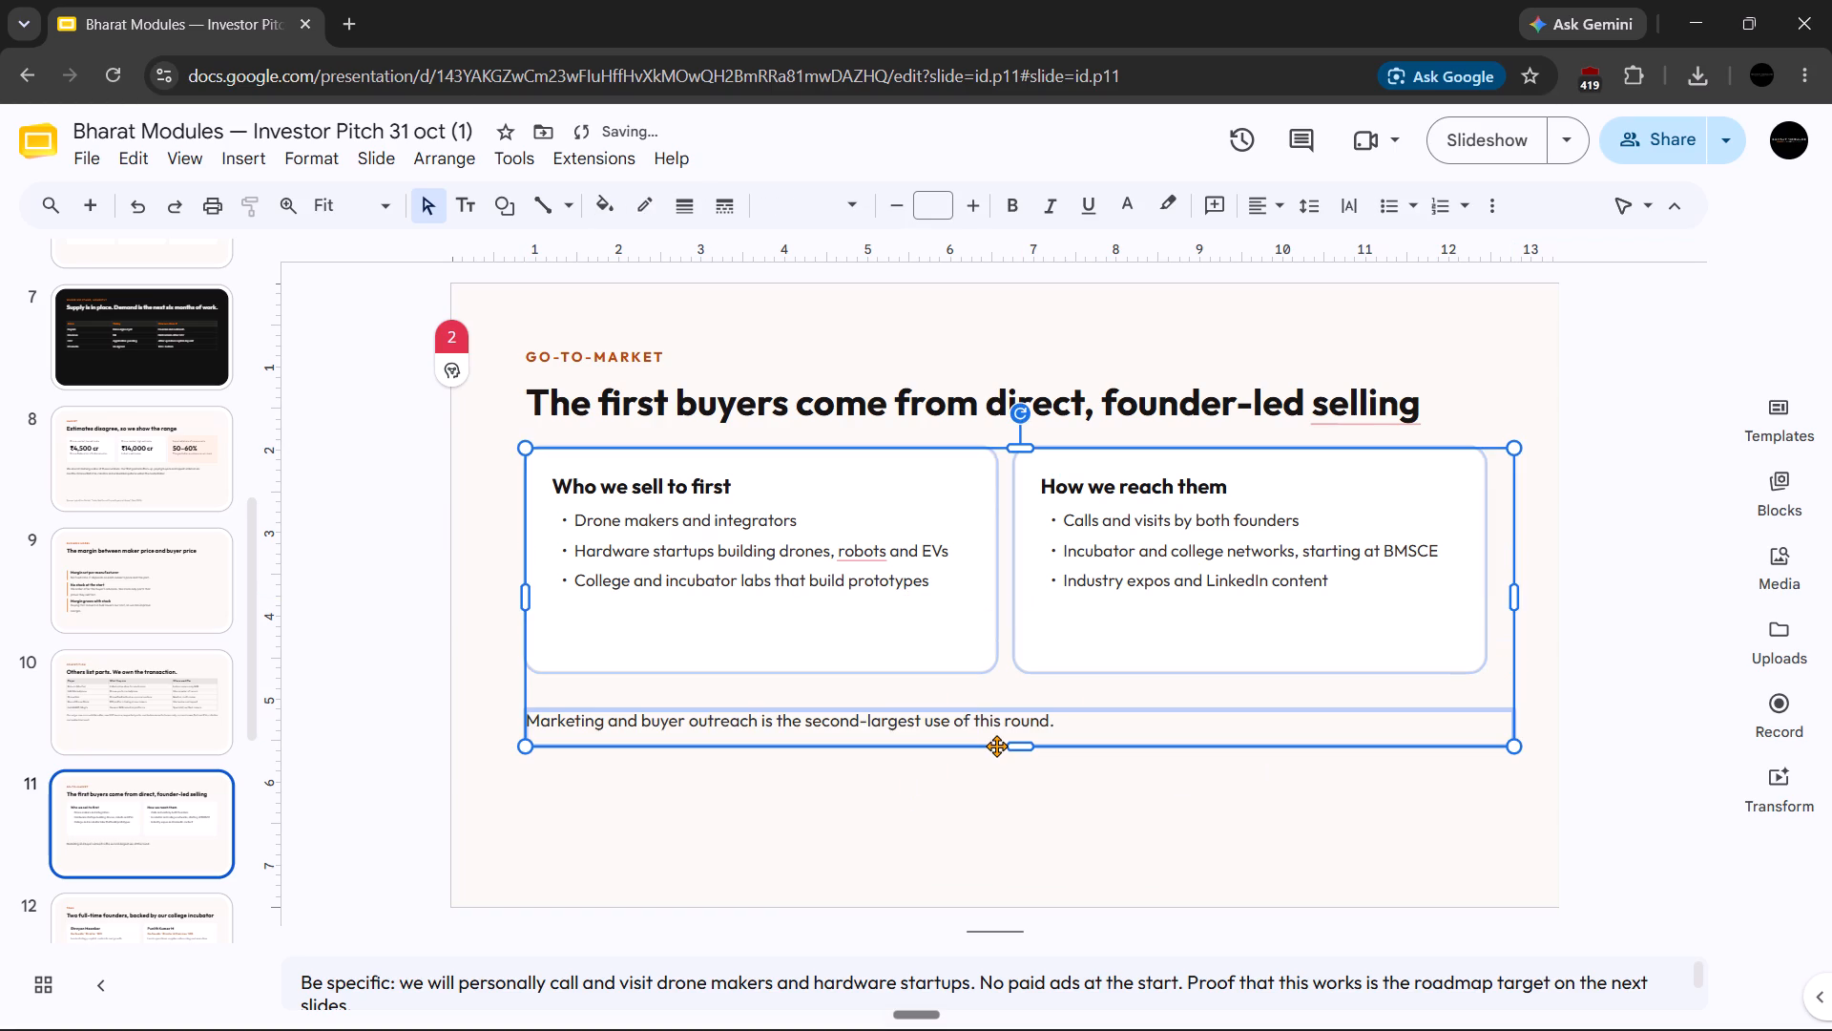
drag(1015, 746, 1027, 695)
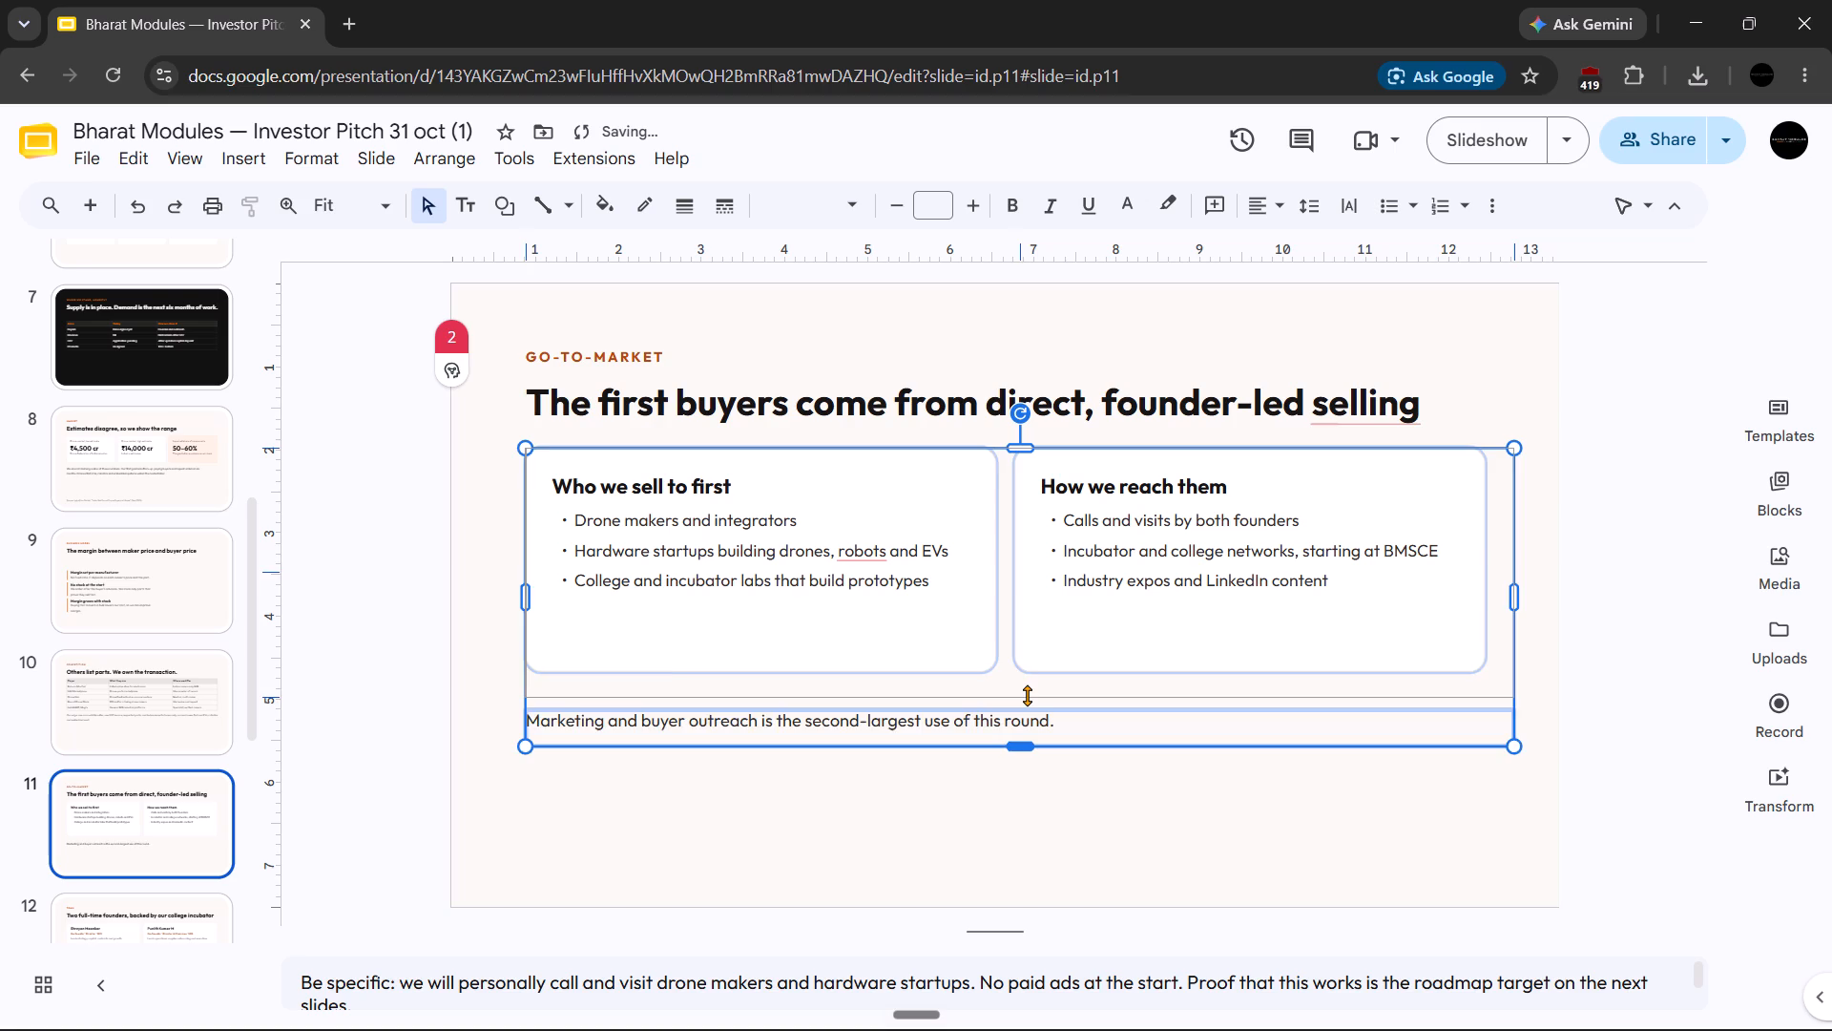
click(1031, 728)
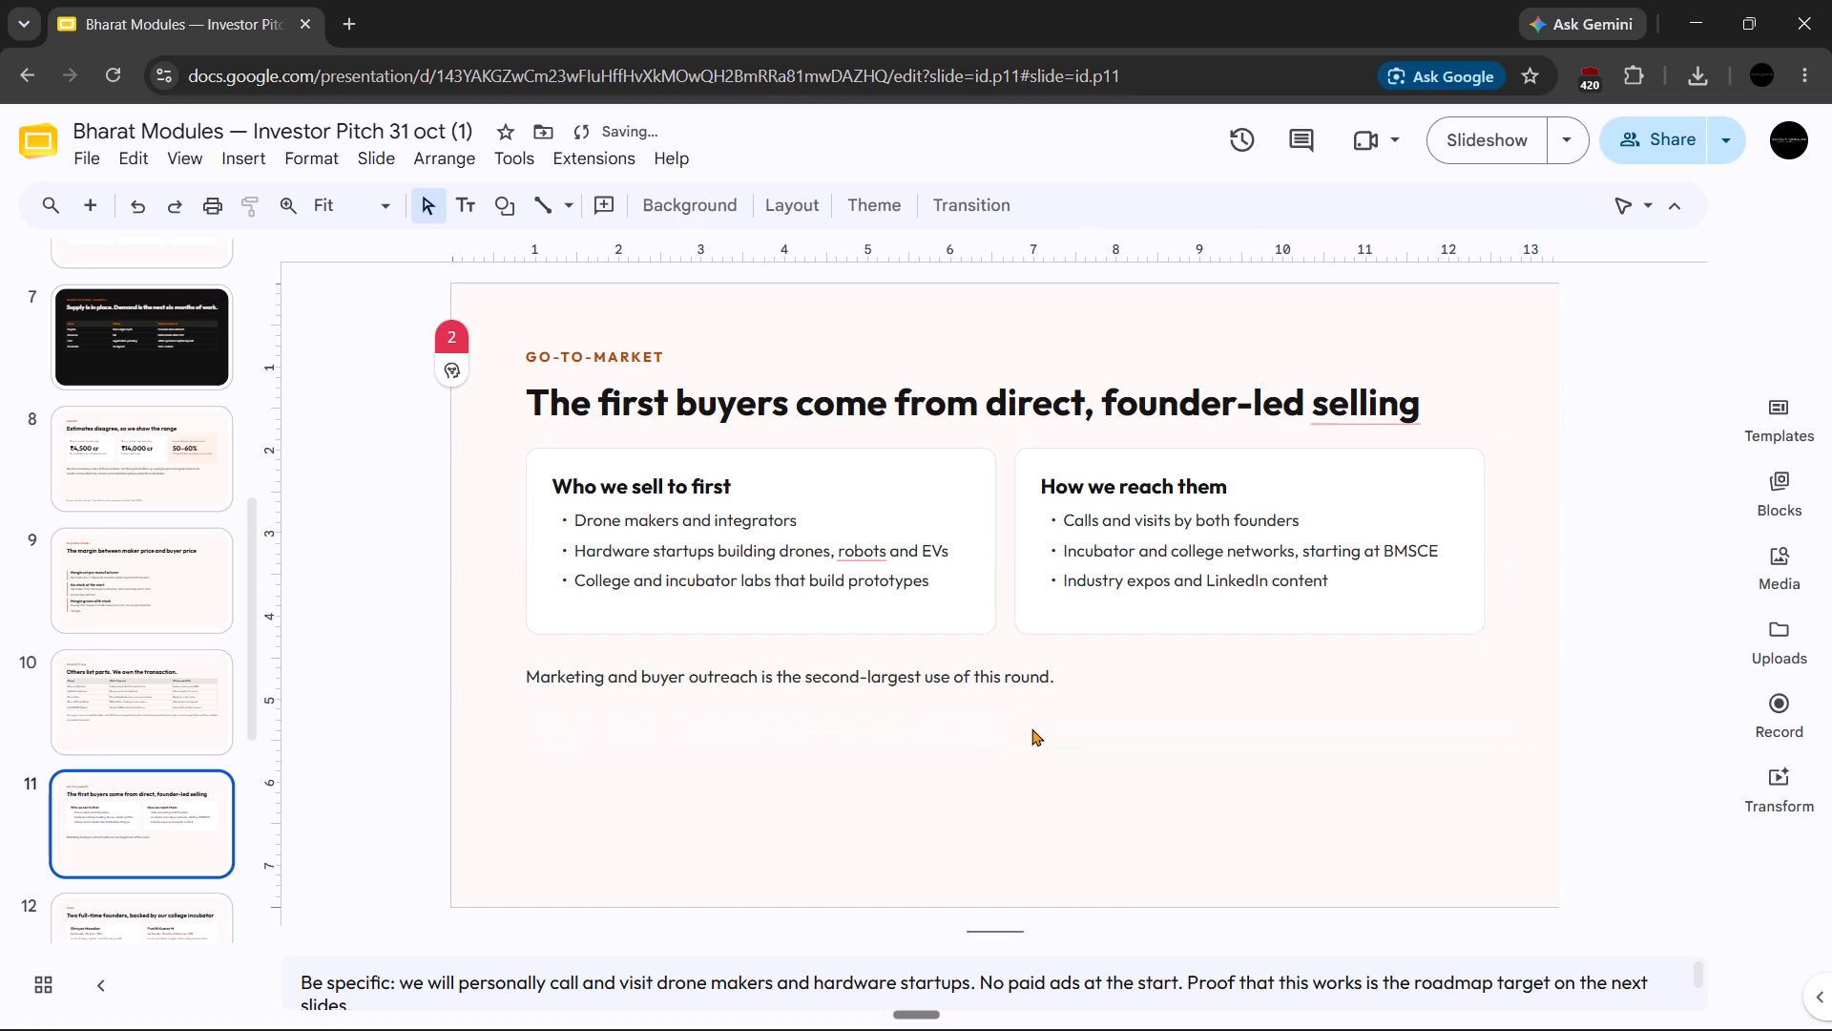
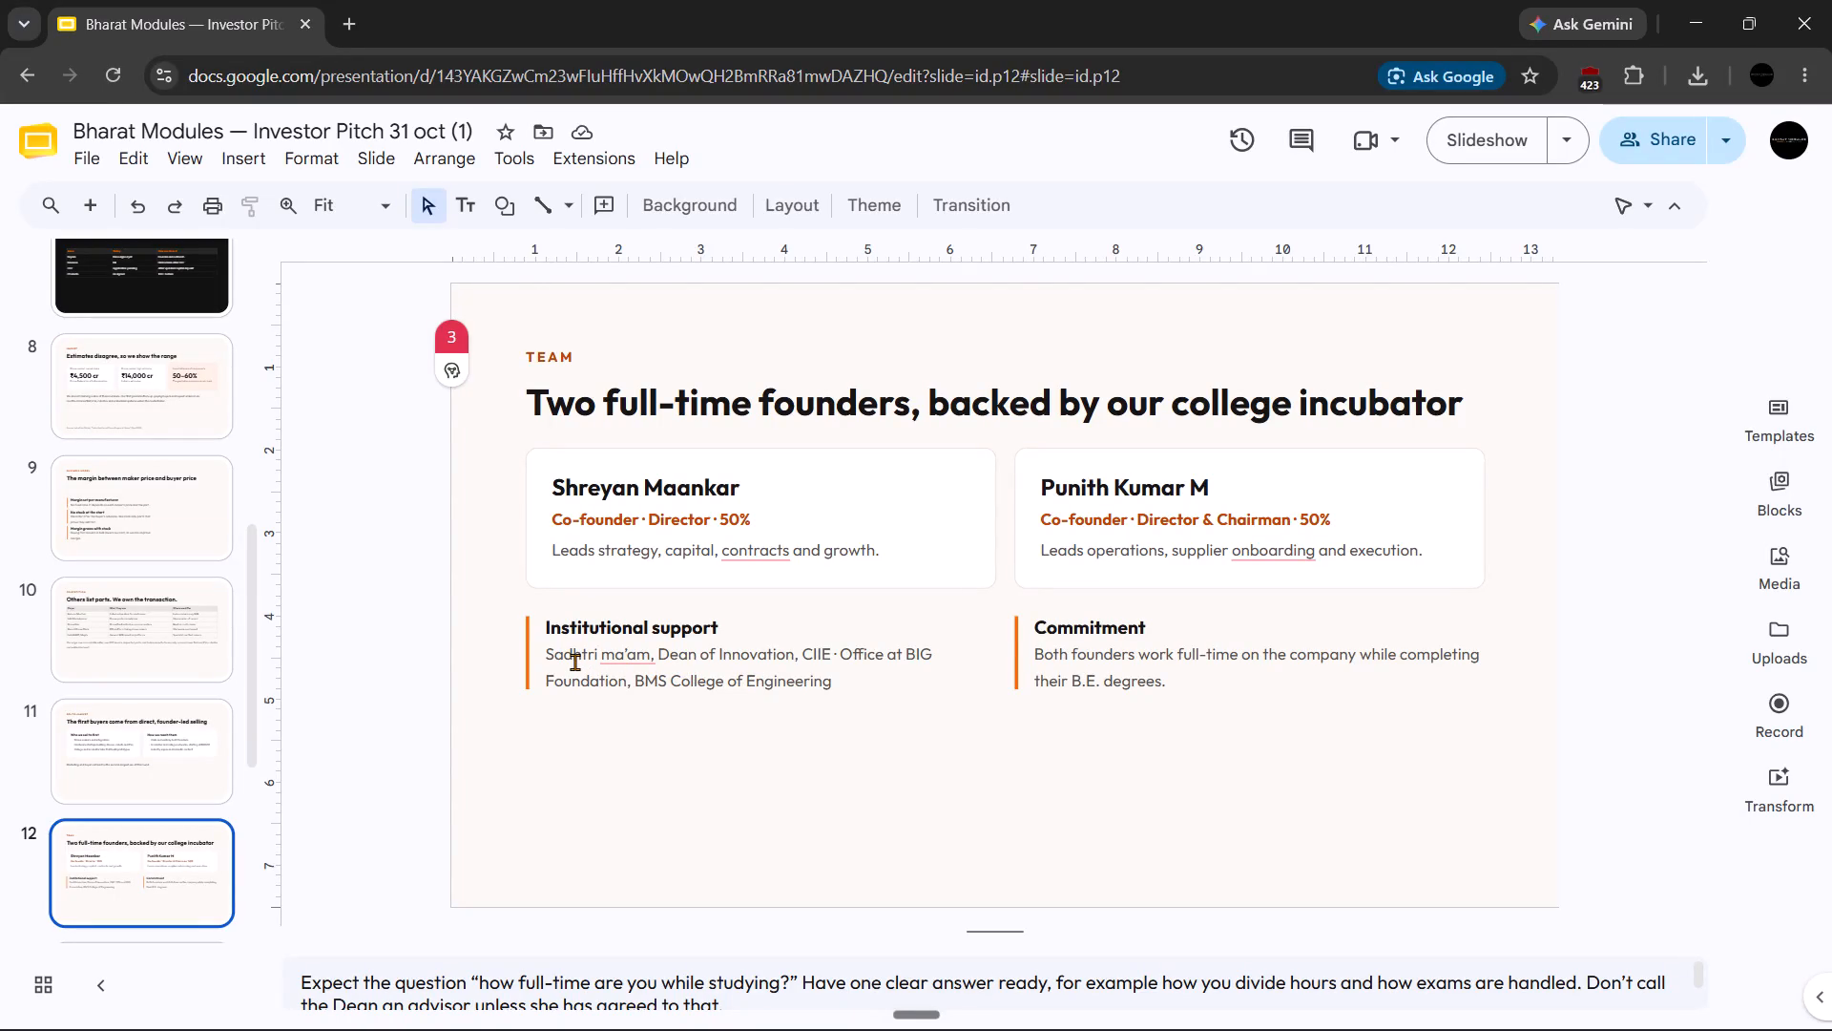
On the Team slide, correct the spelling of the Dean of Innovation's name under "Institutional support" to "Savithri".
click(574, 662)
key(BackSpace)
key(v)
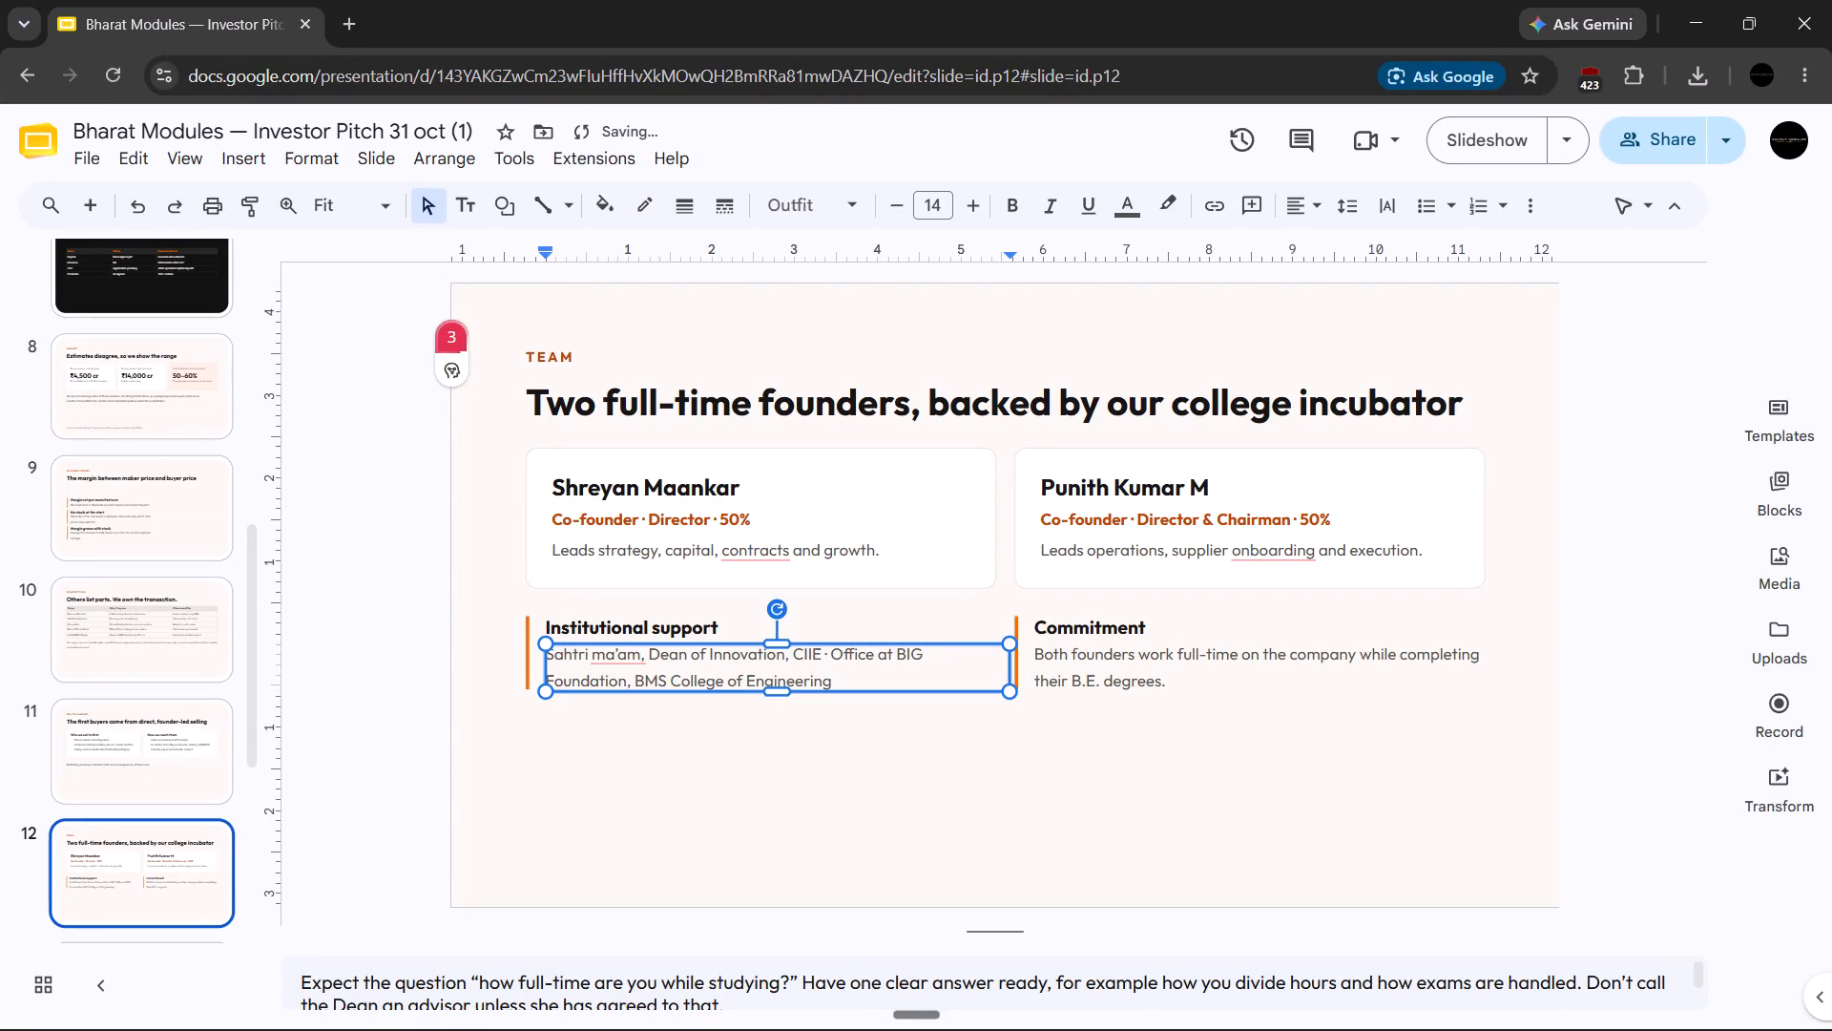
key(i)
key(BackSpace)
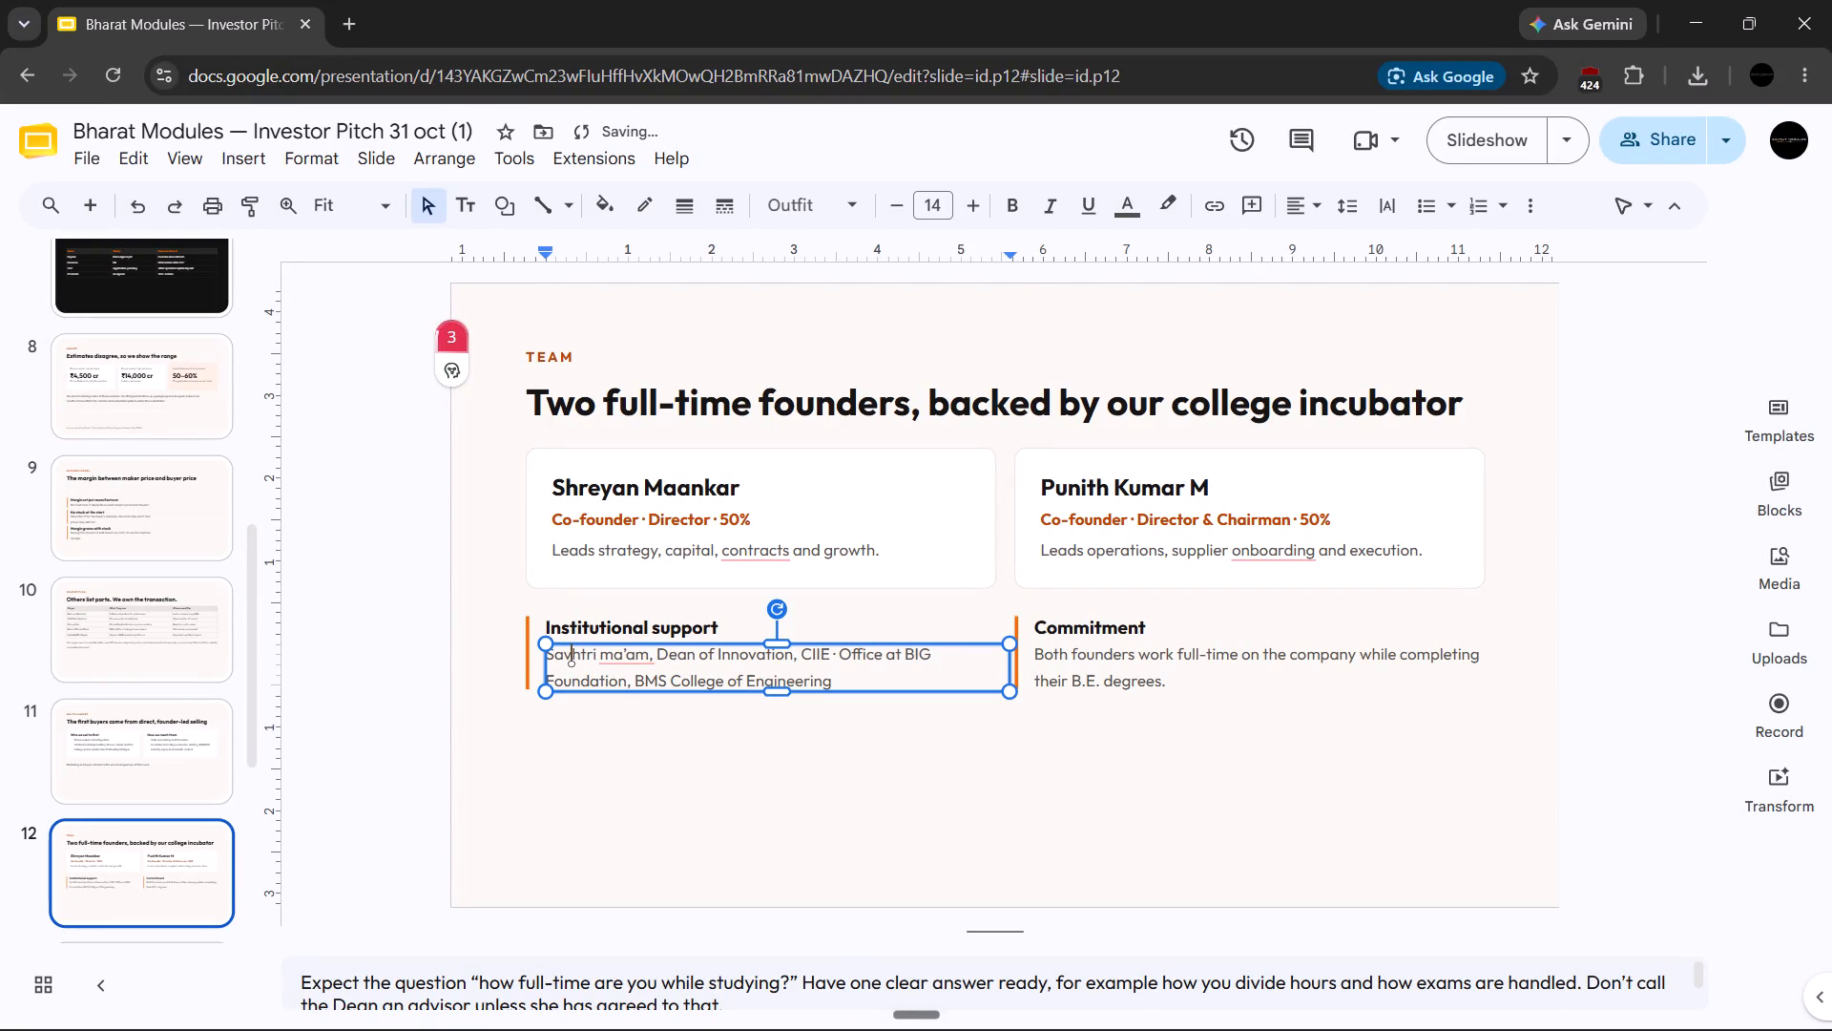
key(i)
key(Right)
key(BackSpace)
key(Right)
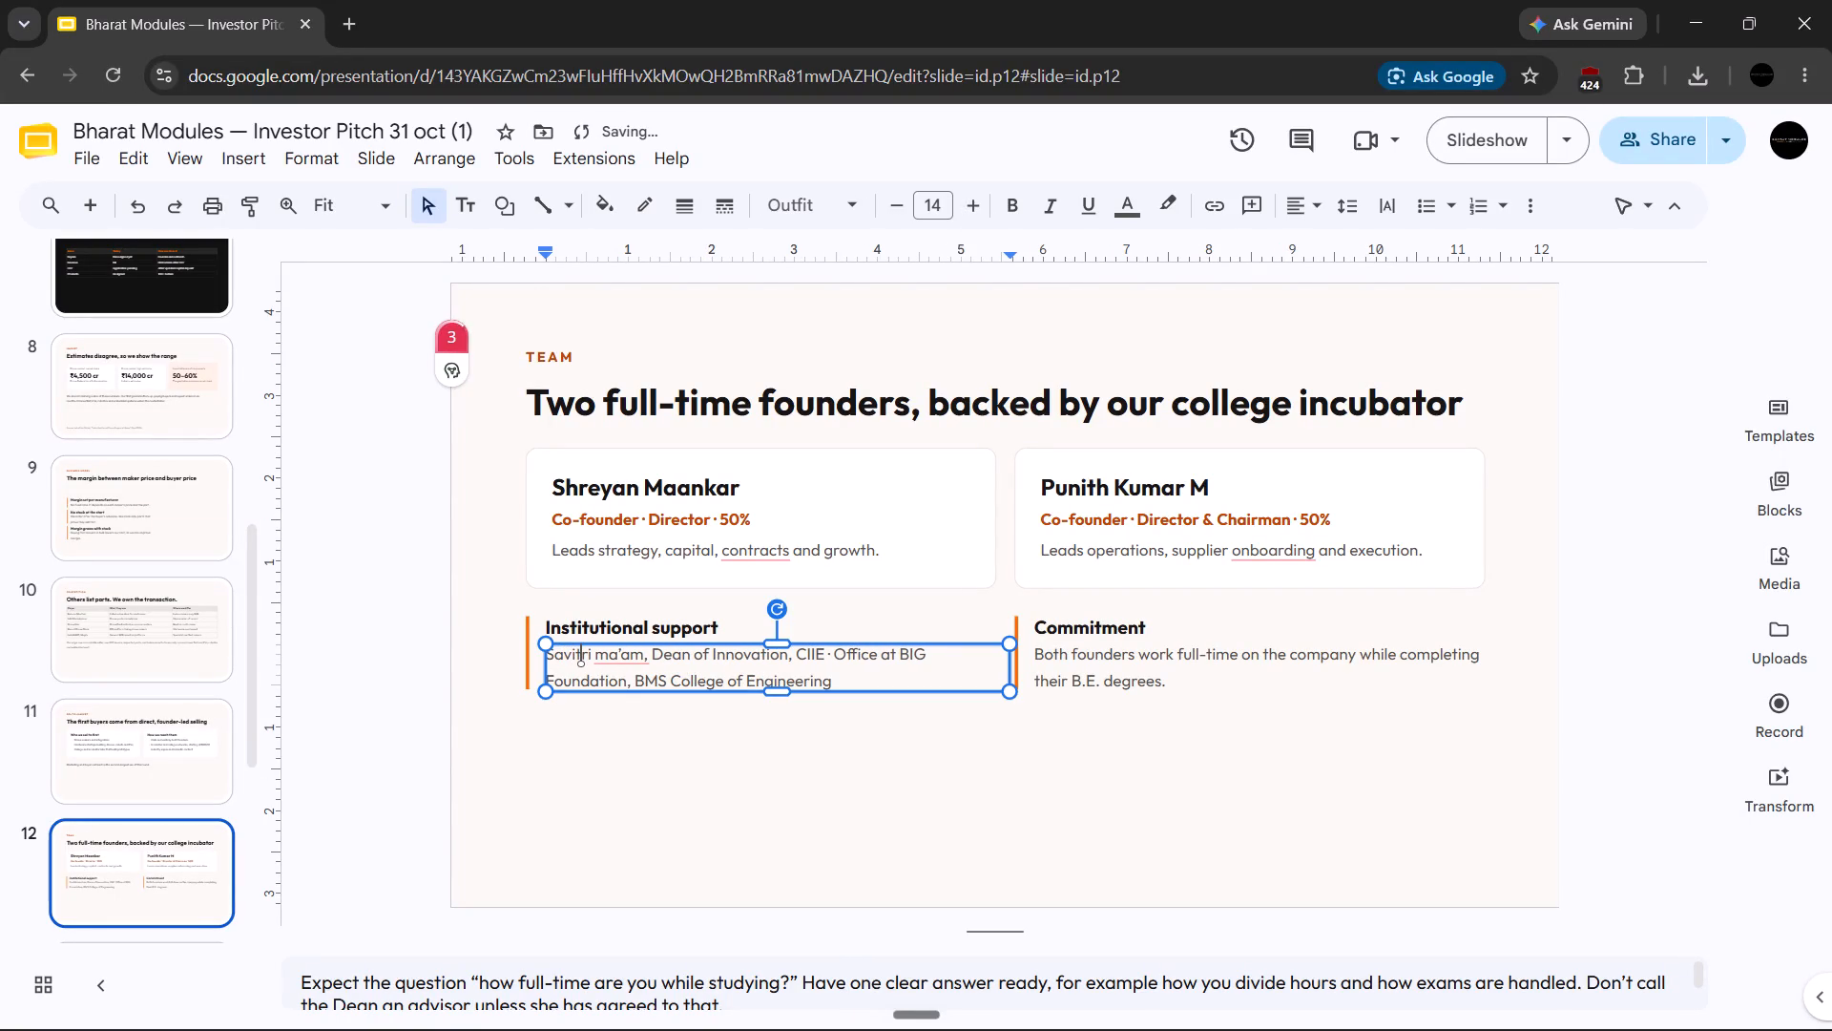
key(h)
click(549, 723)
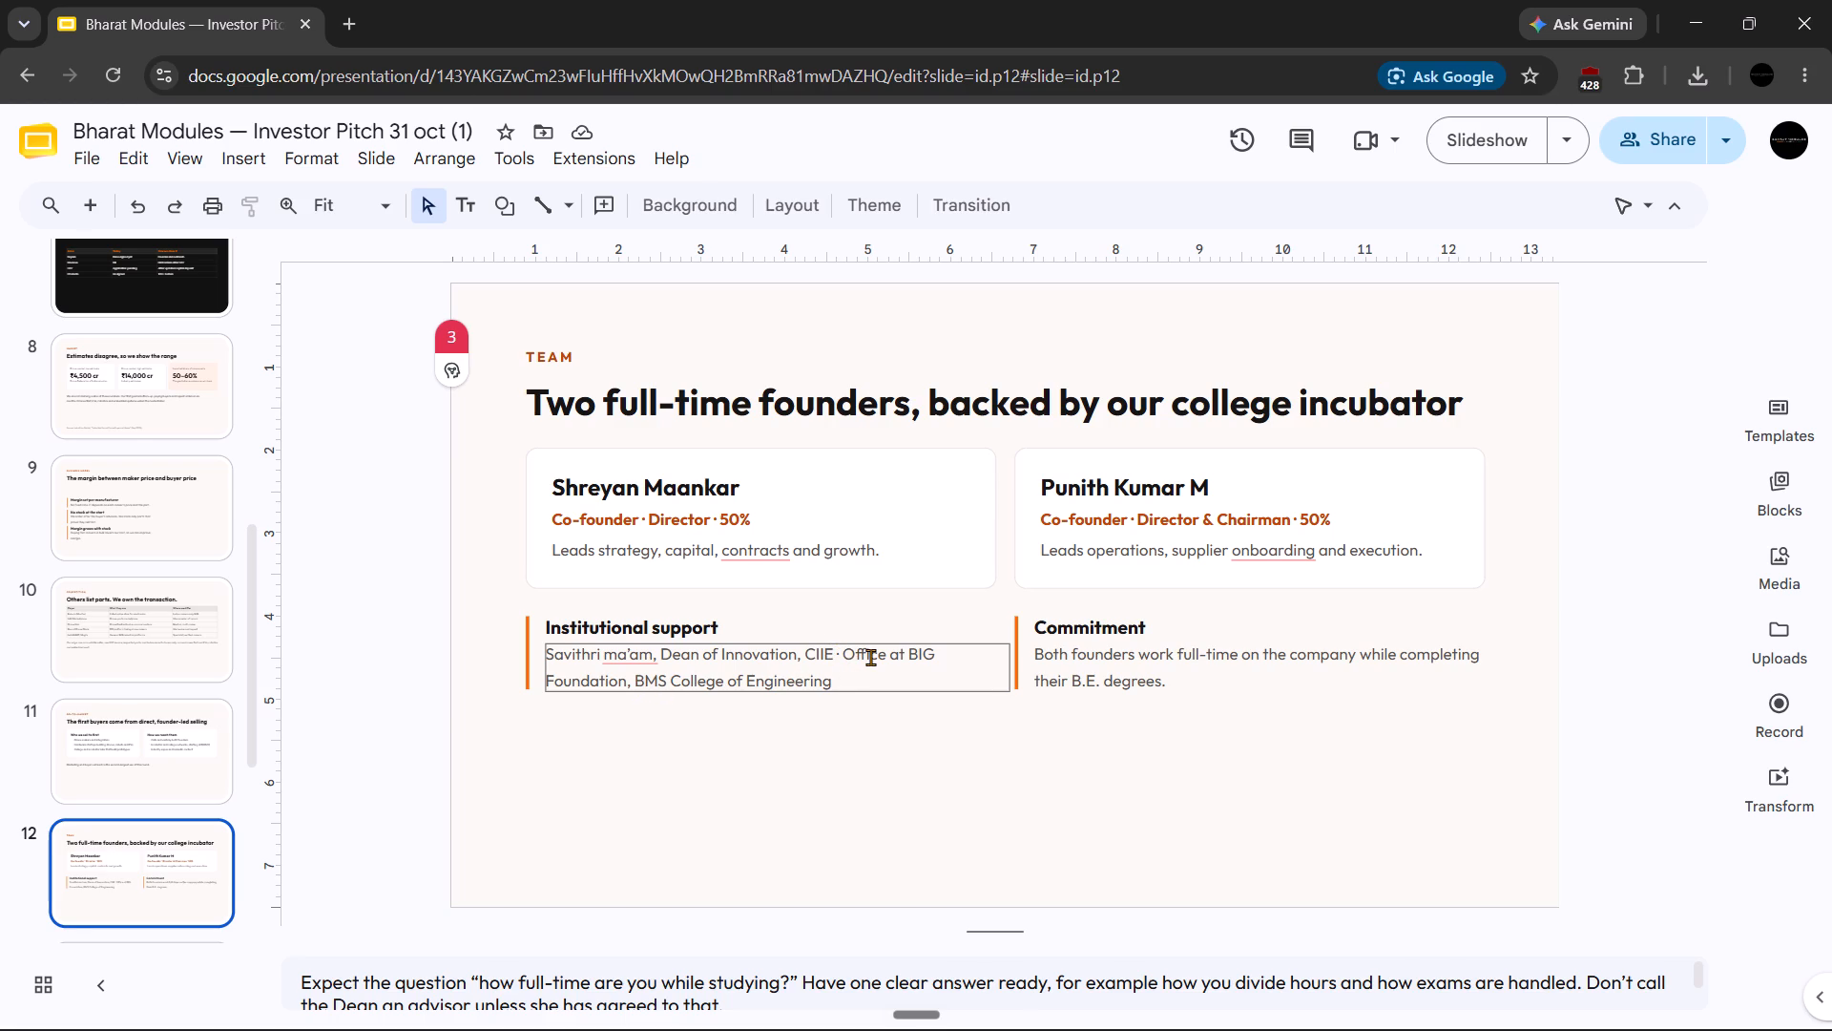
Remove "Office at BIG Foundation," from the Institutional support text, keeping a spaced dot between "CIIE" and "BMS College of Engineering".
double_click(870, 657)
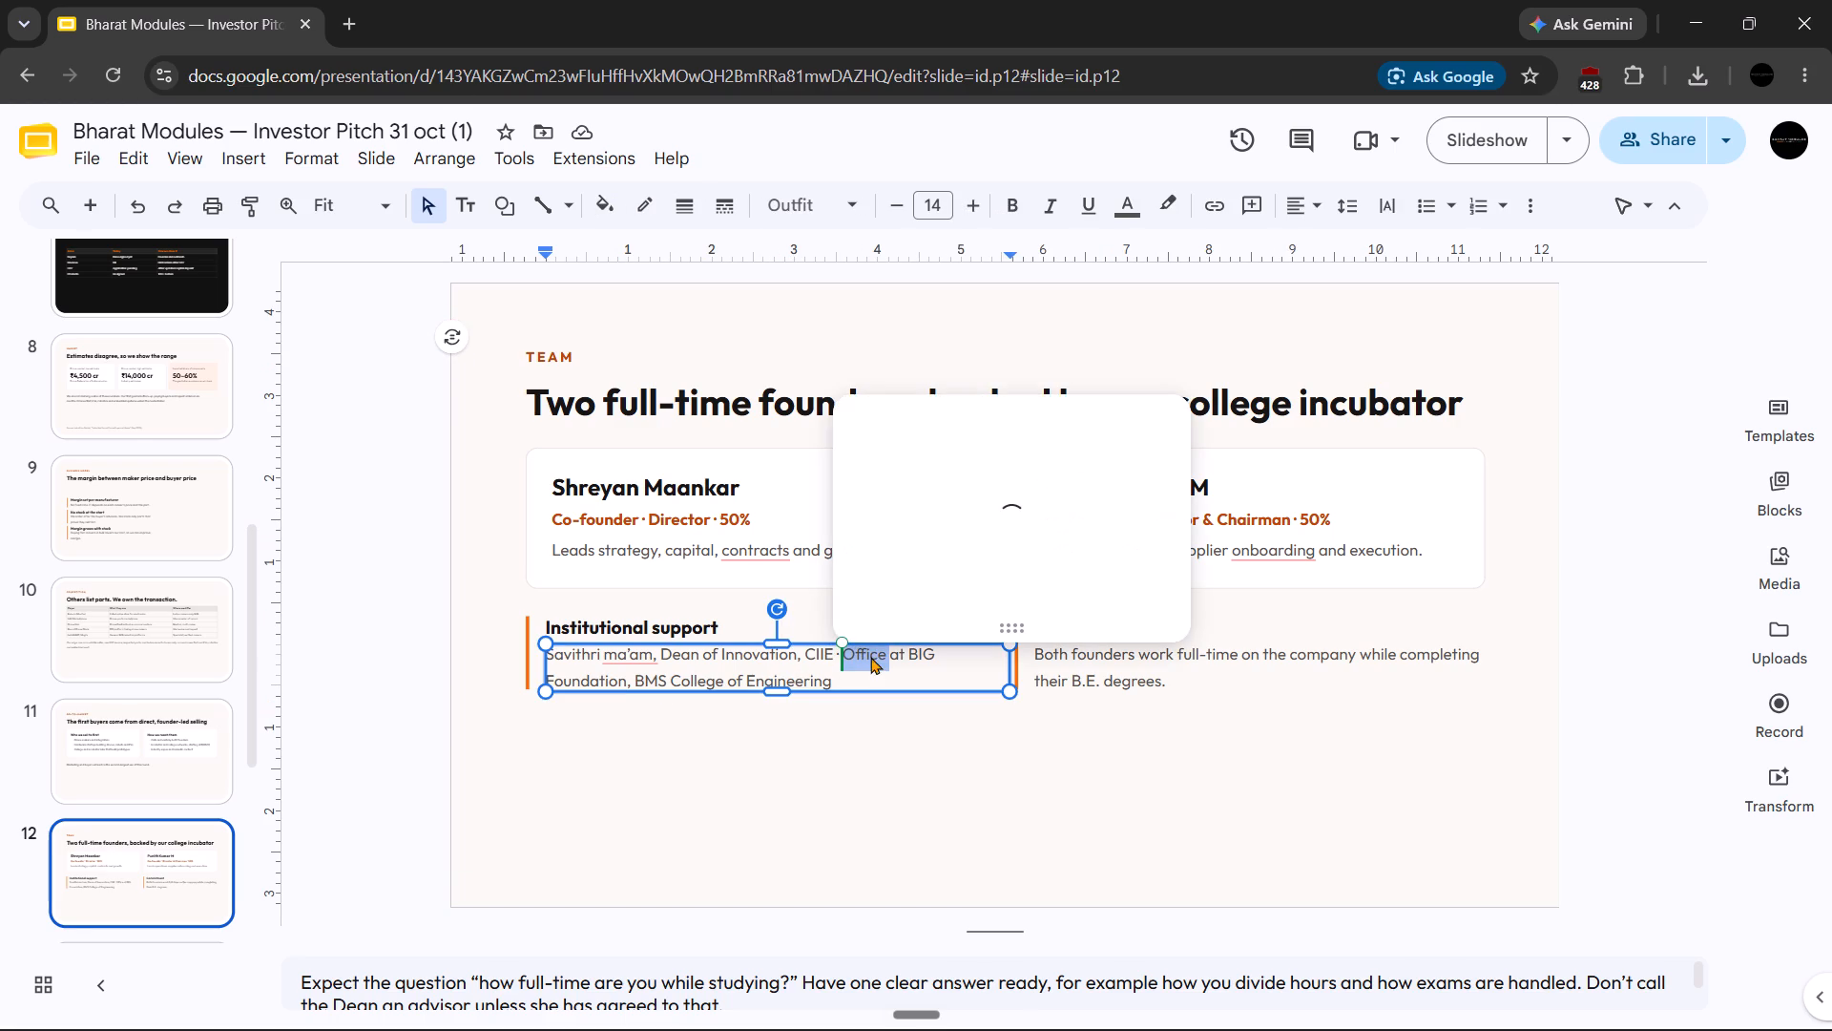
click(893, 748)
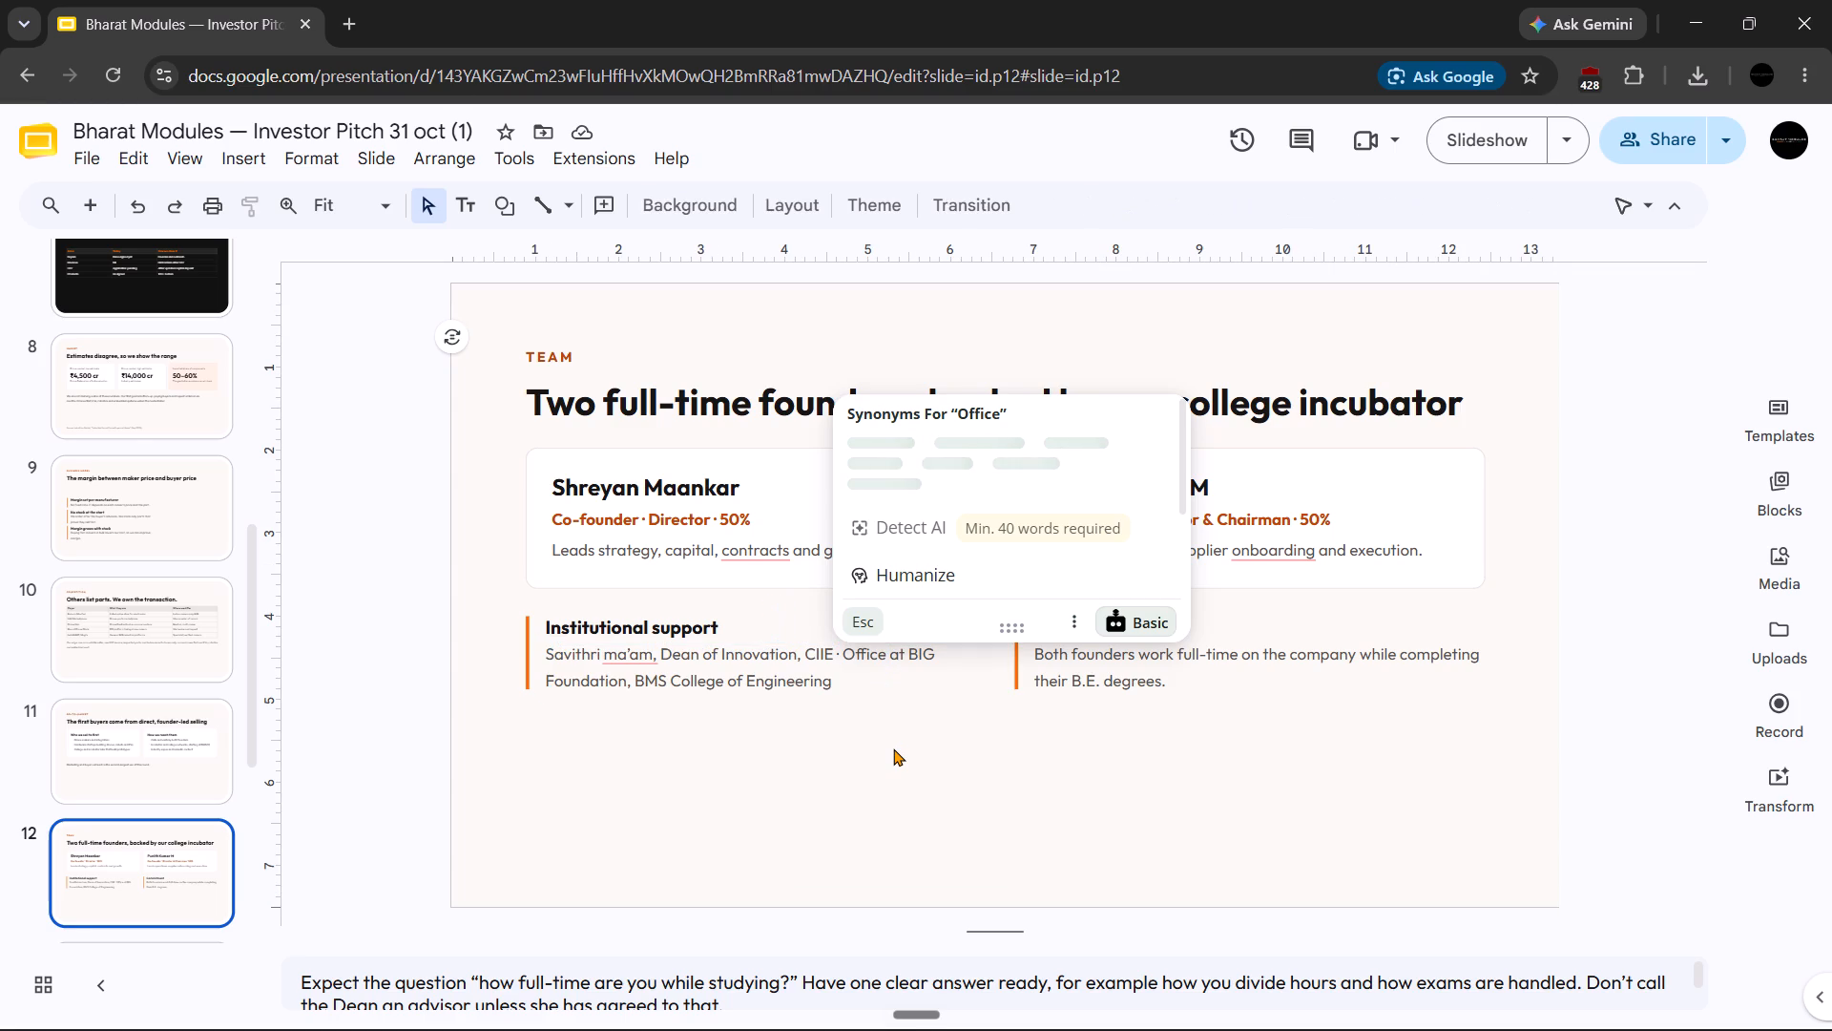
double_click(867, 663)
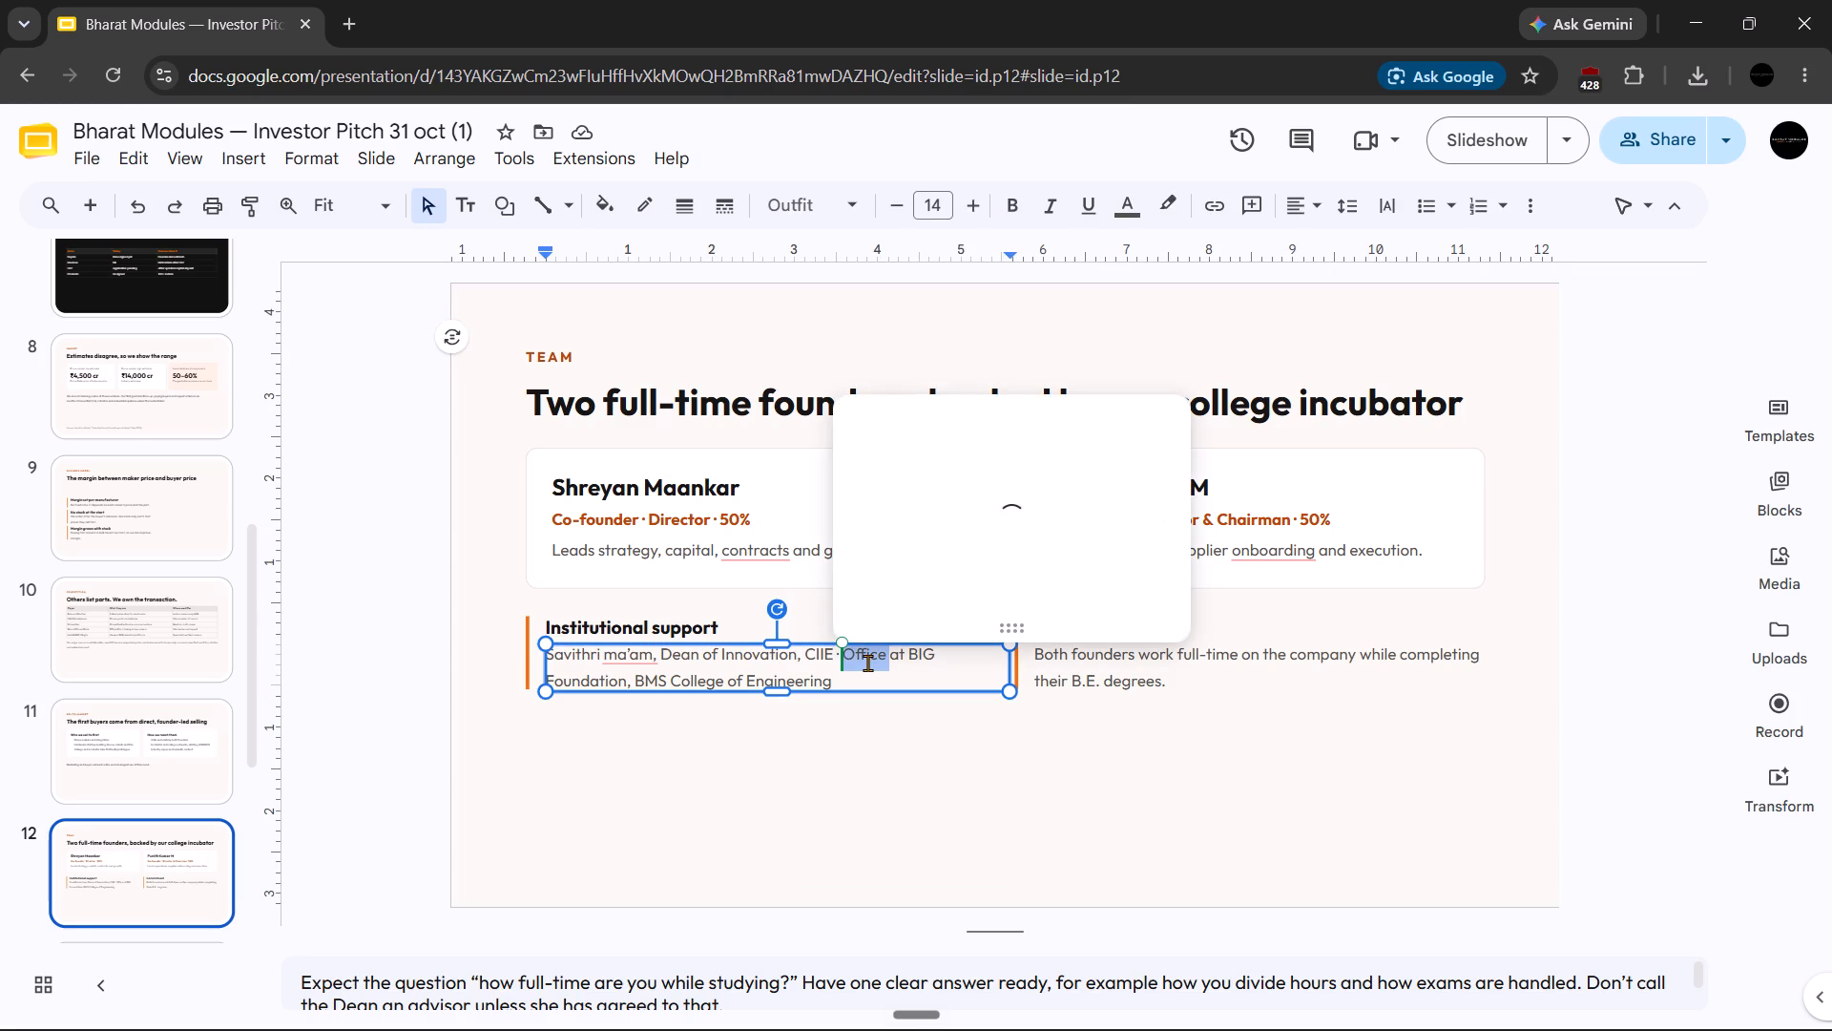
key(Delete)
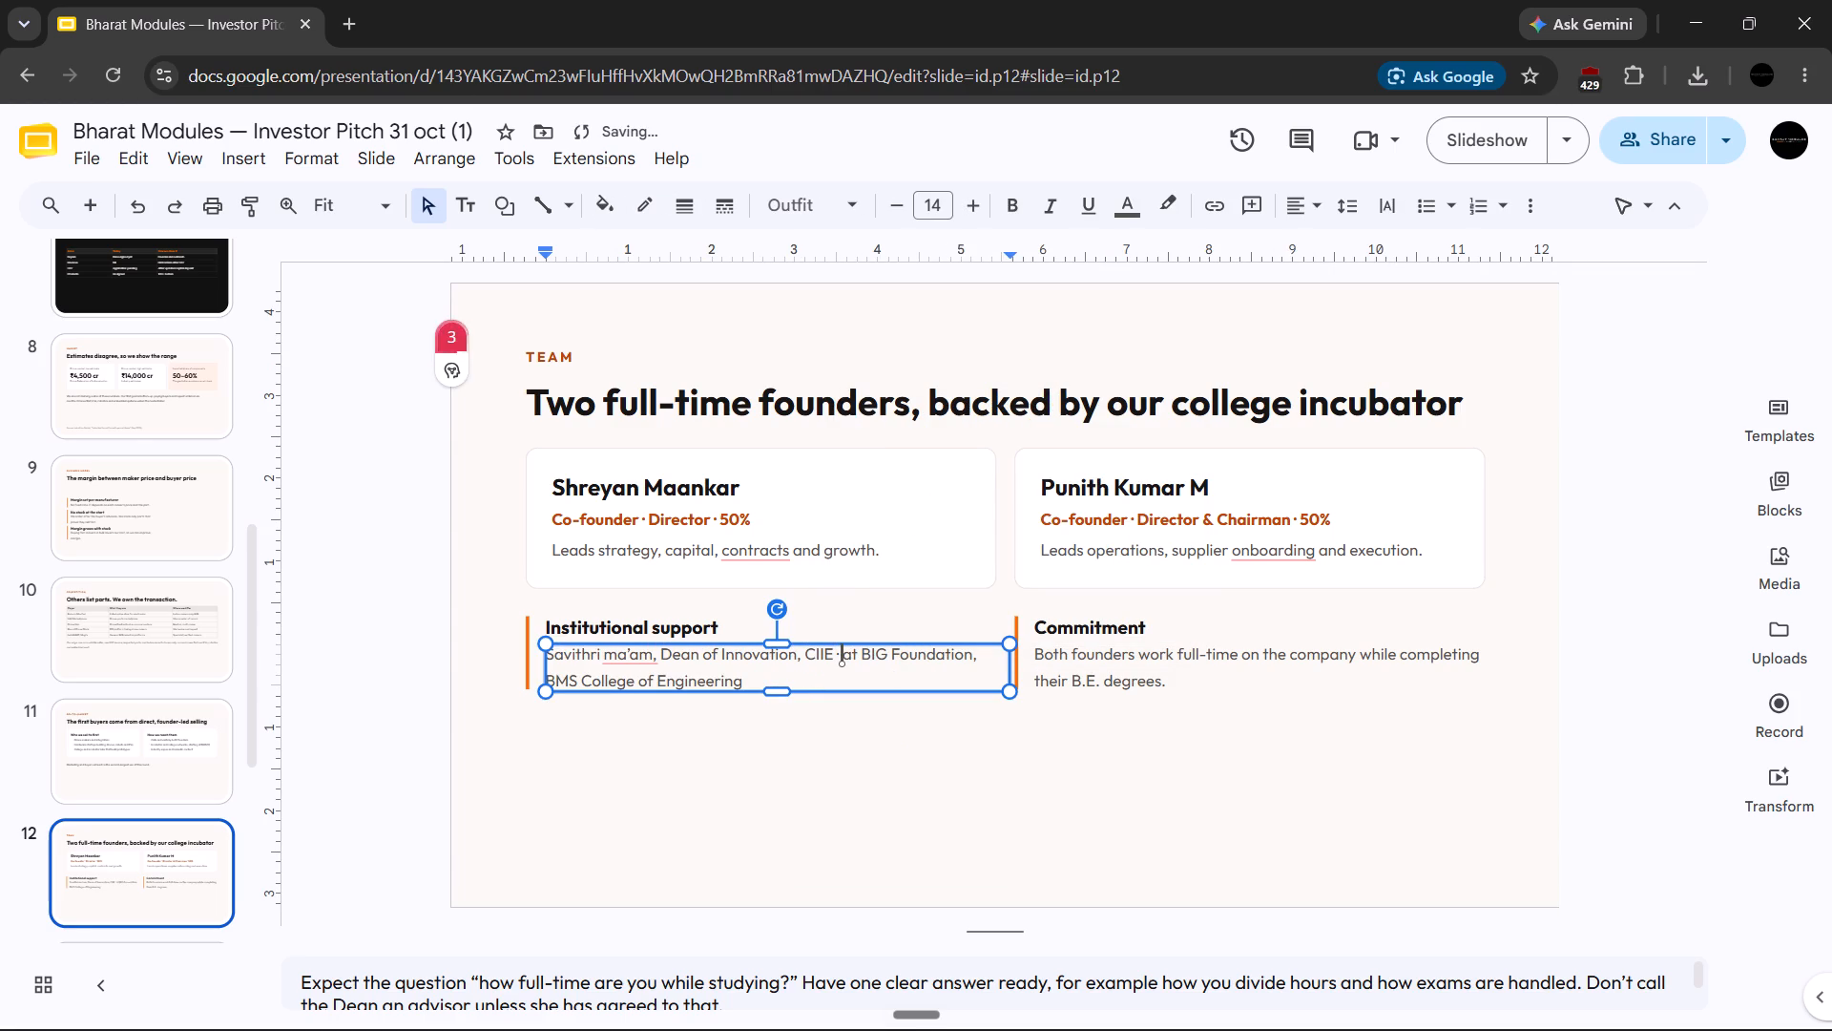
key(Delete)
key(Delete)
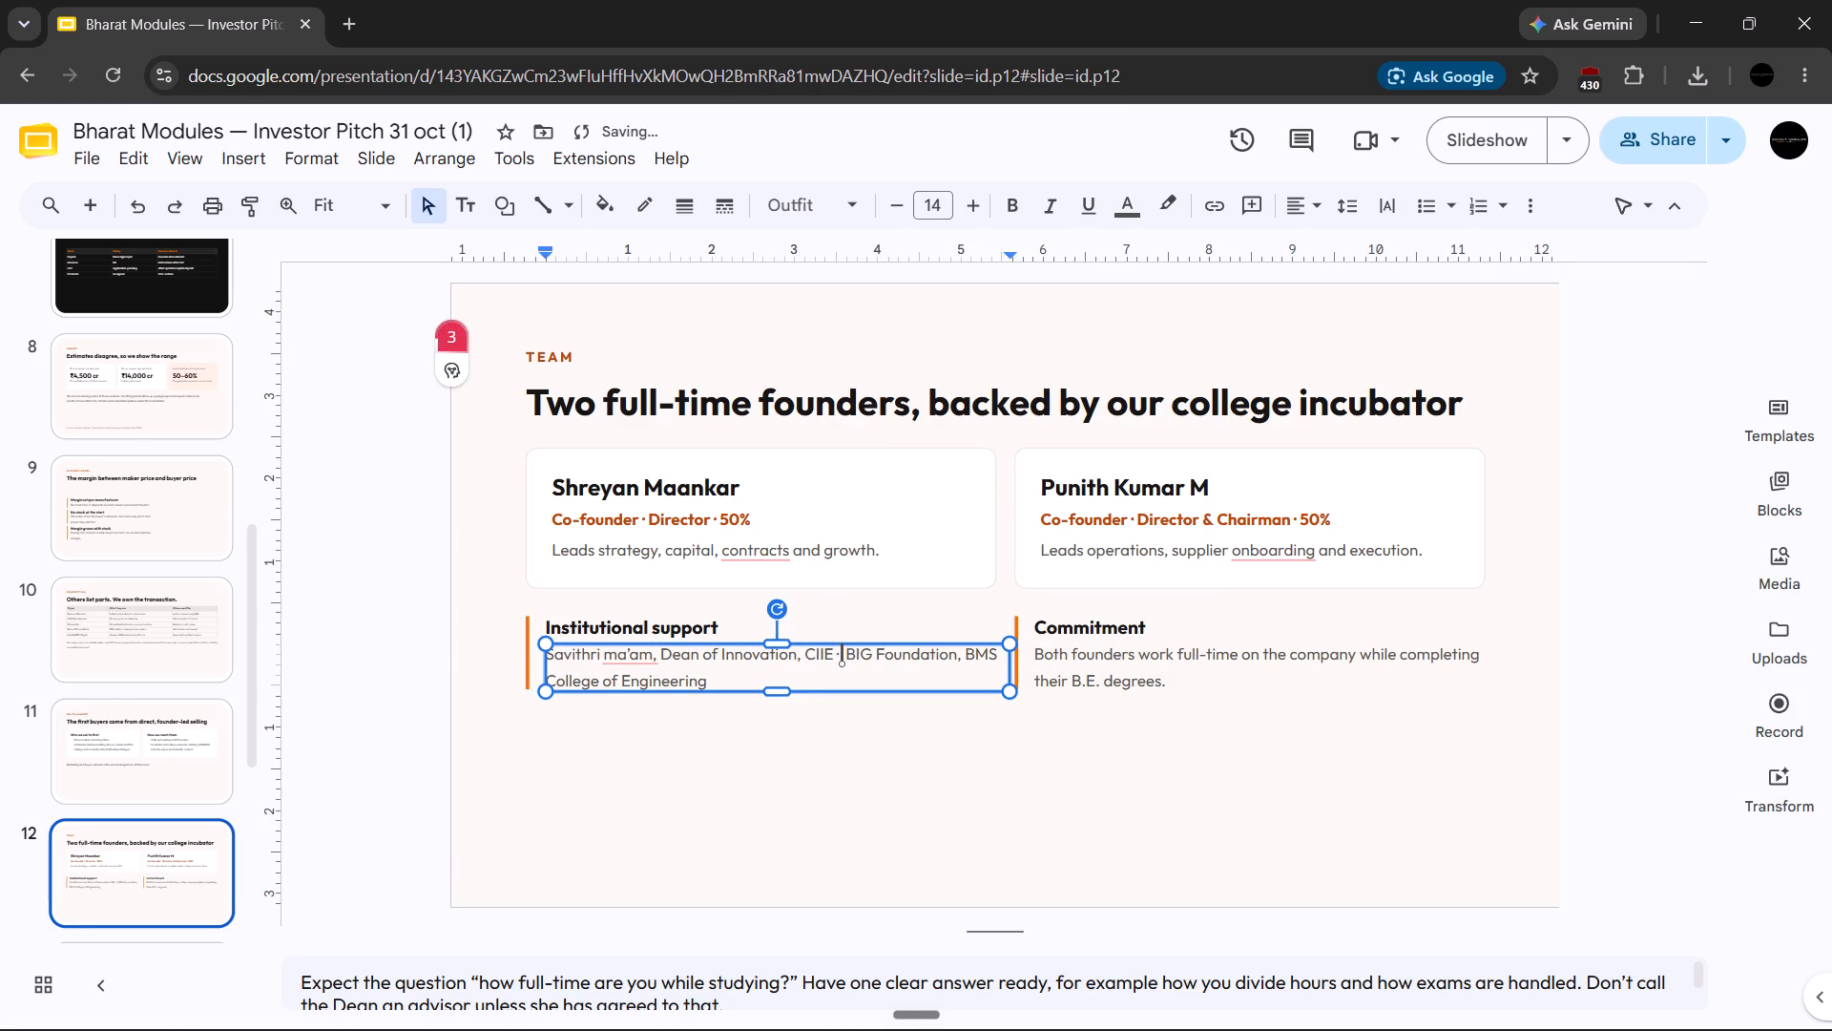
key(Delete)
key(ctrl+Delete)
key(ctrl+Delete)
key(ctrl+Delete)
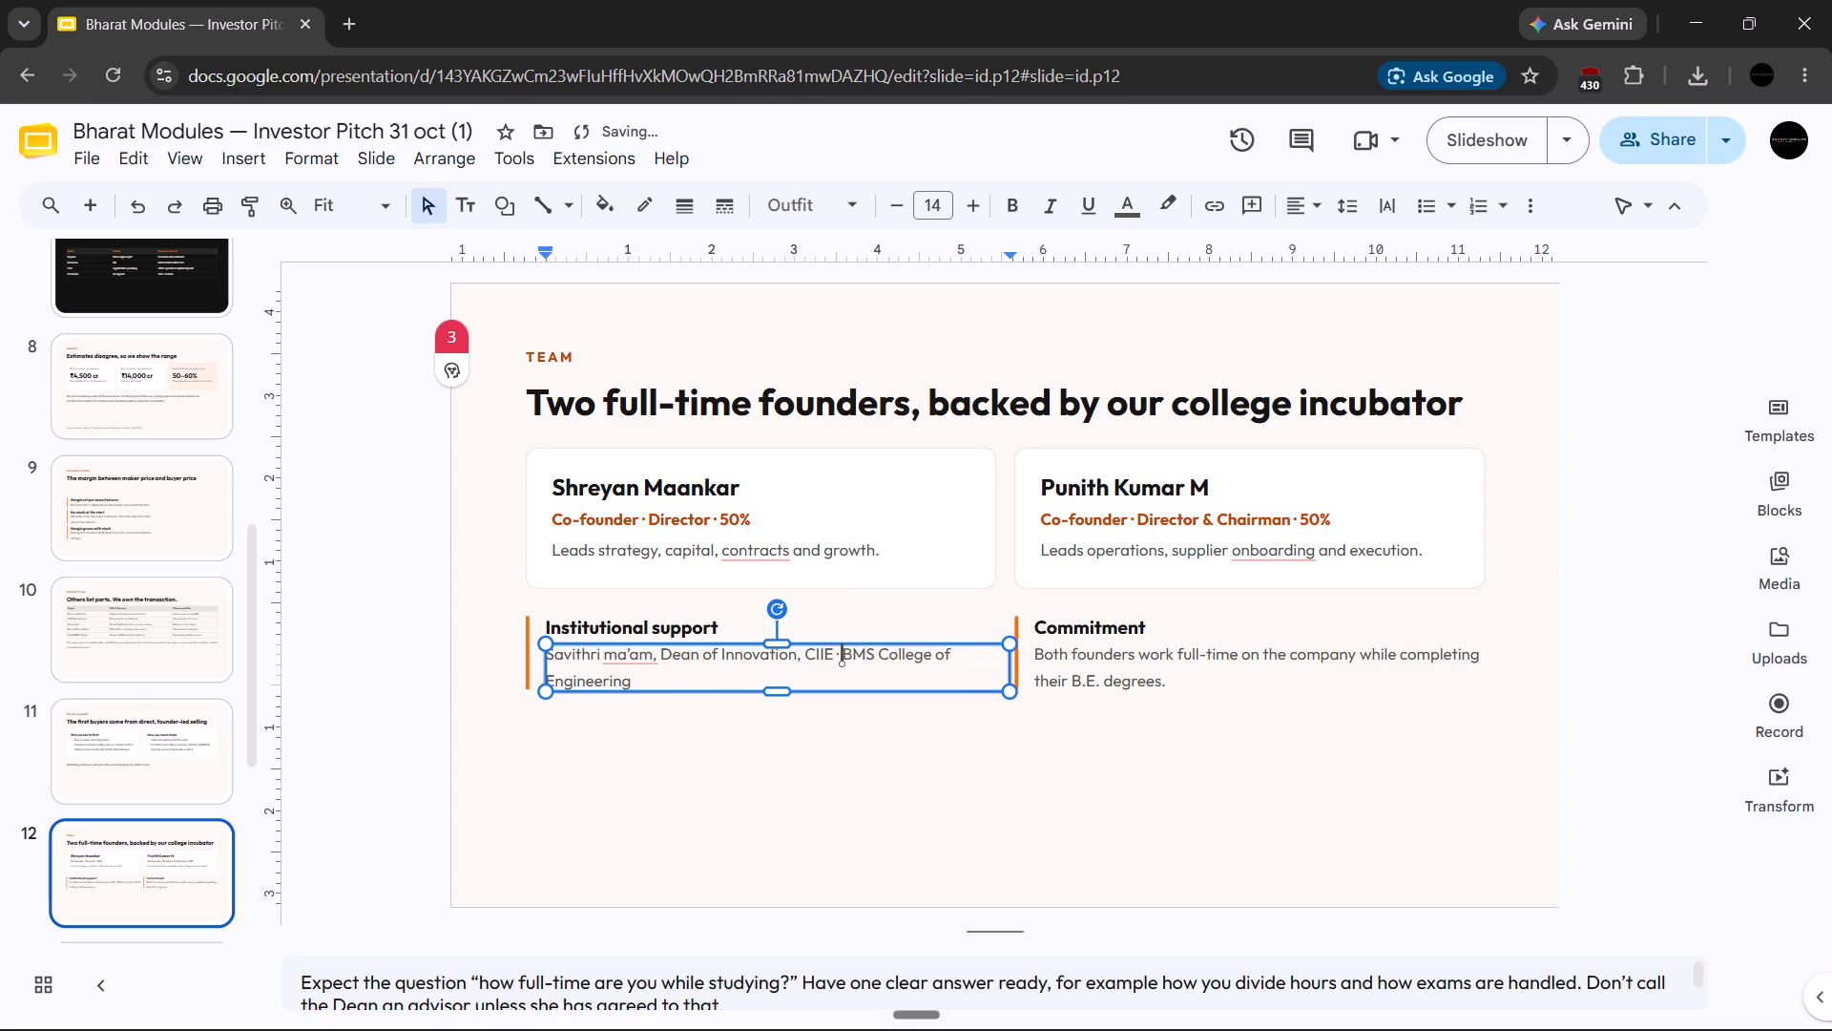
key(ctrl+Delete)
key(ctrl+z)
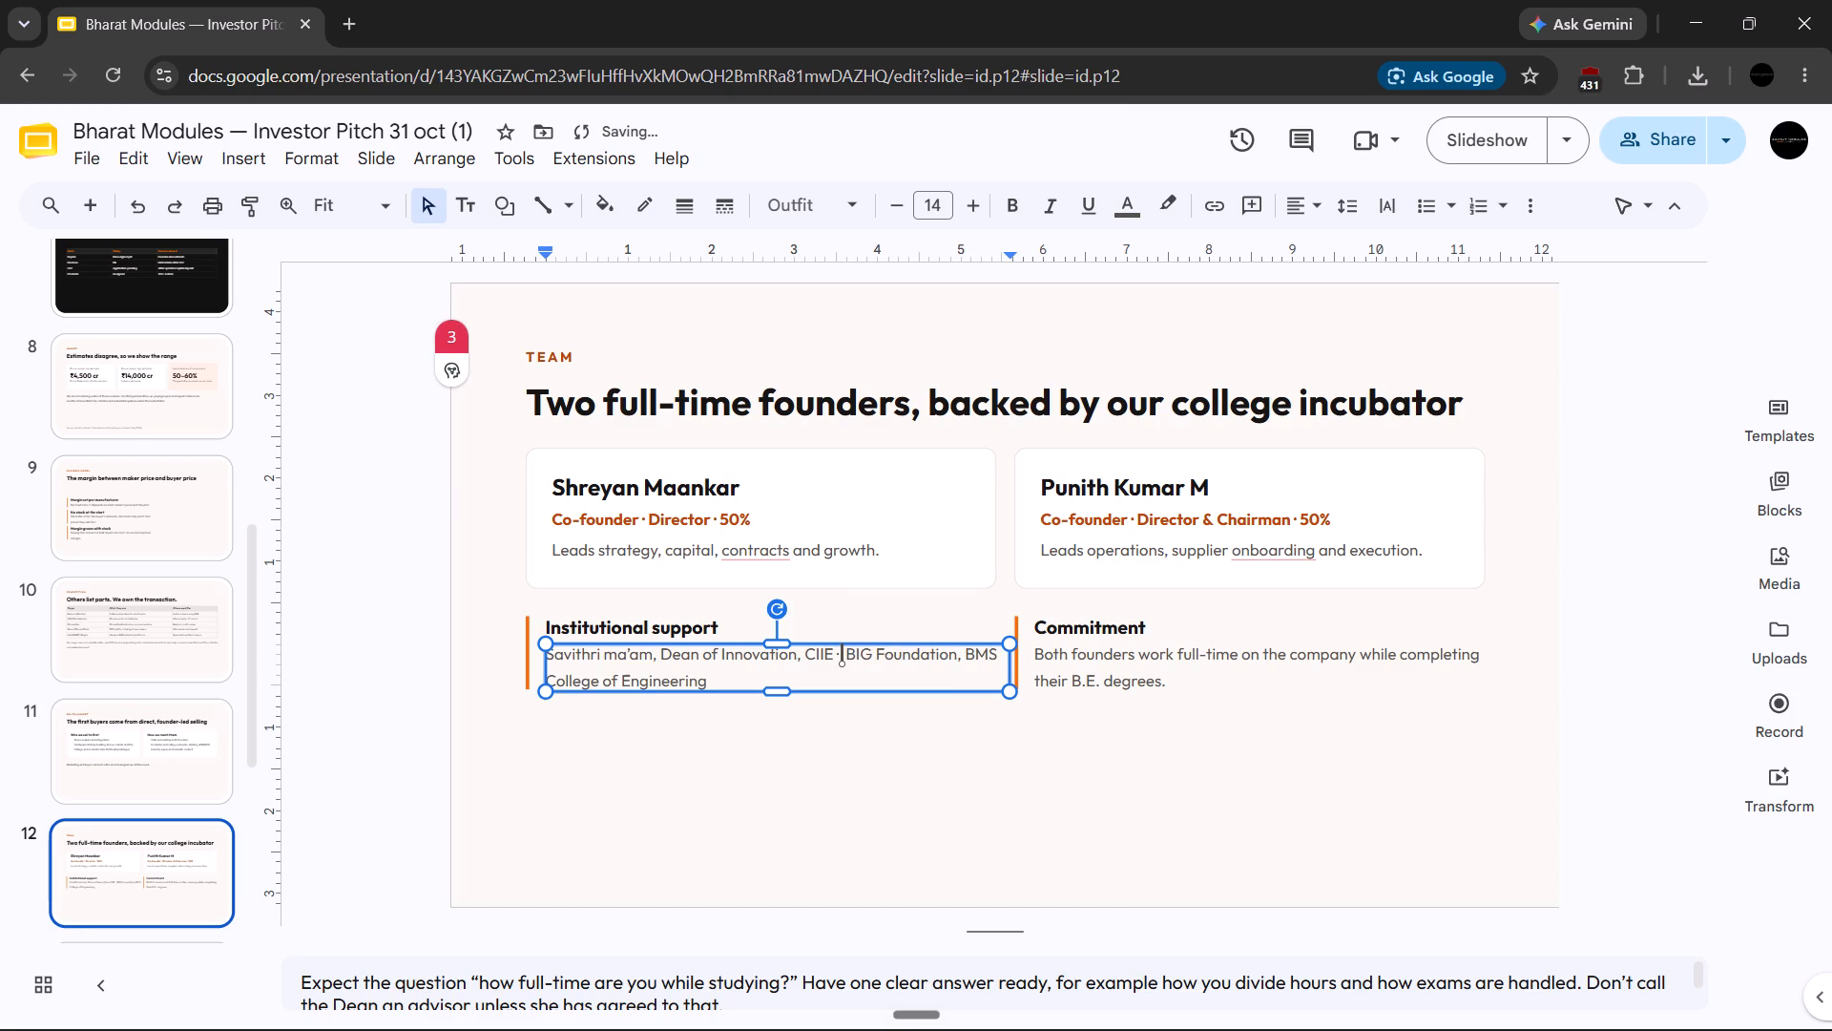
key(Delete)
key(Delete)
key(Delete)
key(ctrl+Delete)
key(ctrl+Delete)
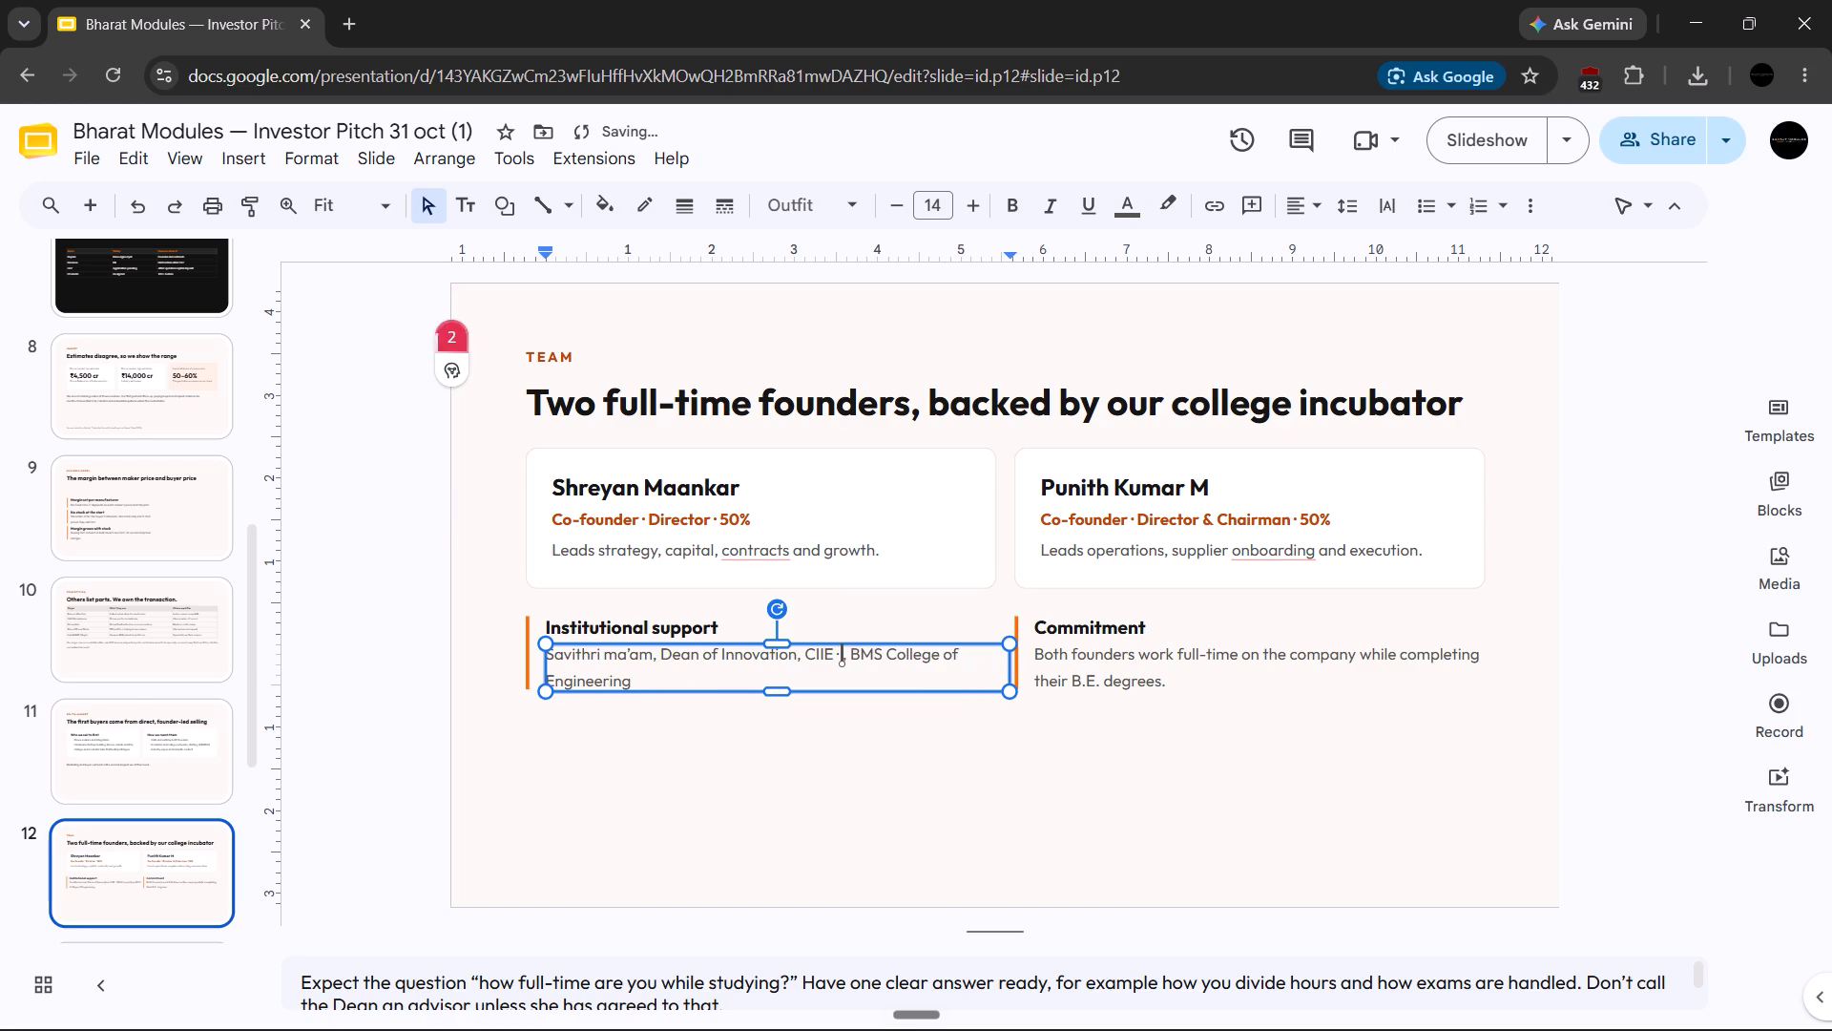
key(Delete)
key(Delete)
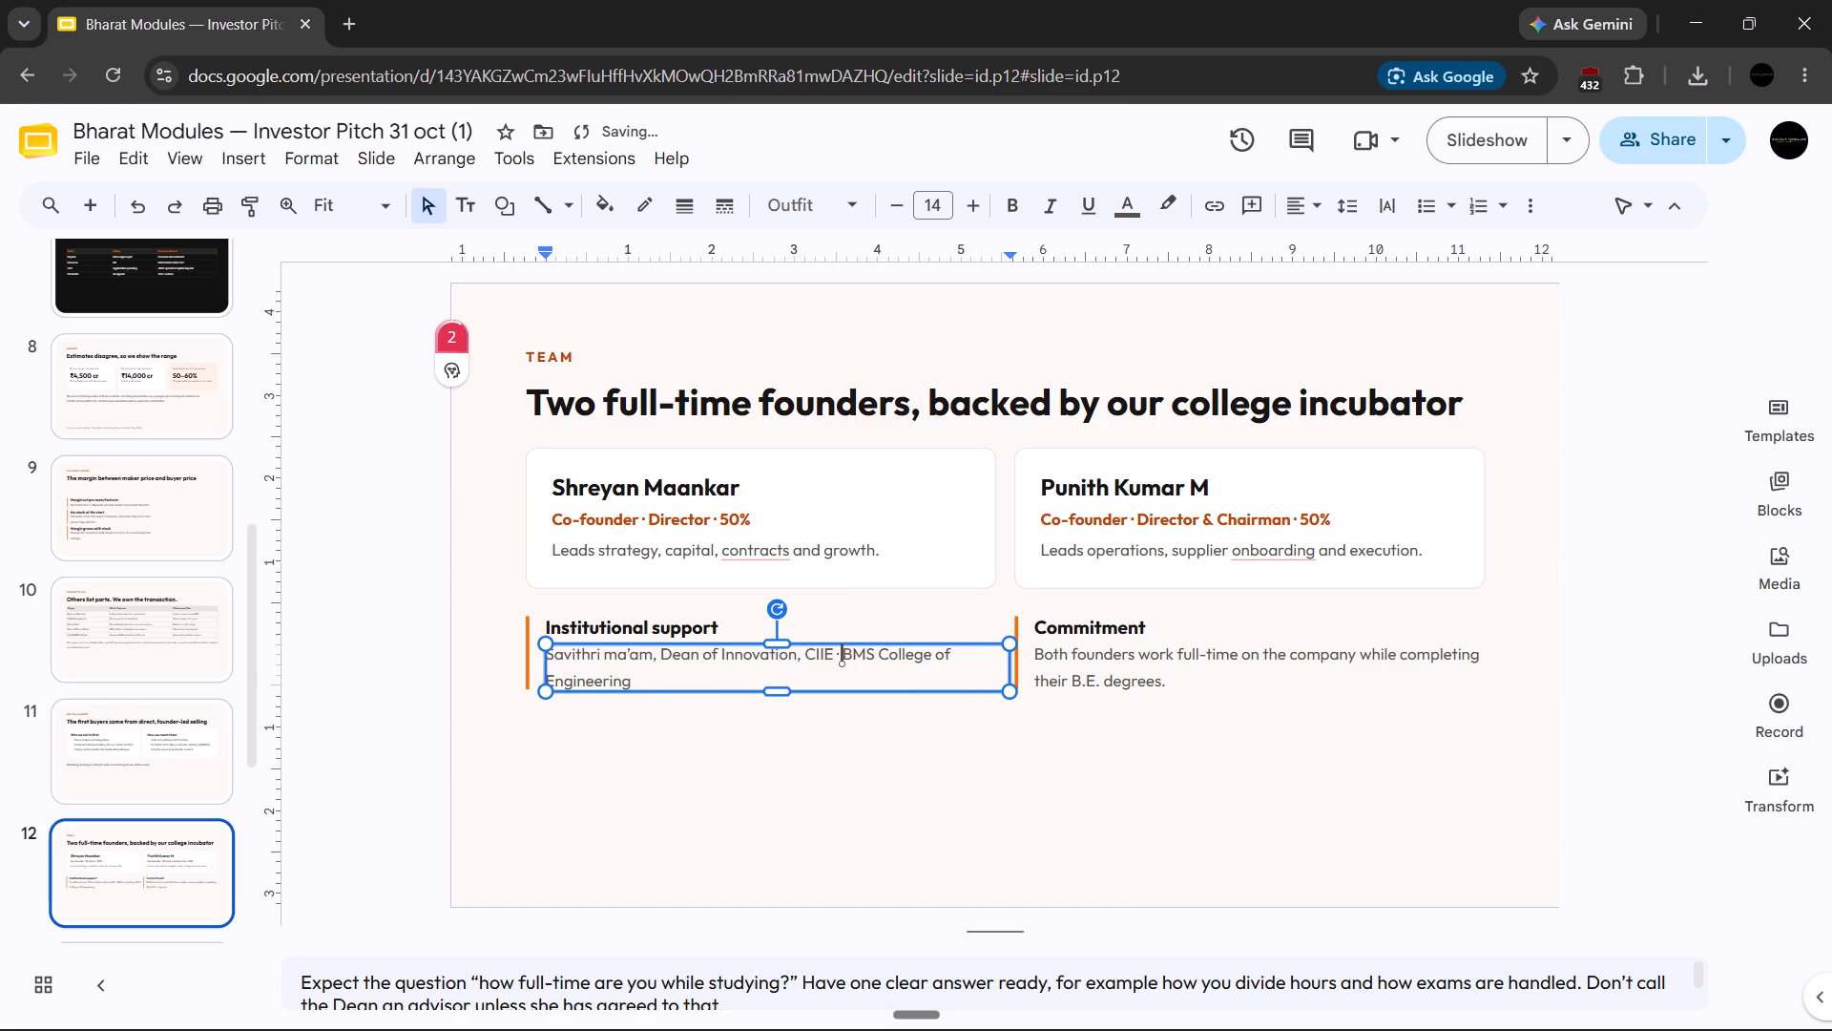
key(Left)
key(Left)
key(Left)
key(Right)
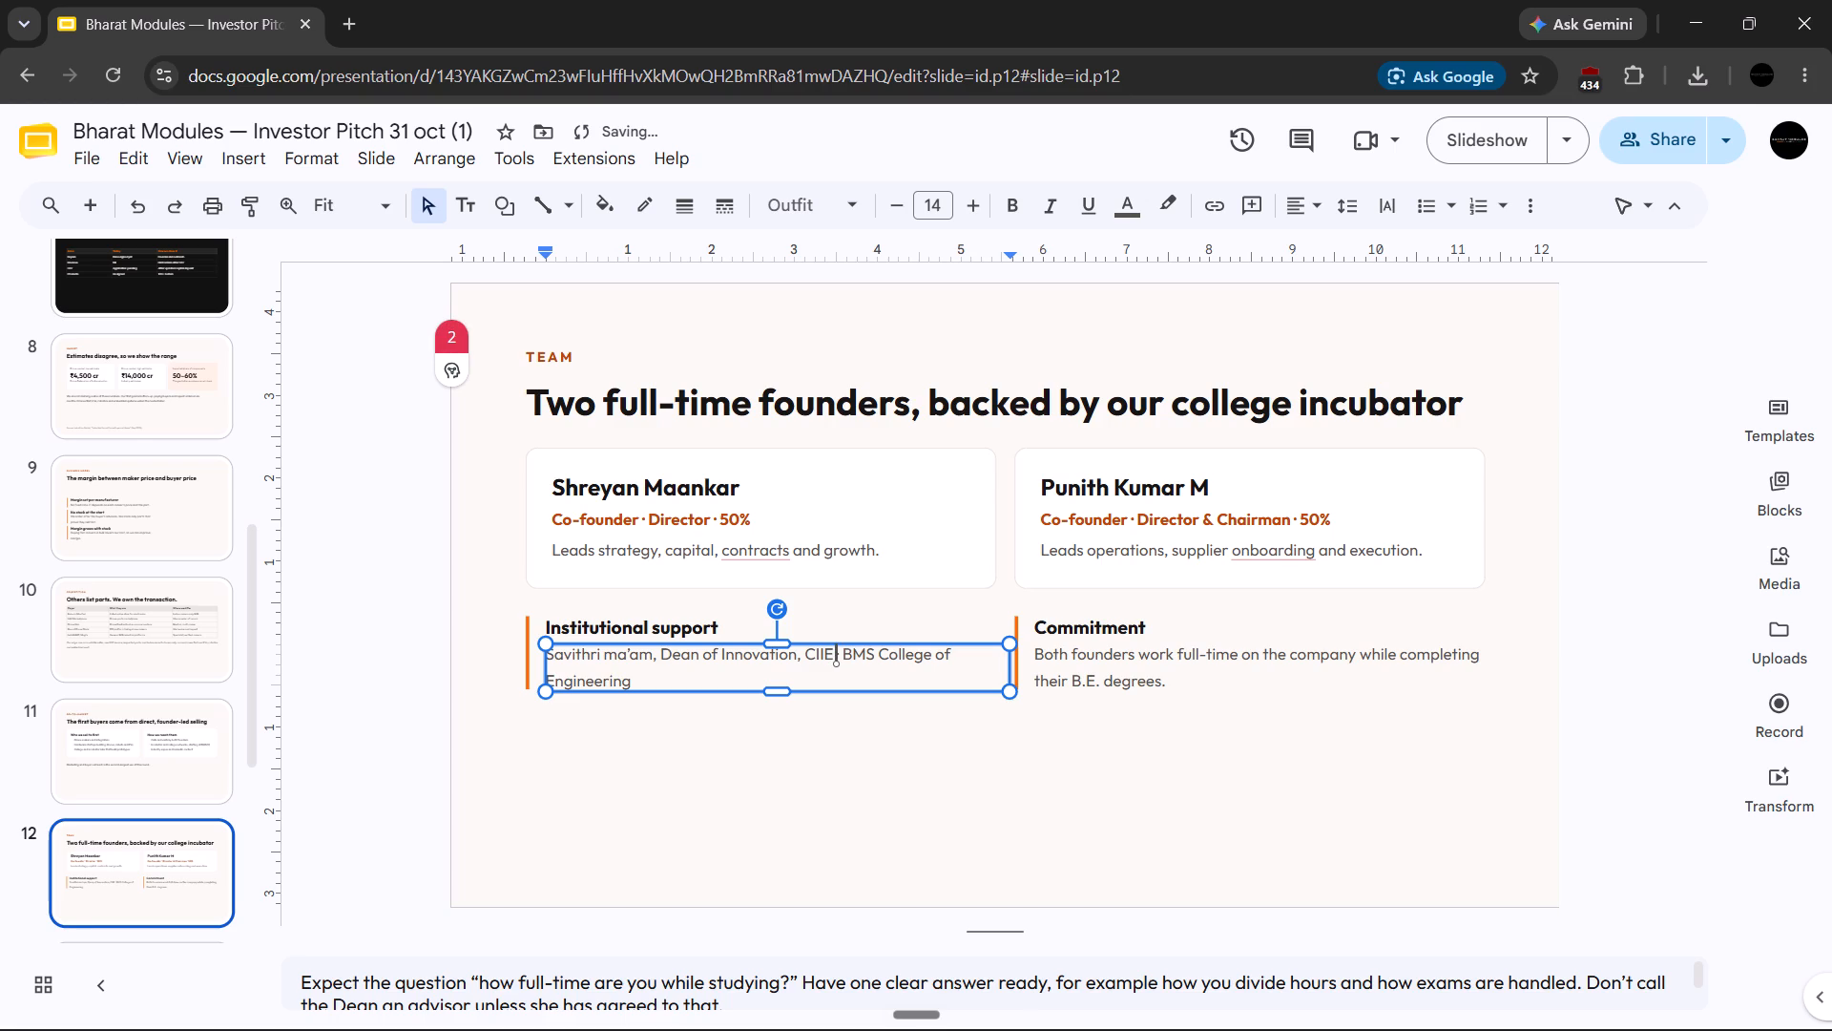
key(Right)
key(Right)
key(space)
click(859, 785)
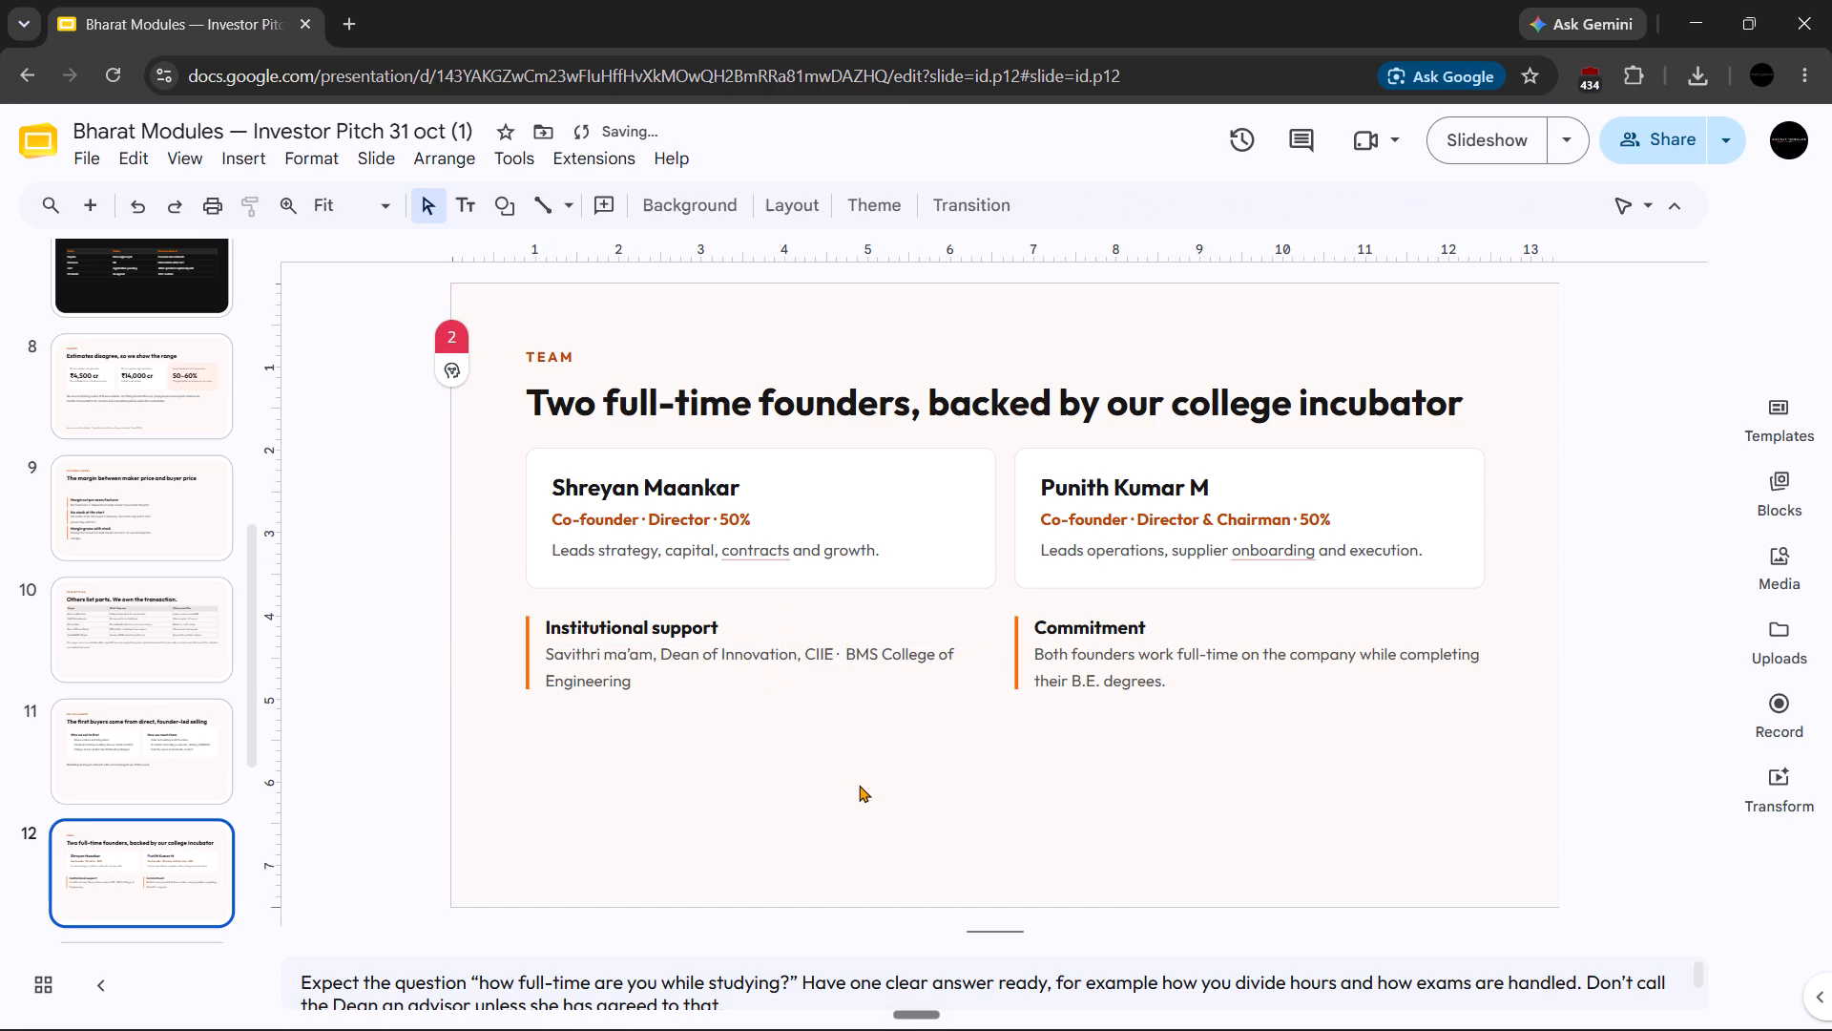
Insert a line break before "CIIE" so the affiliation starts on its own line under "Dean of Innovation".
click(810, 657)
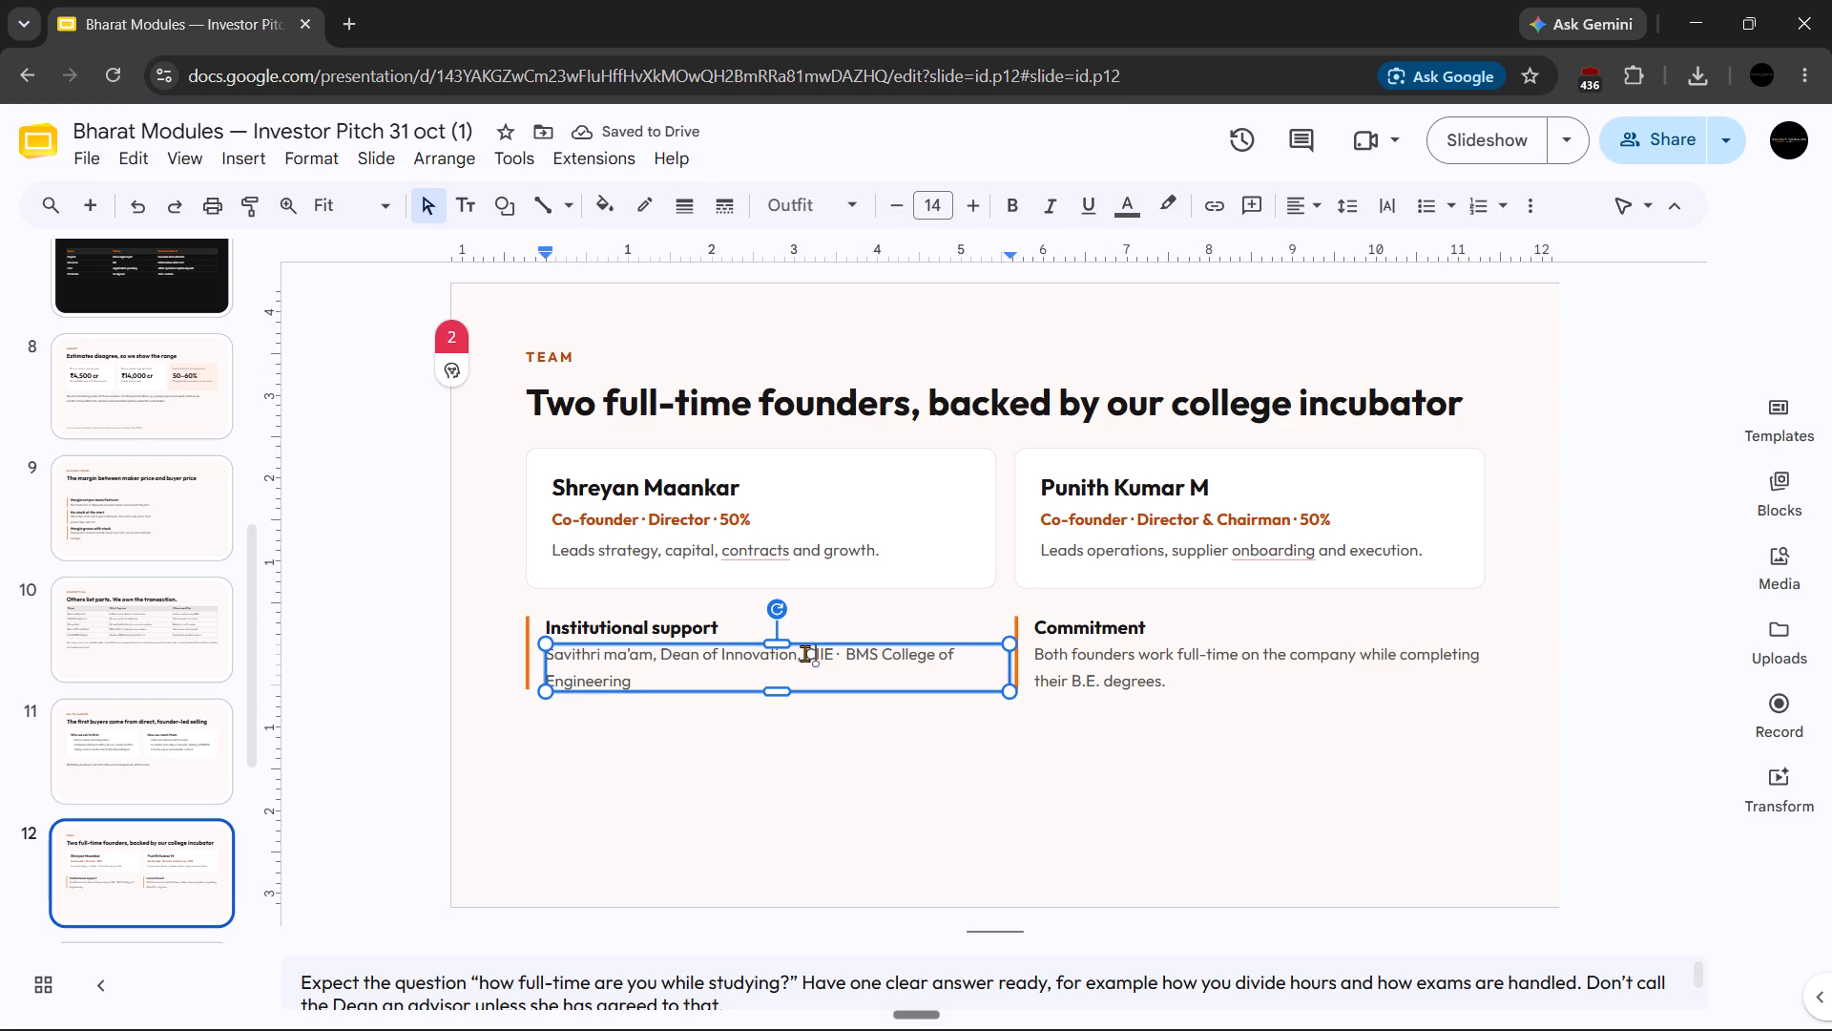
click(804, 653)
key(shift+Return)
click(796, 740)
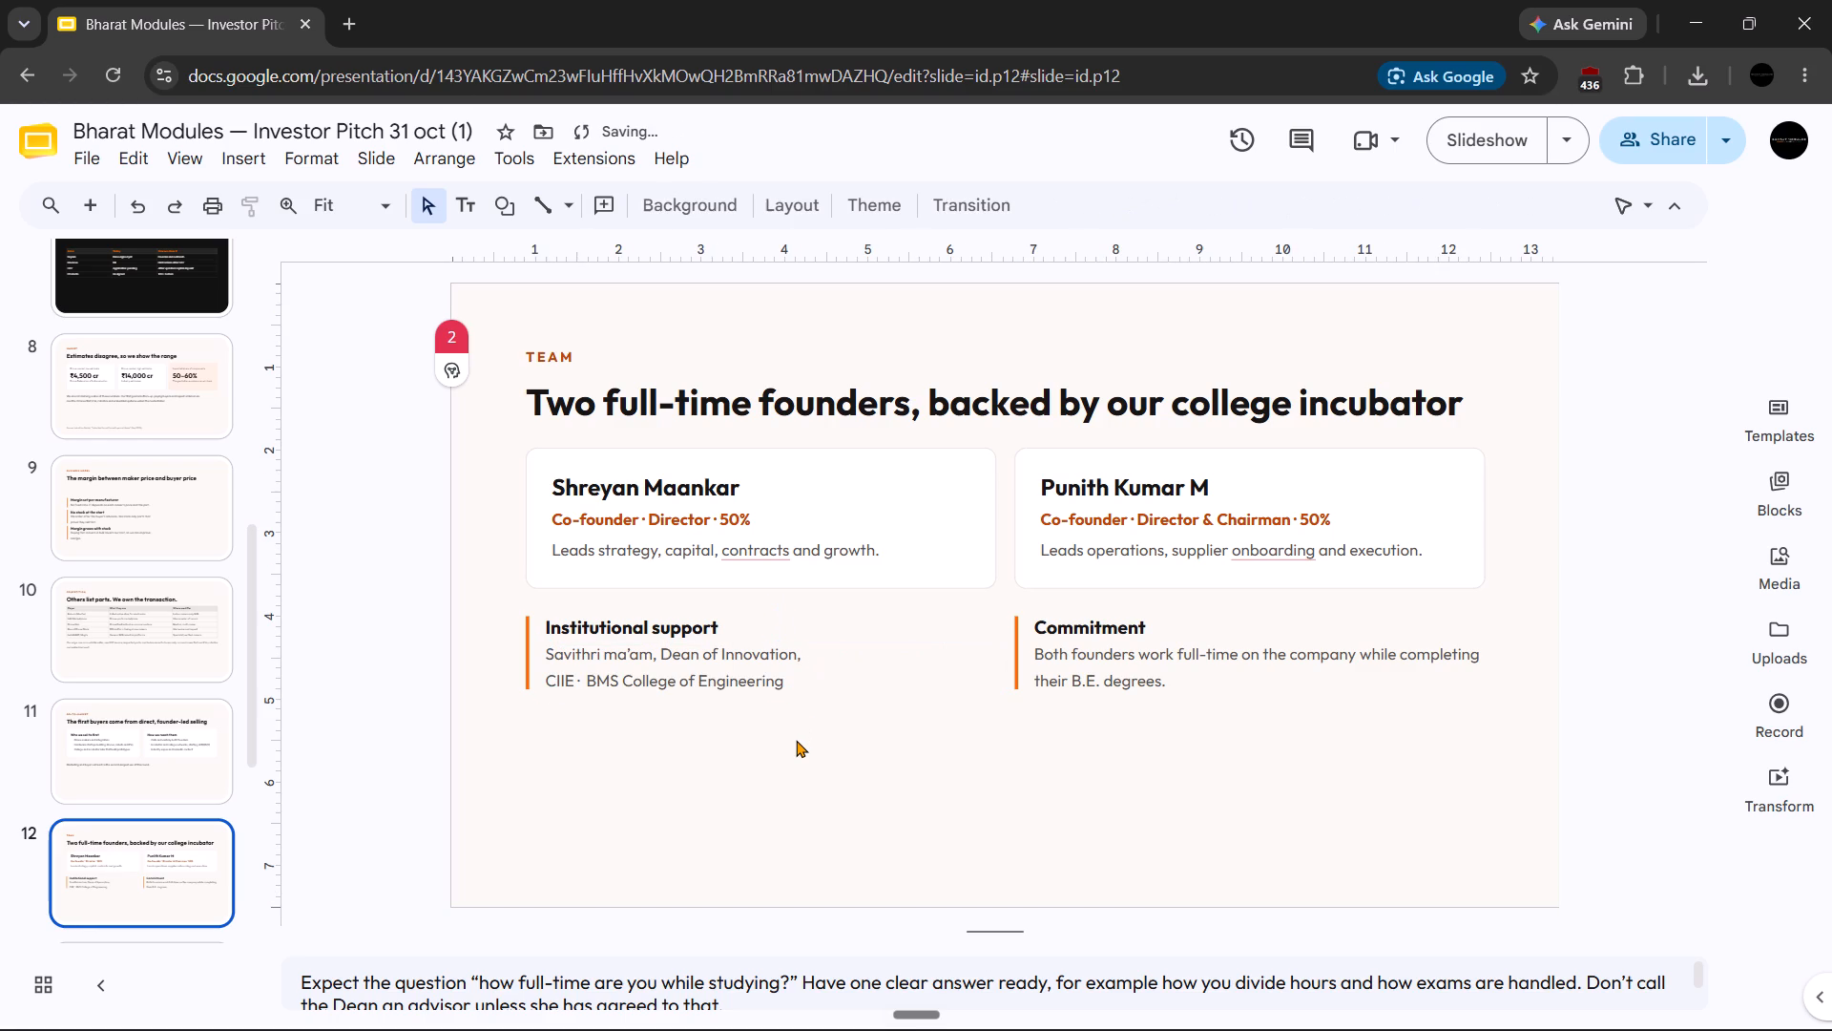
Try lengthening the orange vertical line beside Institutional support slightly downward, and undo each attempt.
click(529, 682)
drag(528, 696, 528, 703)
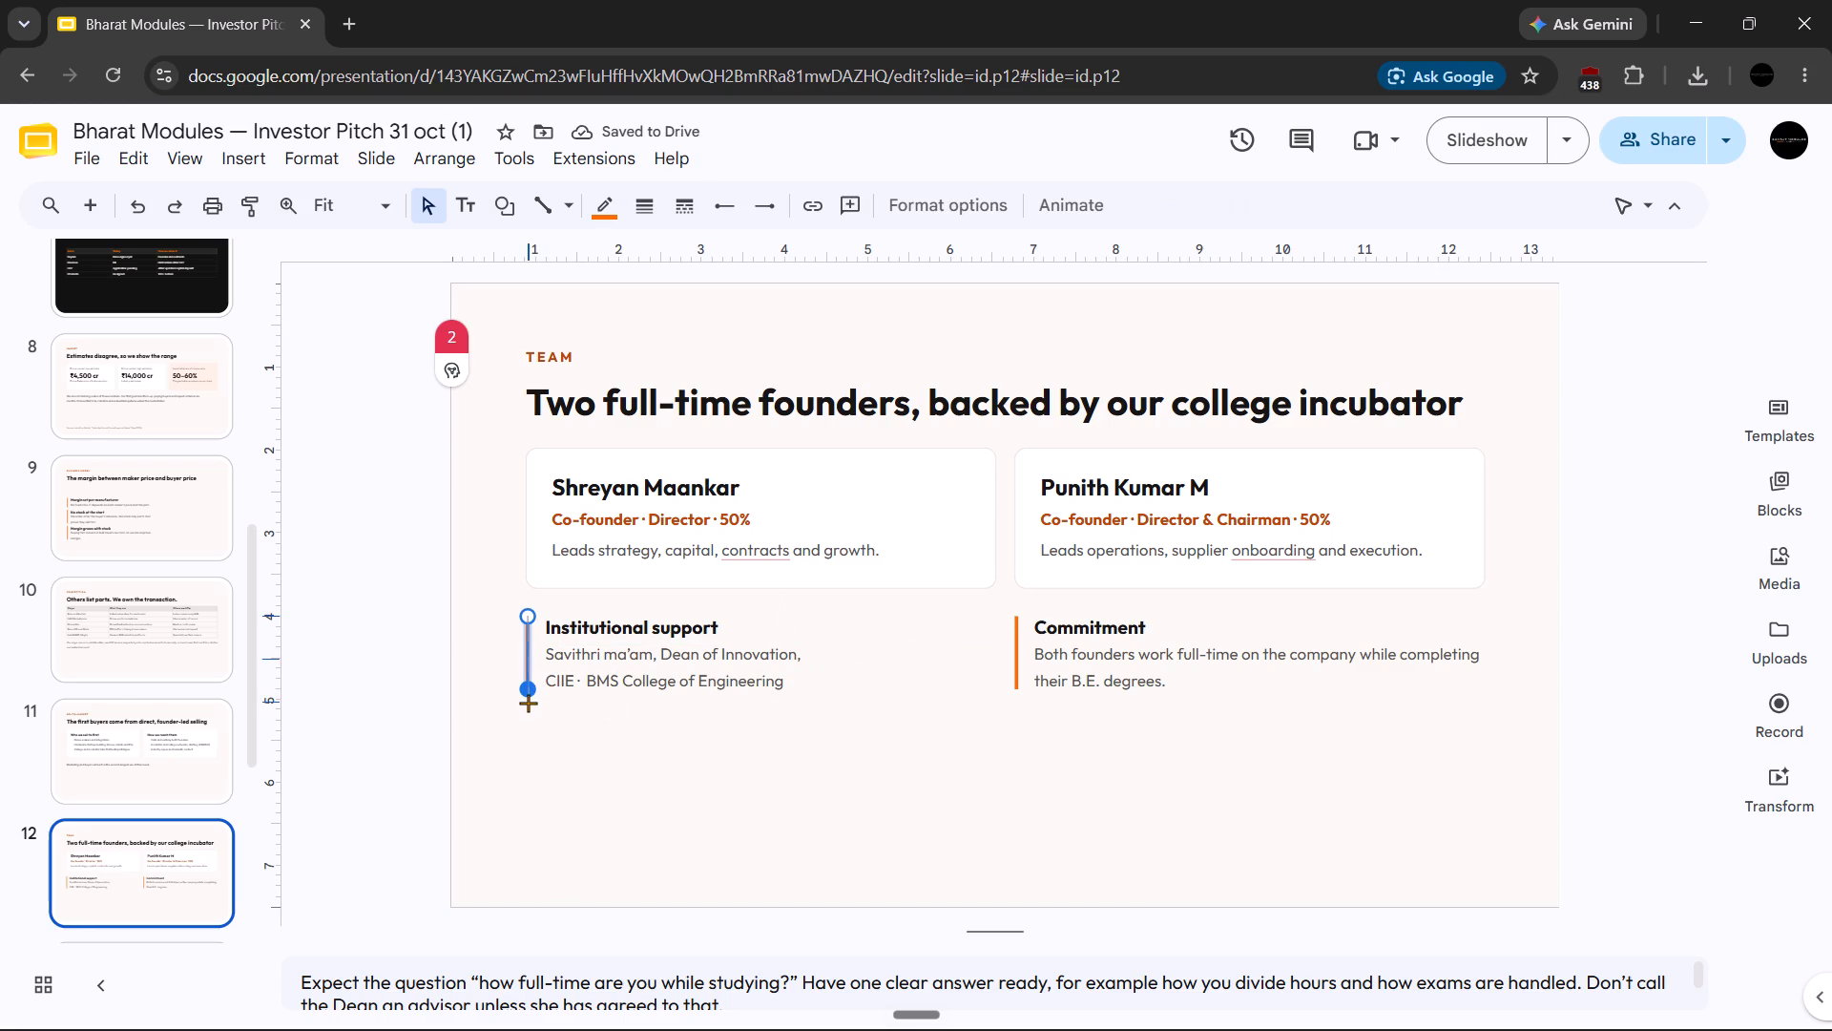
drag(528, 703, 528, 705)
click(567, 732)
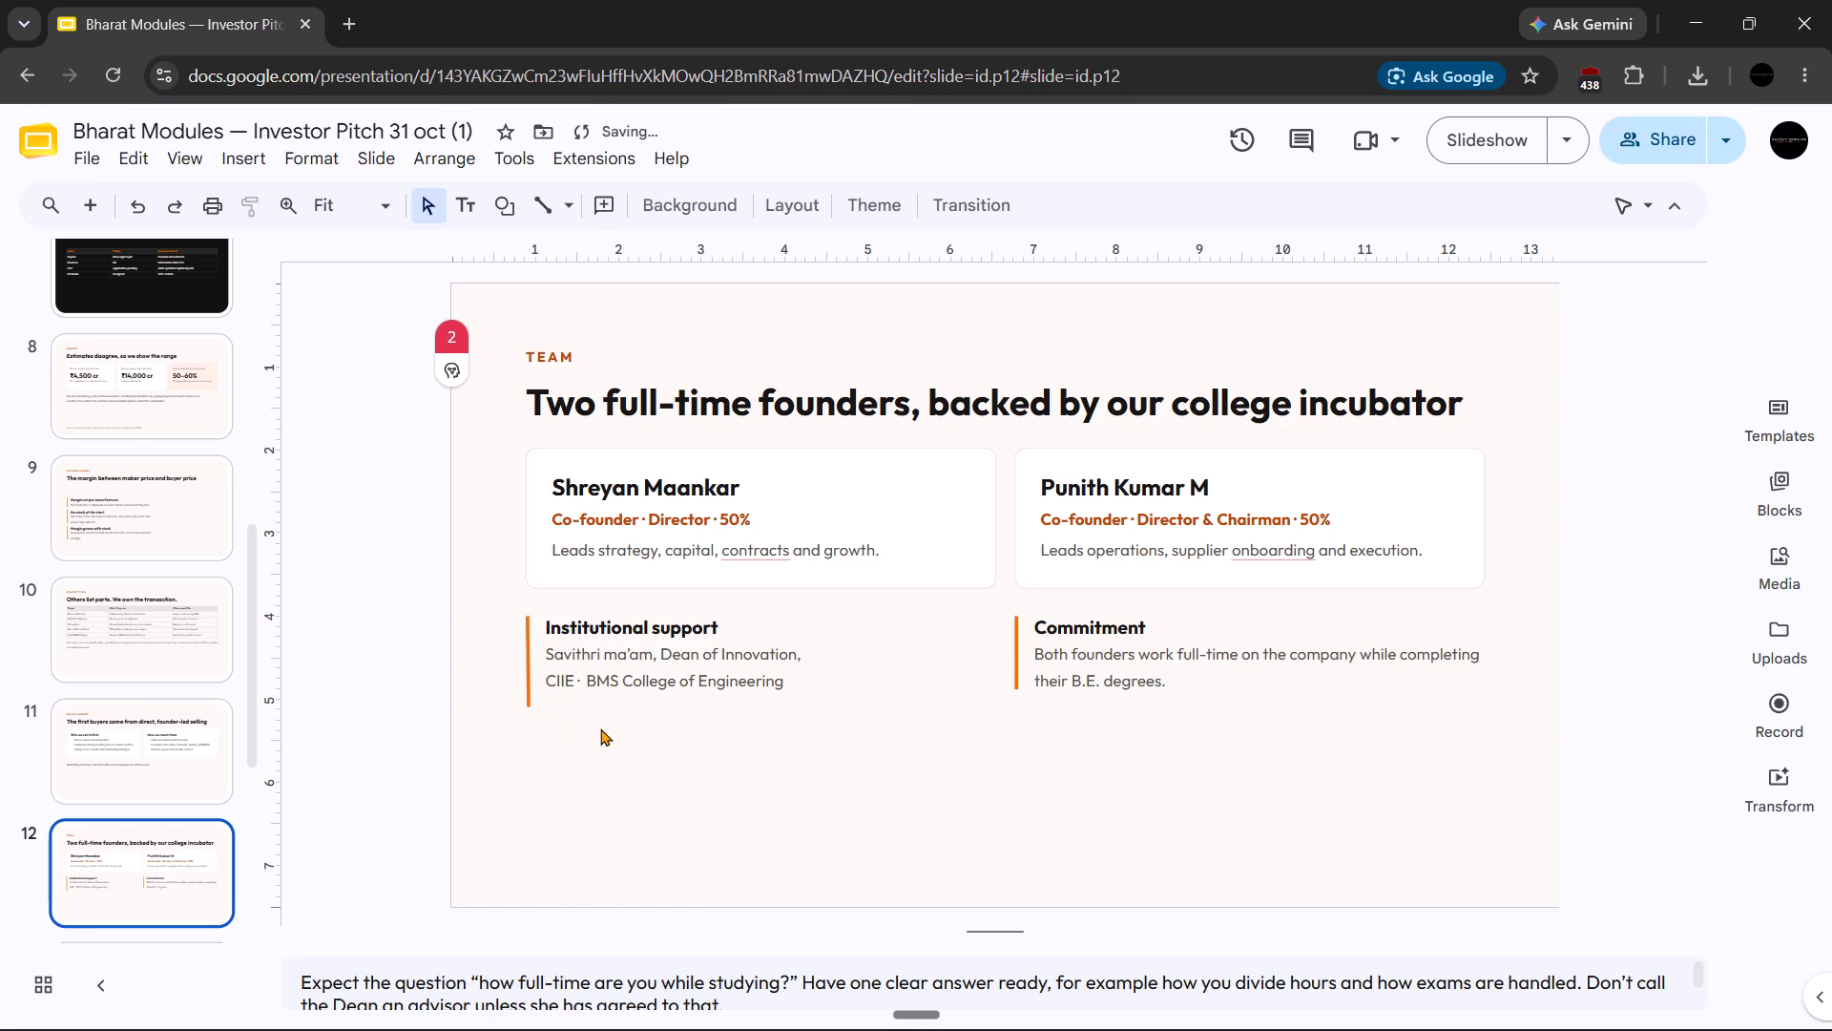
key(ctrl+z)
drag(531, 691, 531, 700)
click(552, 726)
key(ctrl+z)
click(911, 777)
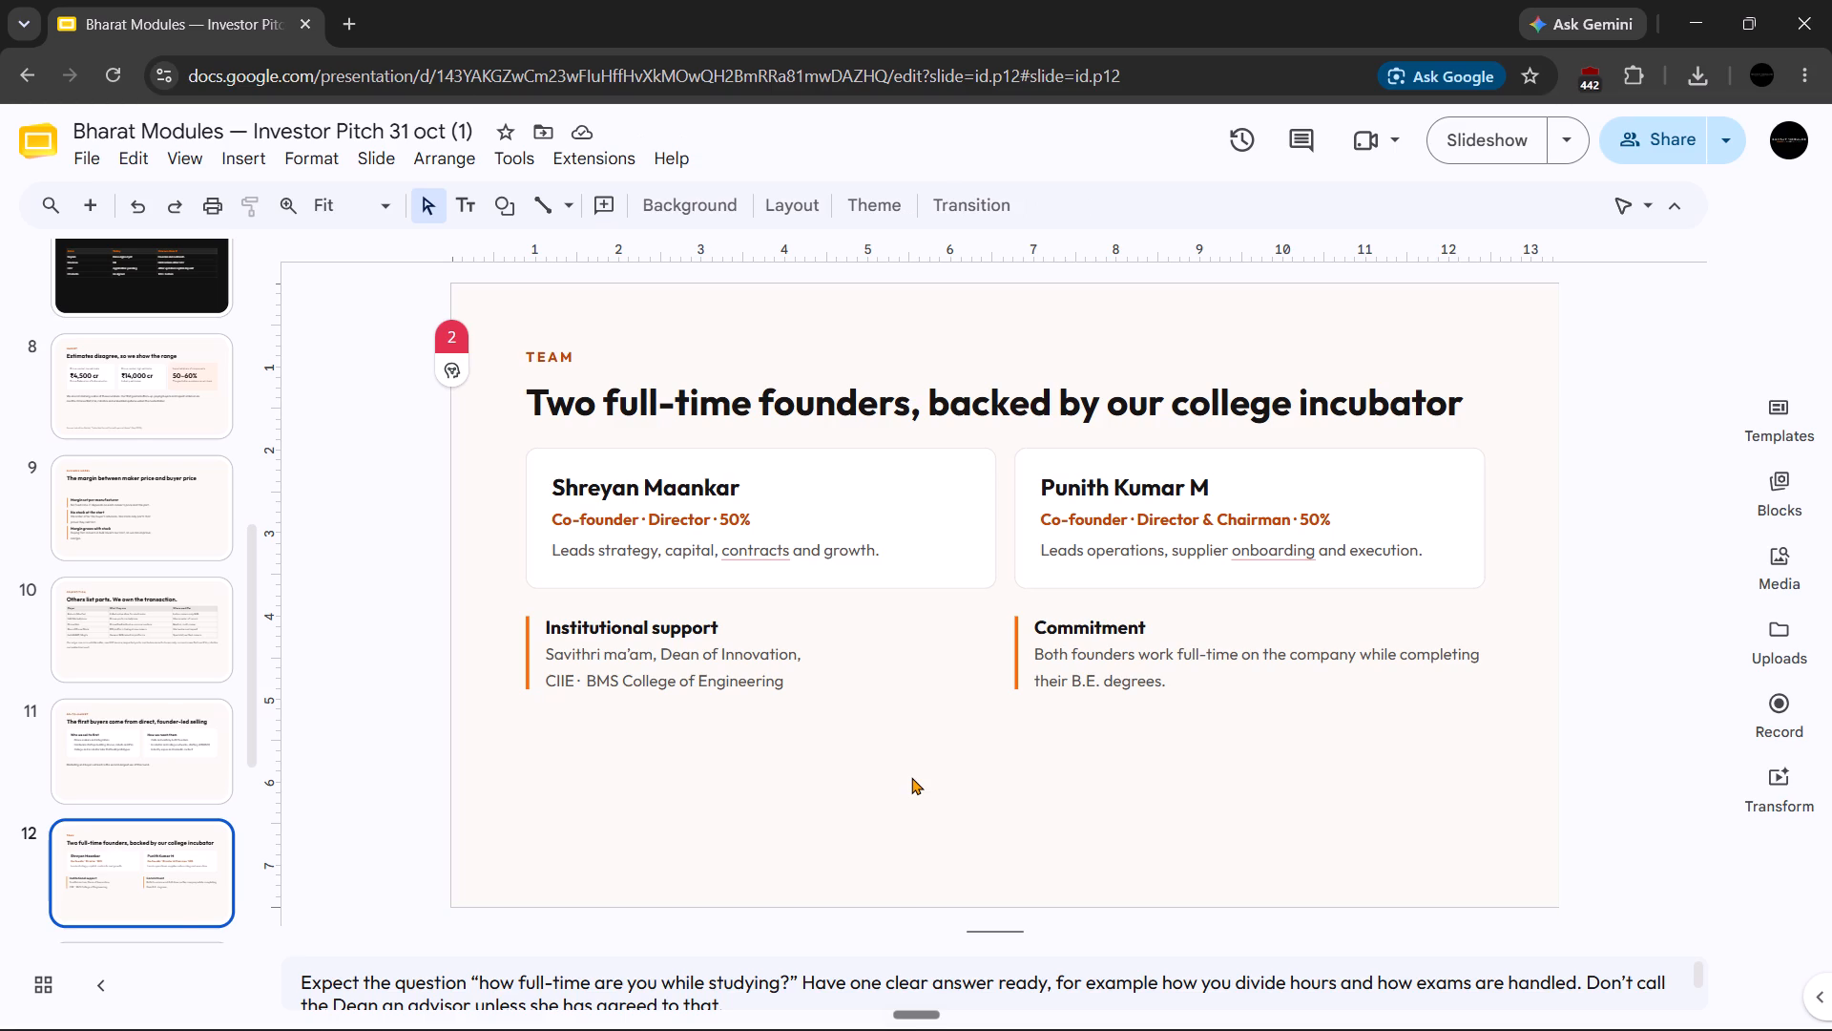
On the Legal & Compliance slide, add a colon after "CIN" in the "In place" list.
key(Right)
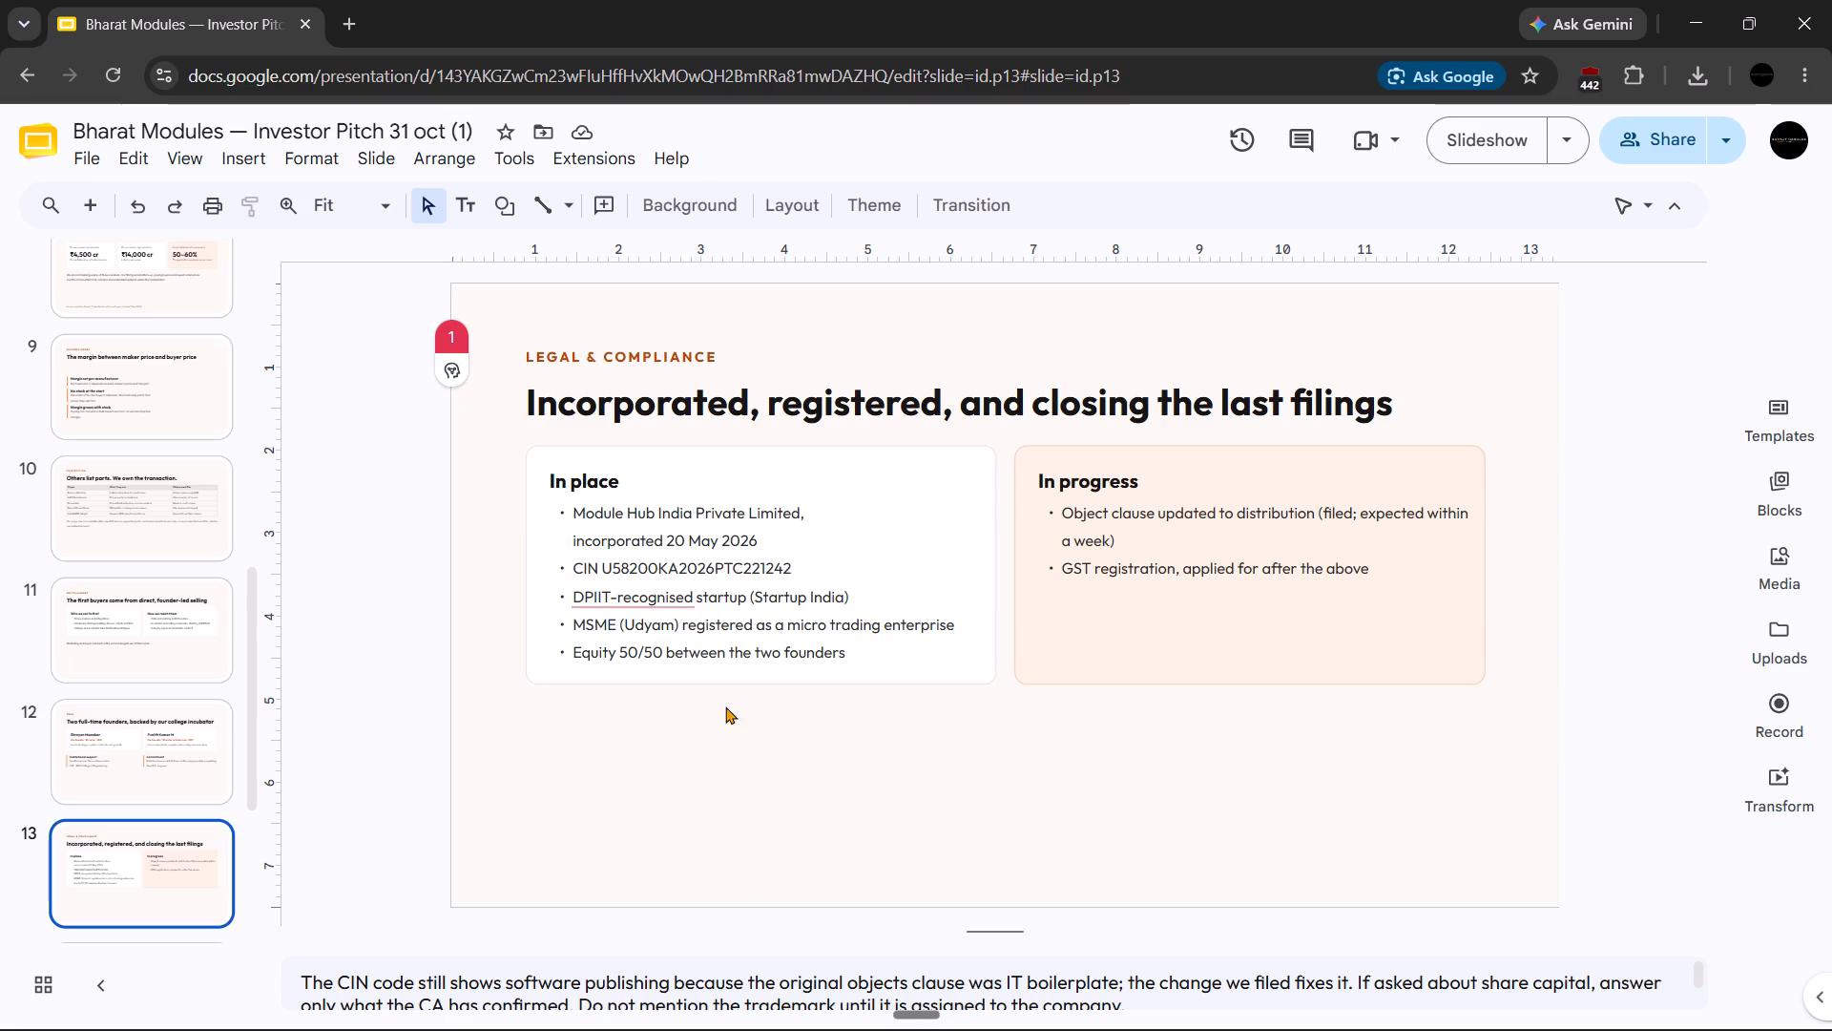
click(598, 570)
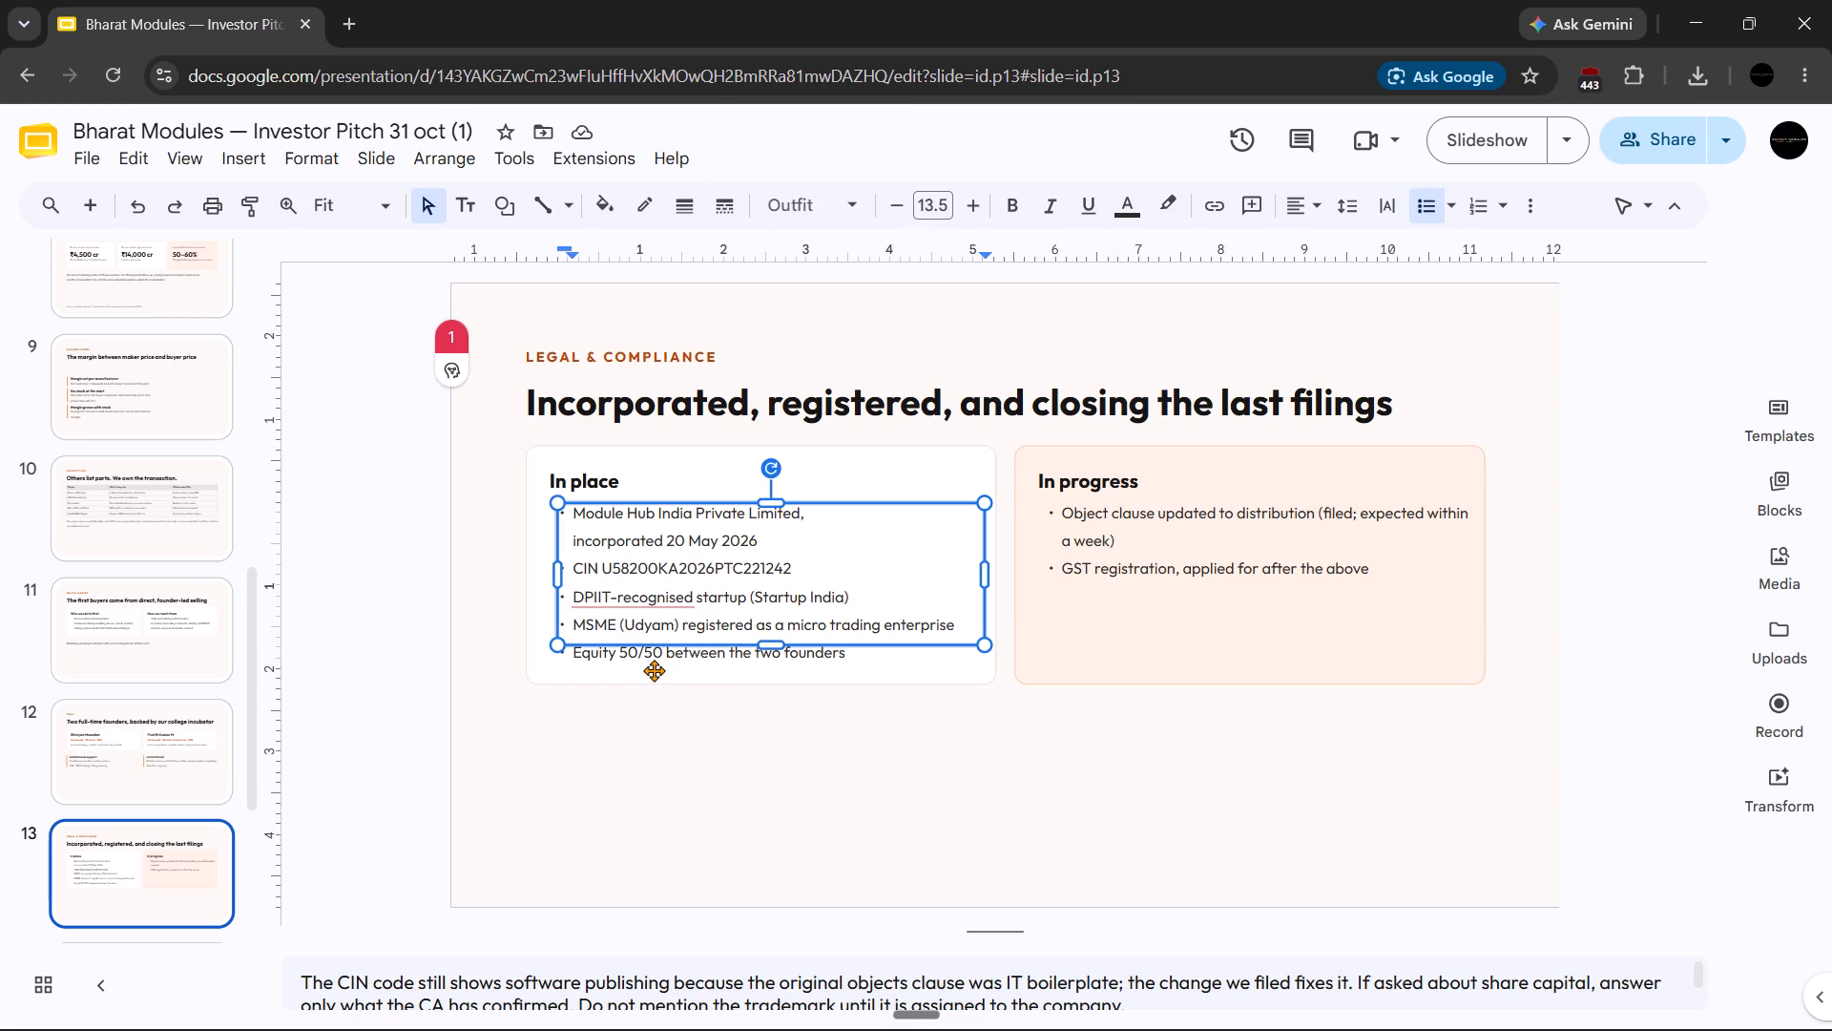
key(shift+colon)
click(675, 768)
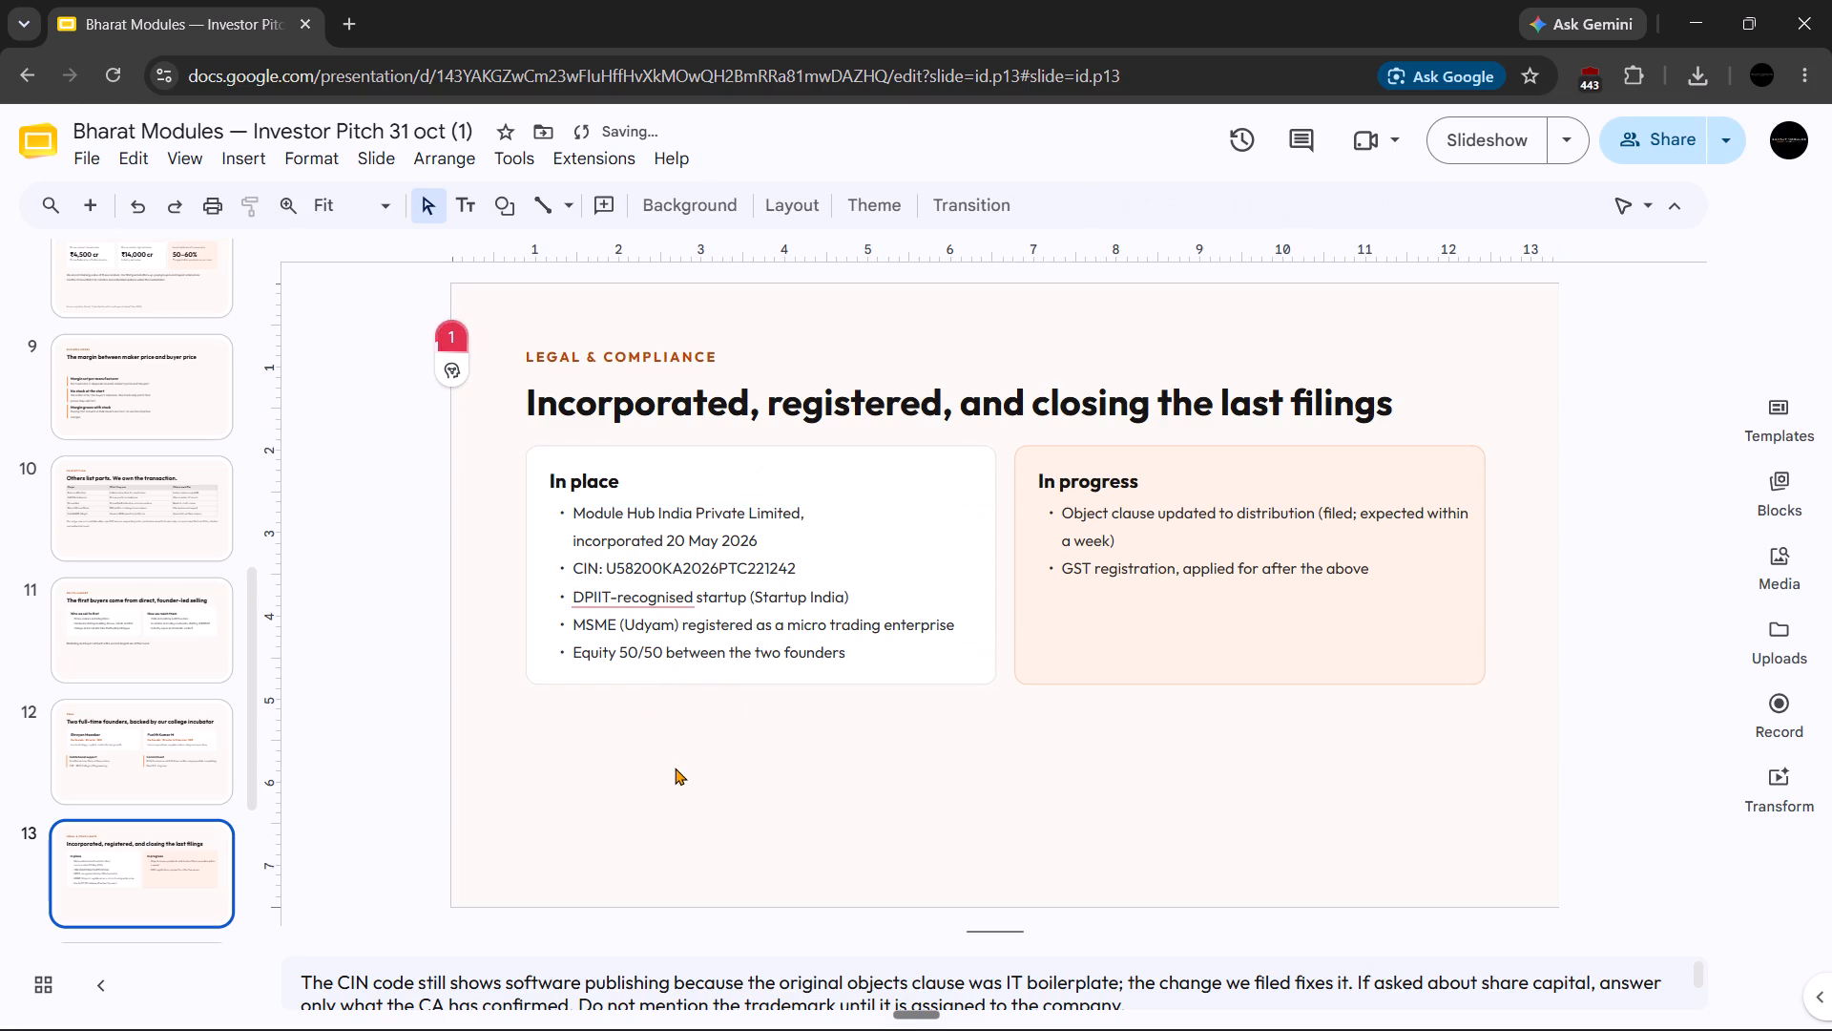
Switch the grammar checker's English dialect to English (UK) from the flagged word "DPIIT-recognised".
click(620, 589)
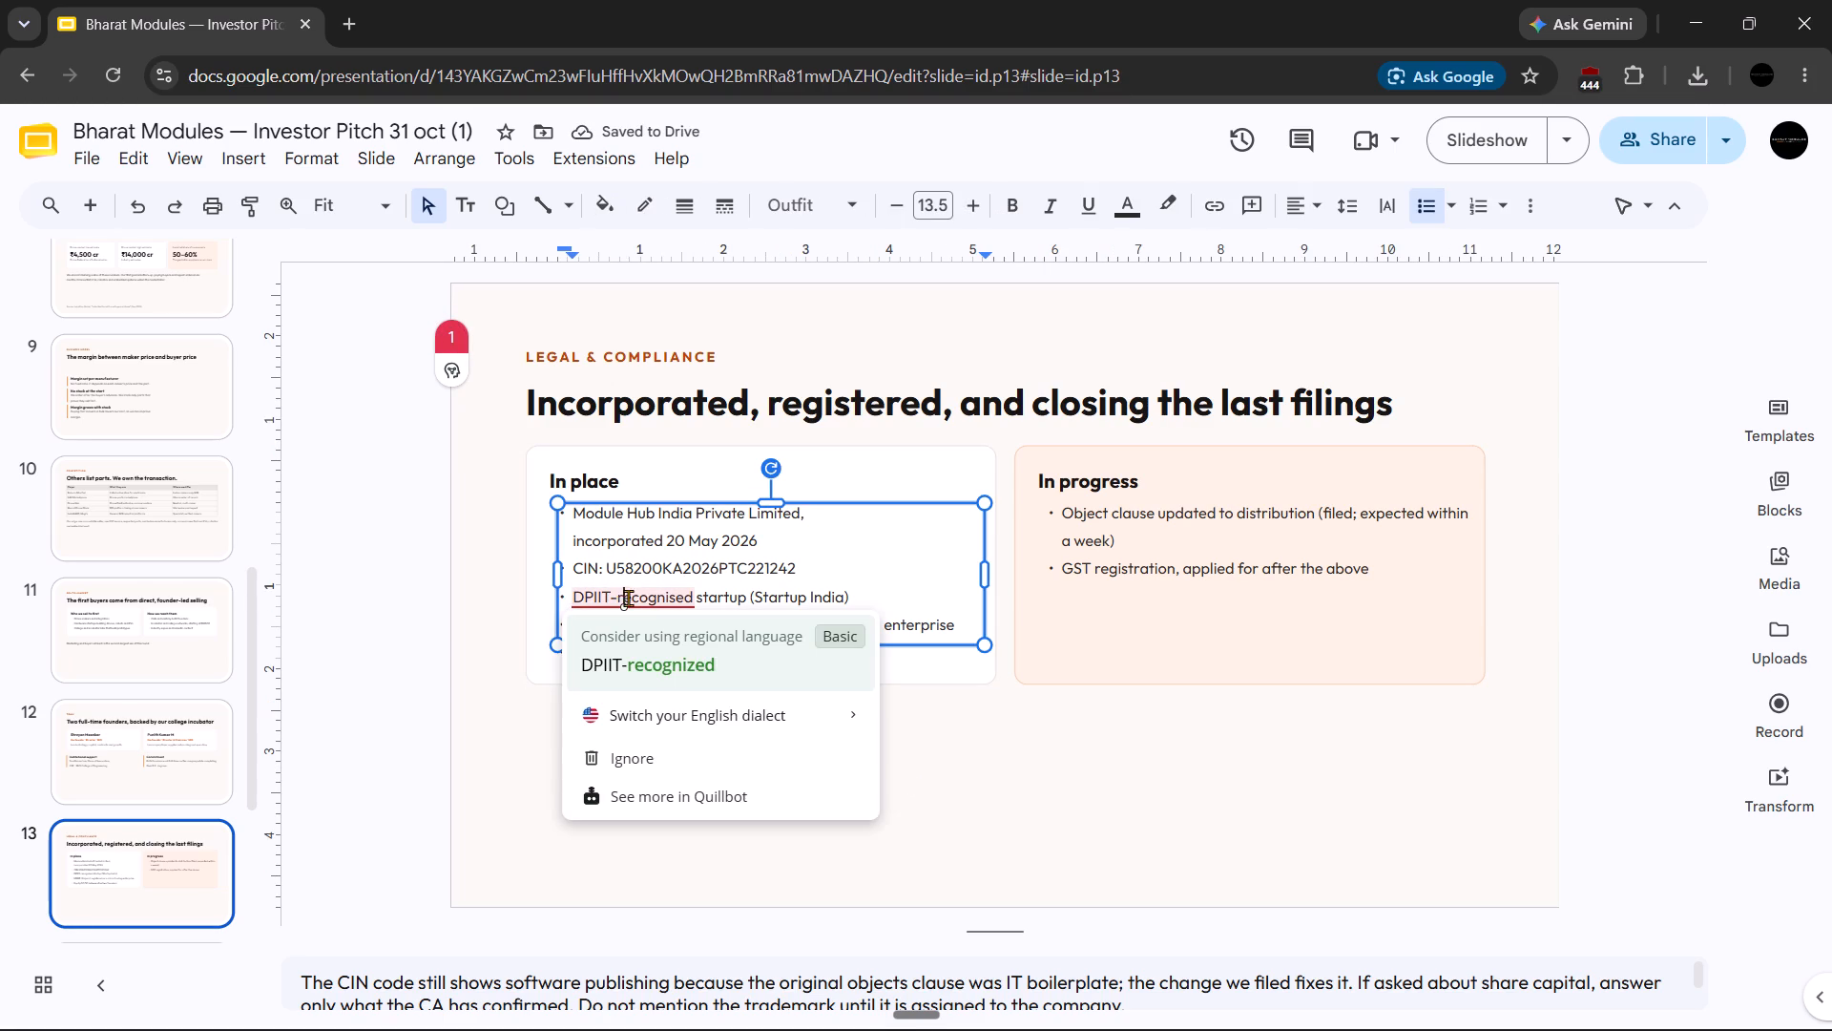
click(691, 699)
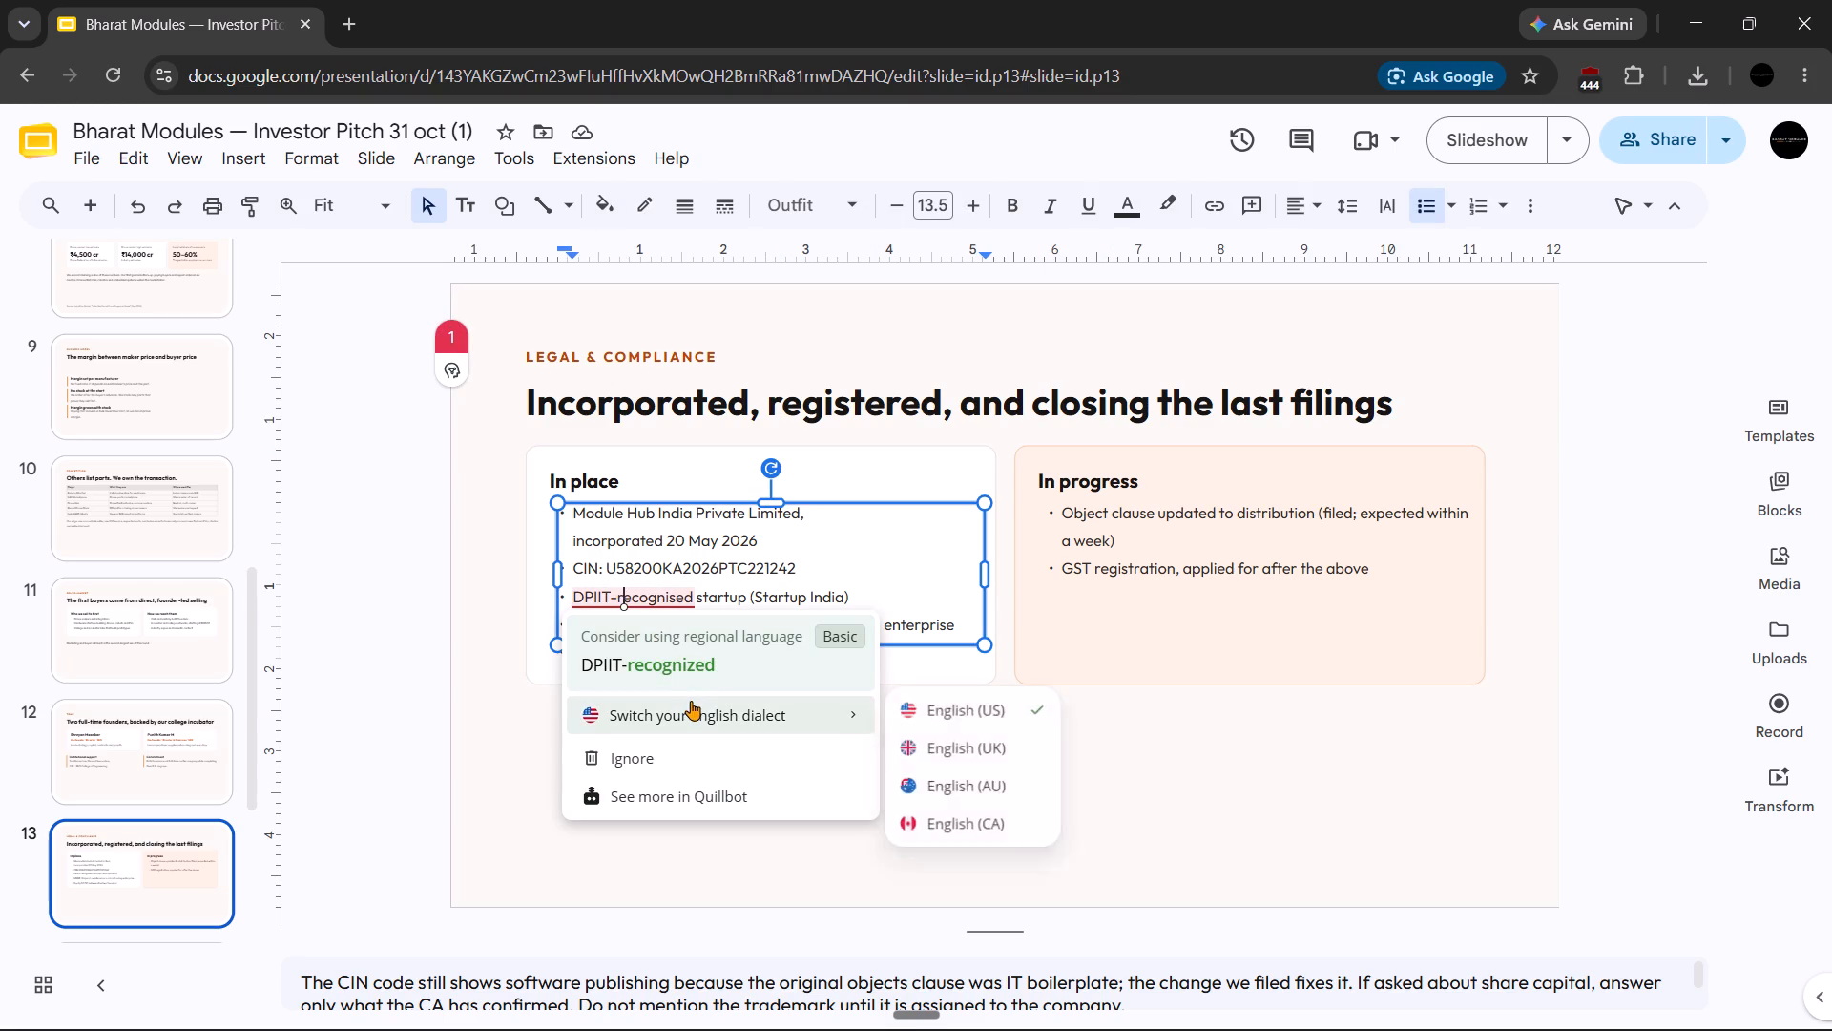
click(859, 711)
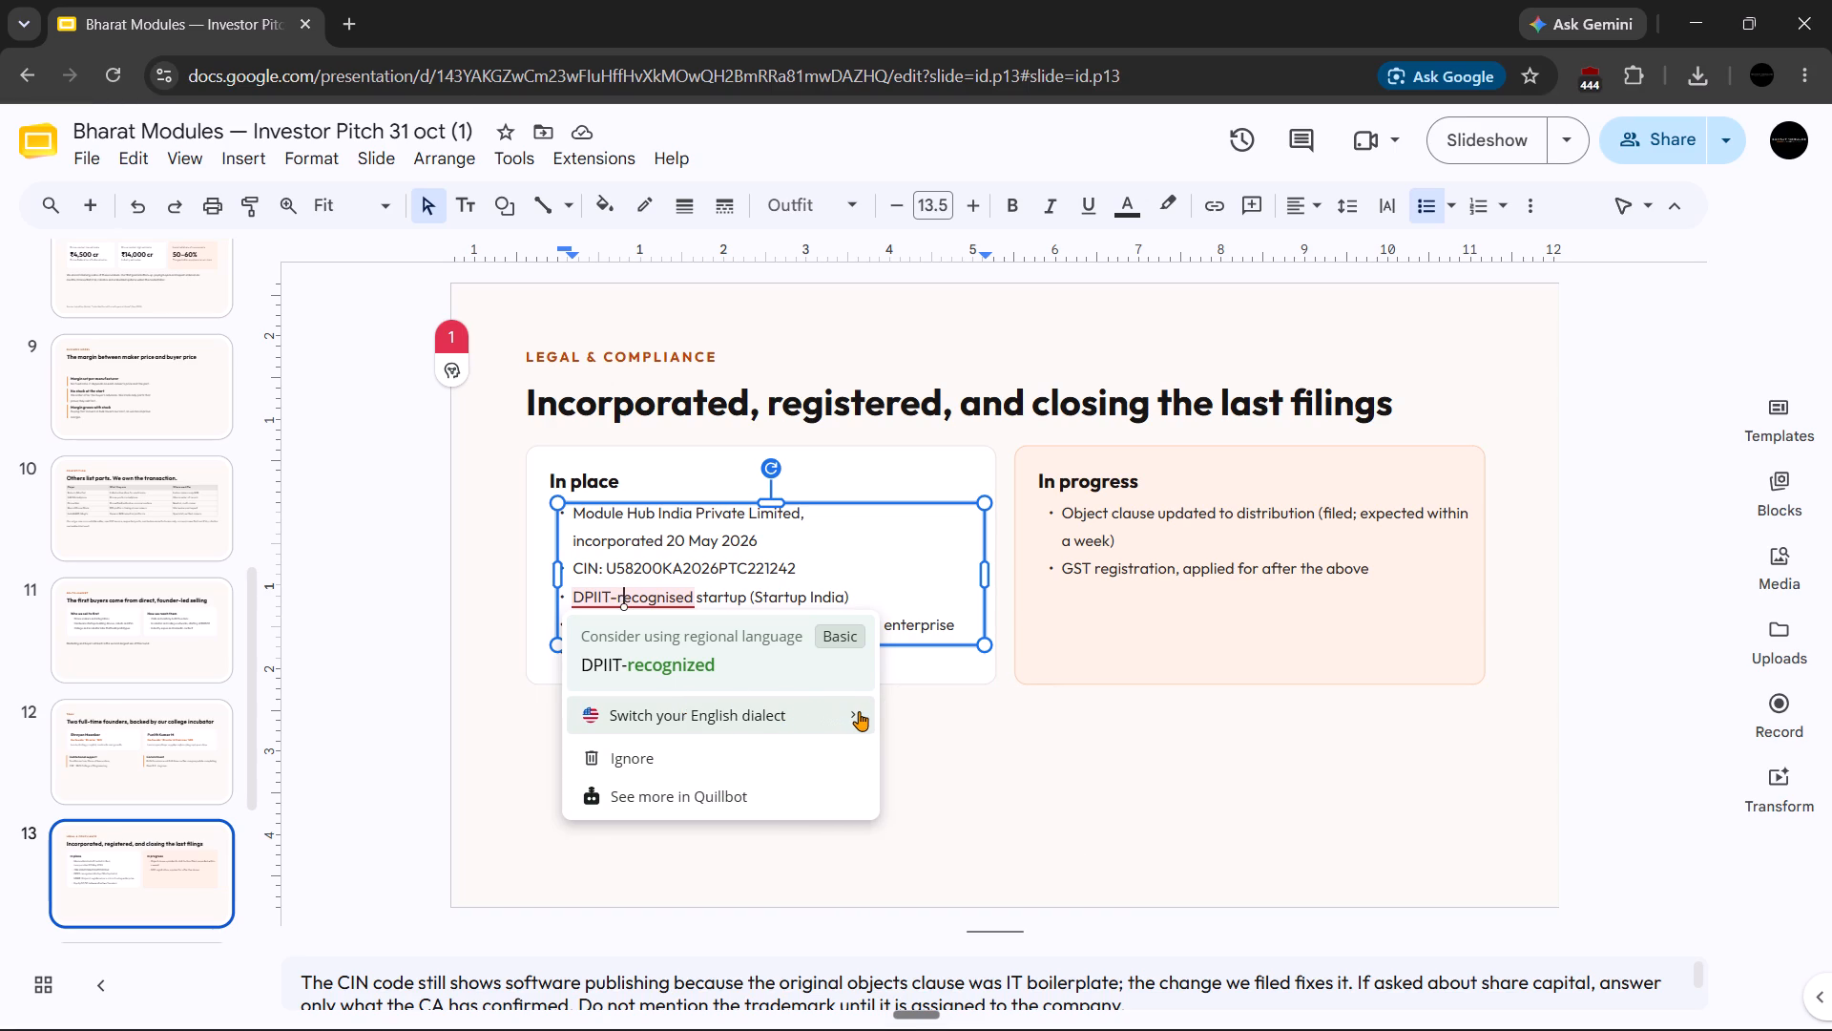
click(918, 743)
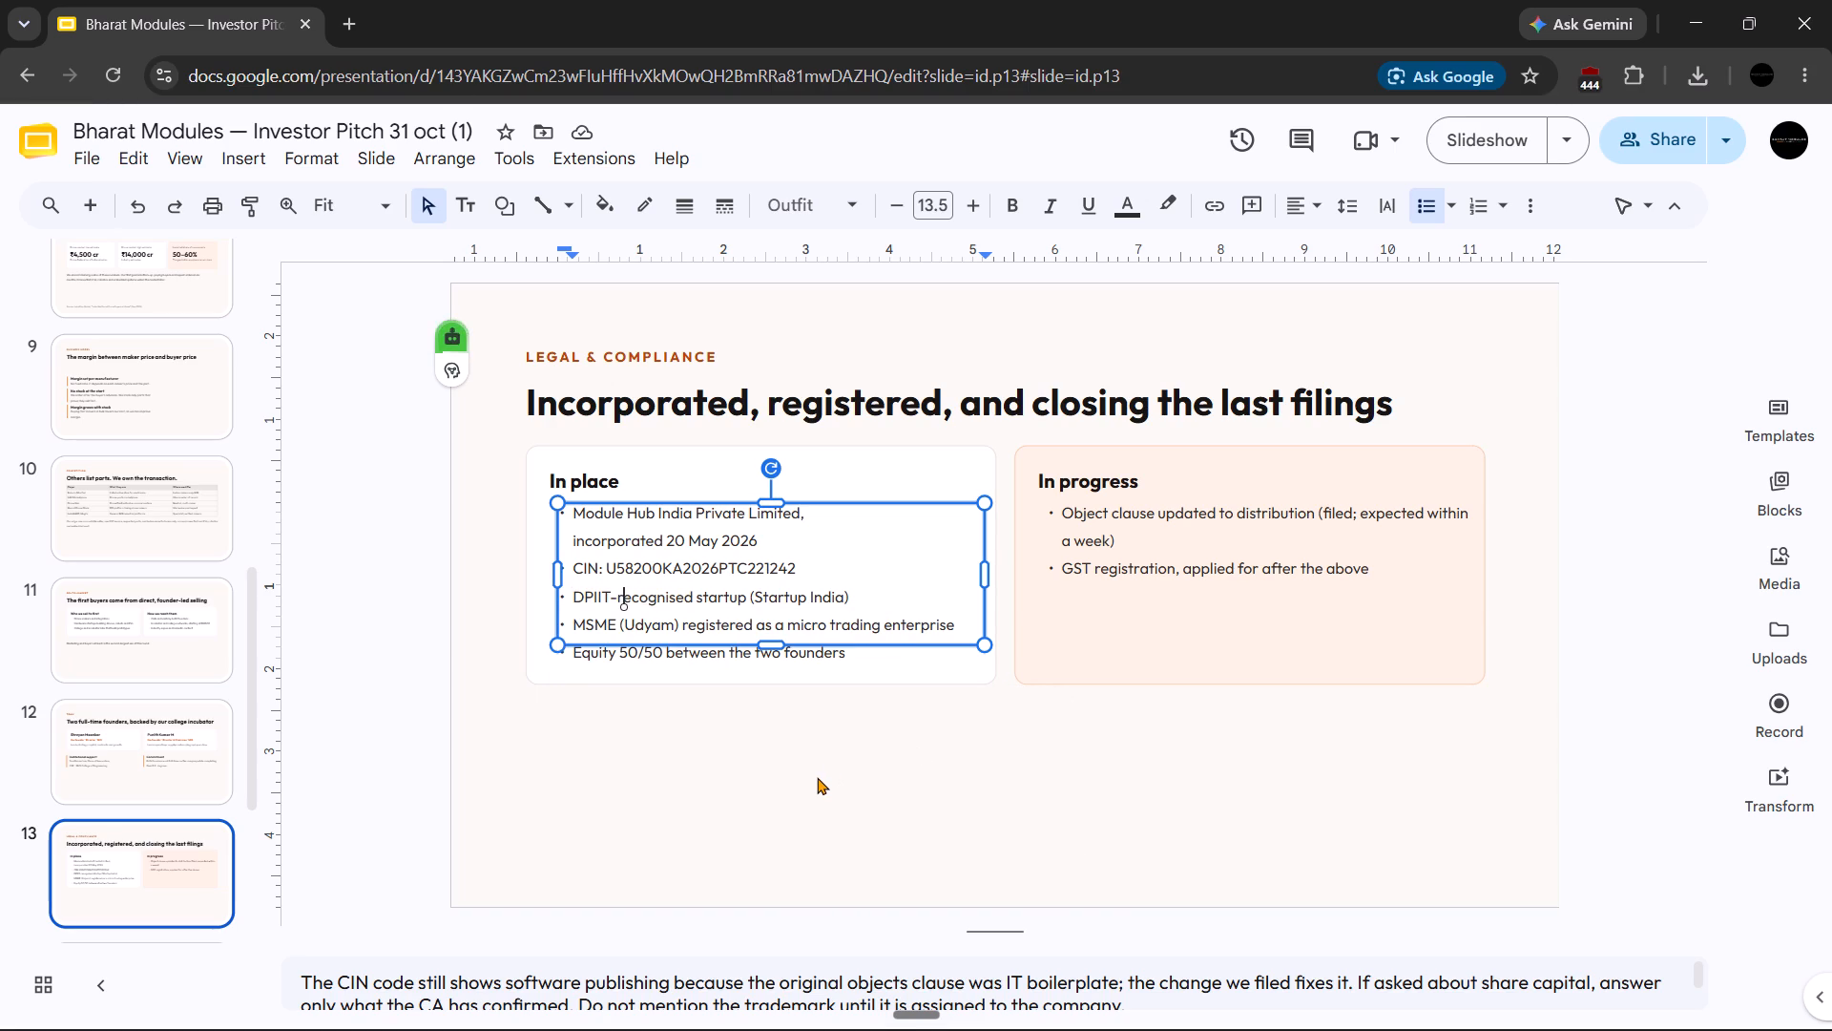
click(817, 777)
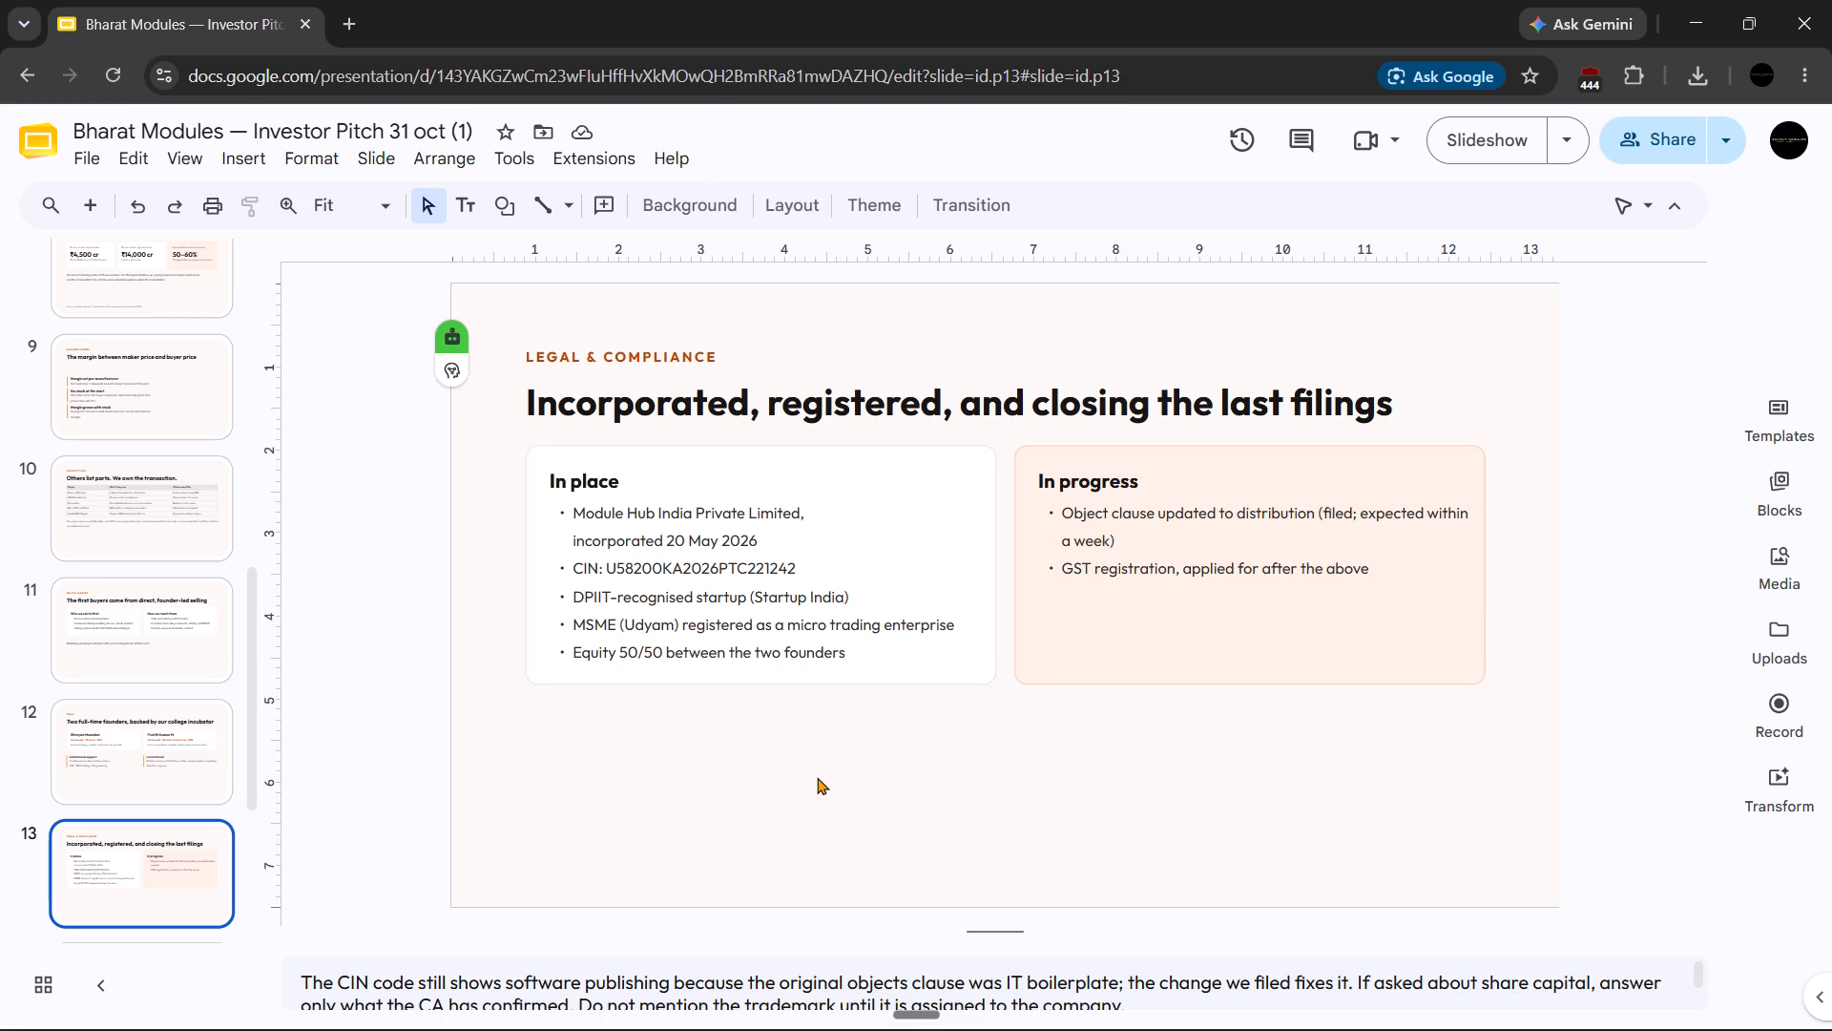
Search the web for "Requirements to apply for a free MSME or DPIIT grant of 20 lakhs" and read the eligibility criteria and required documents.
key(ctrl+t)
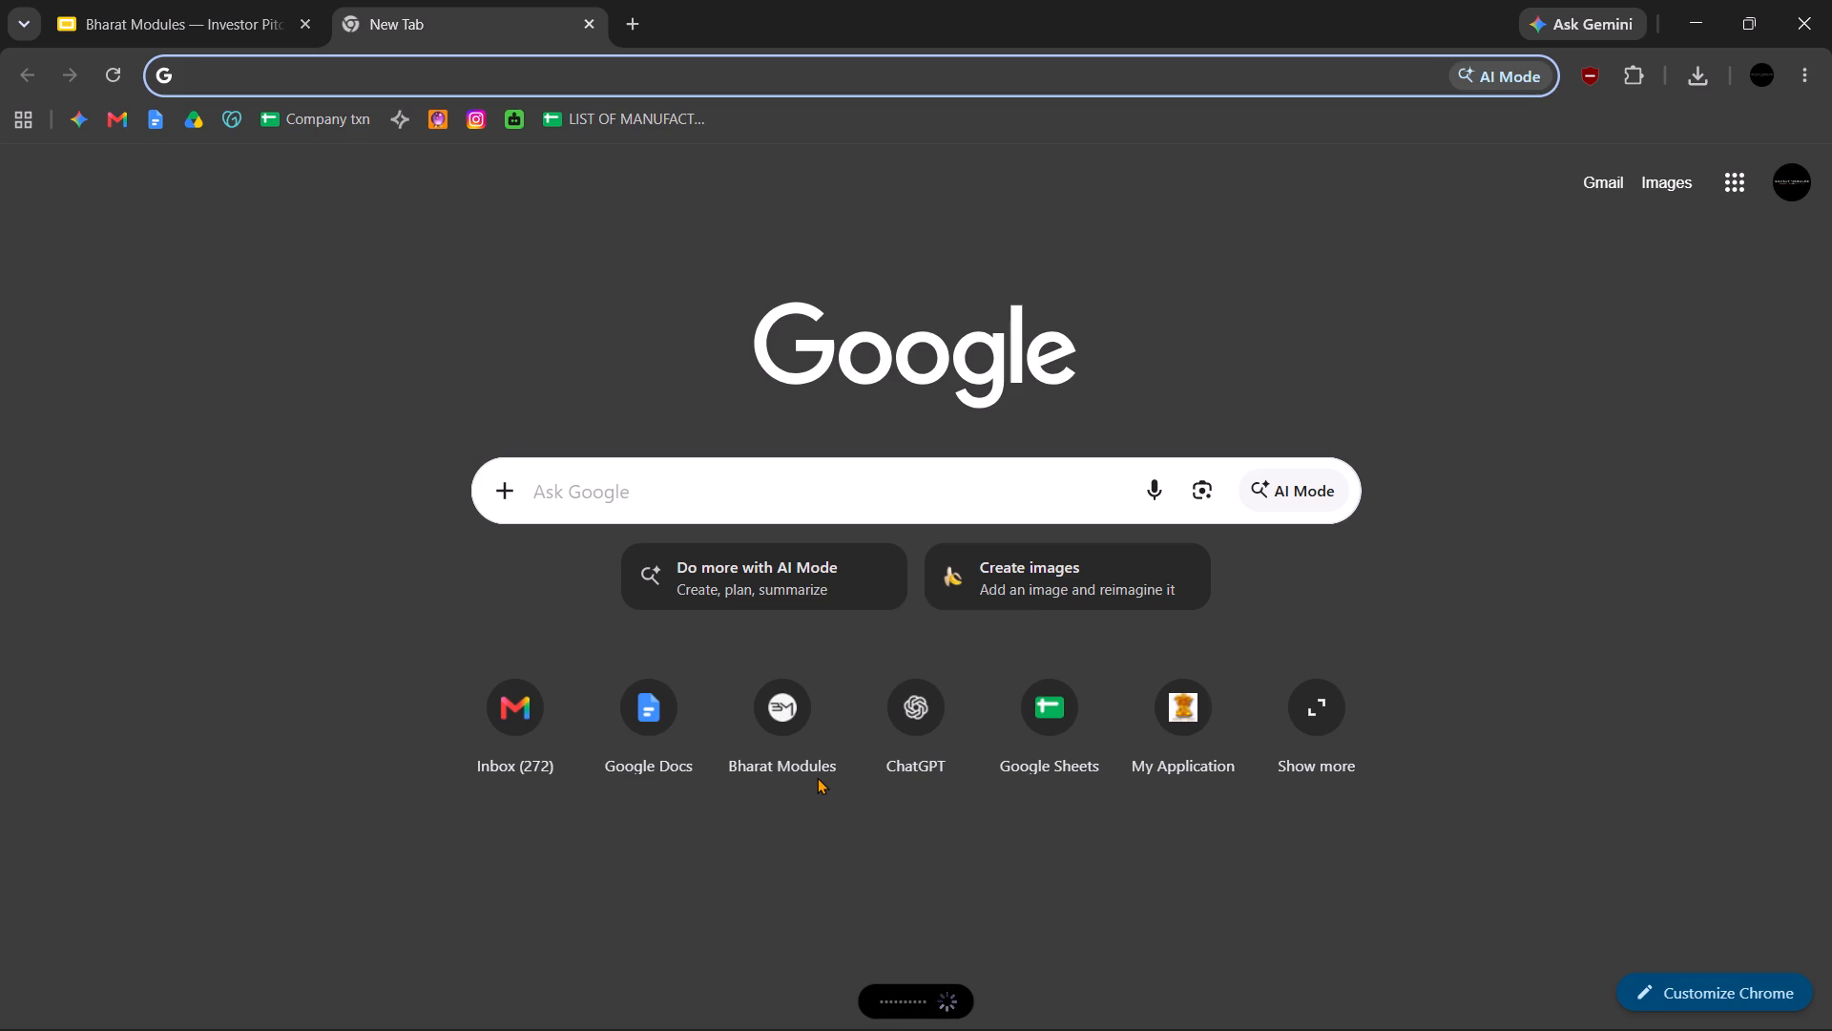
key(ctrl+v)
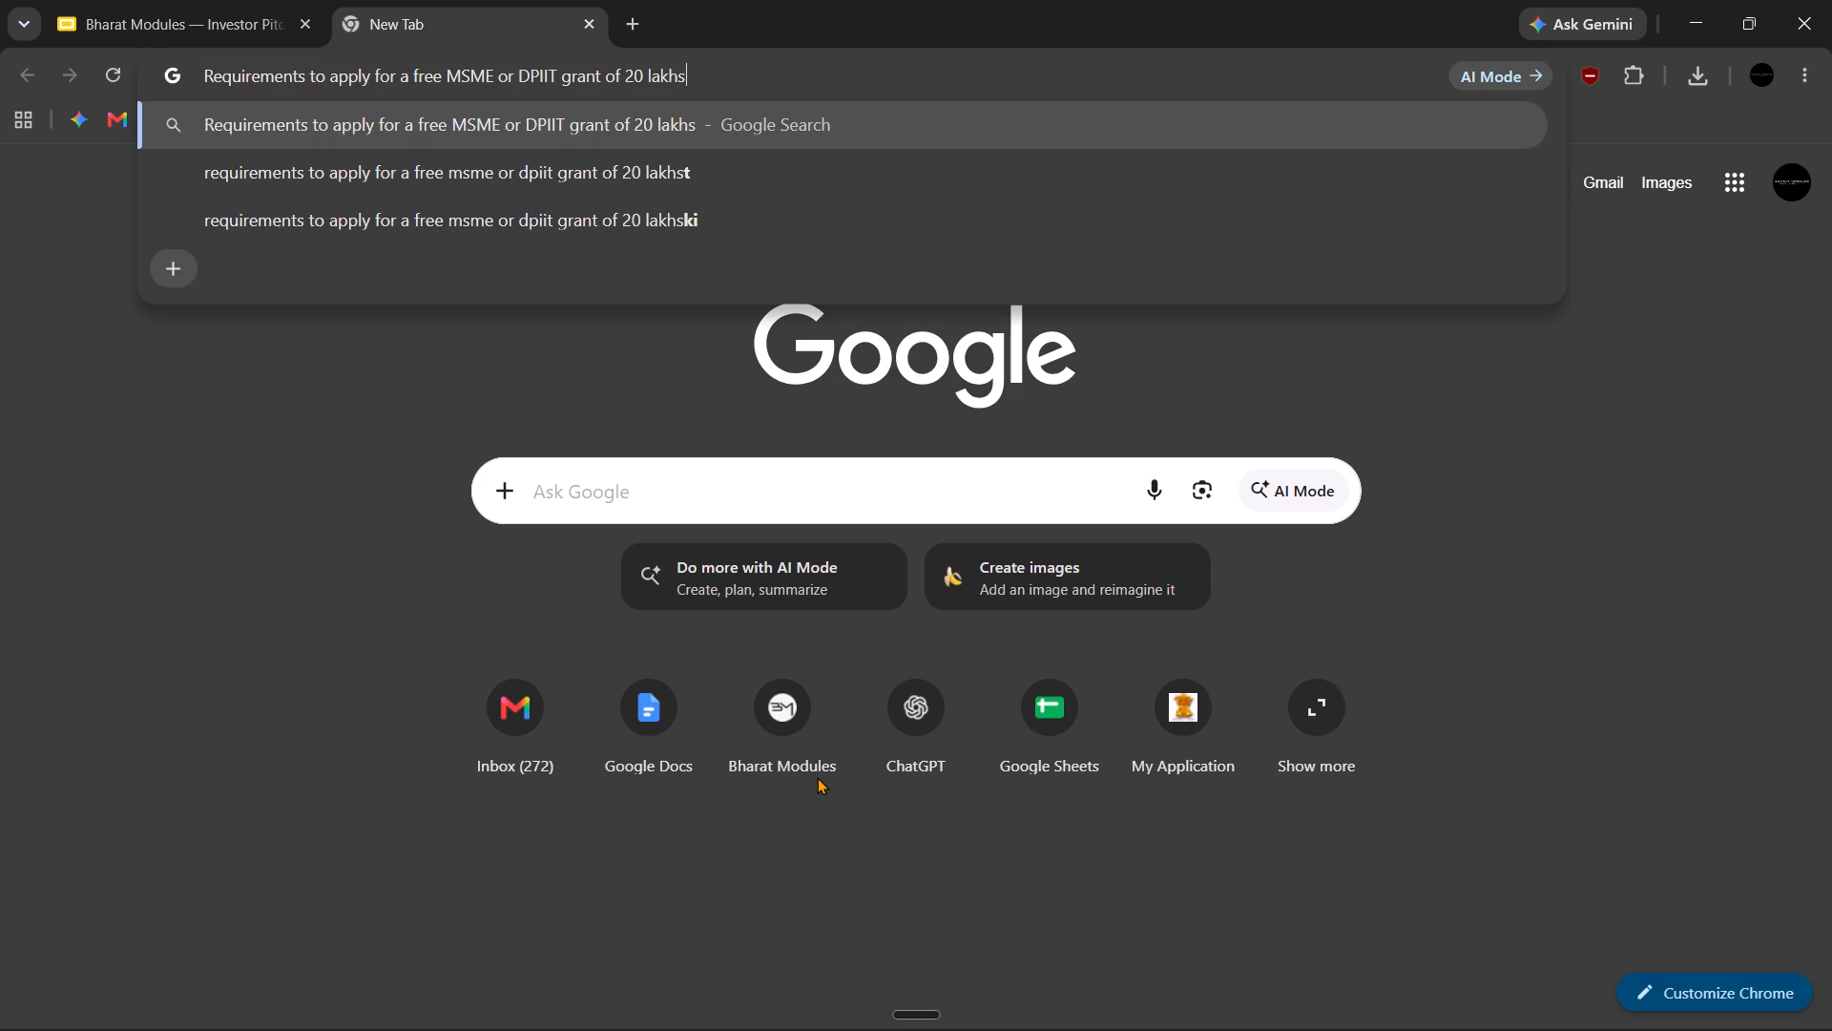
key(Return)
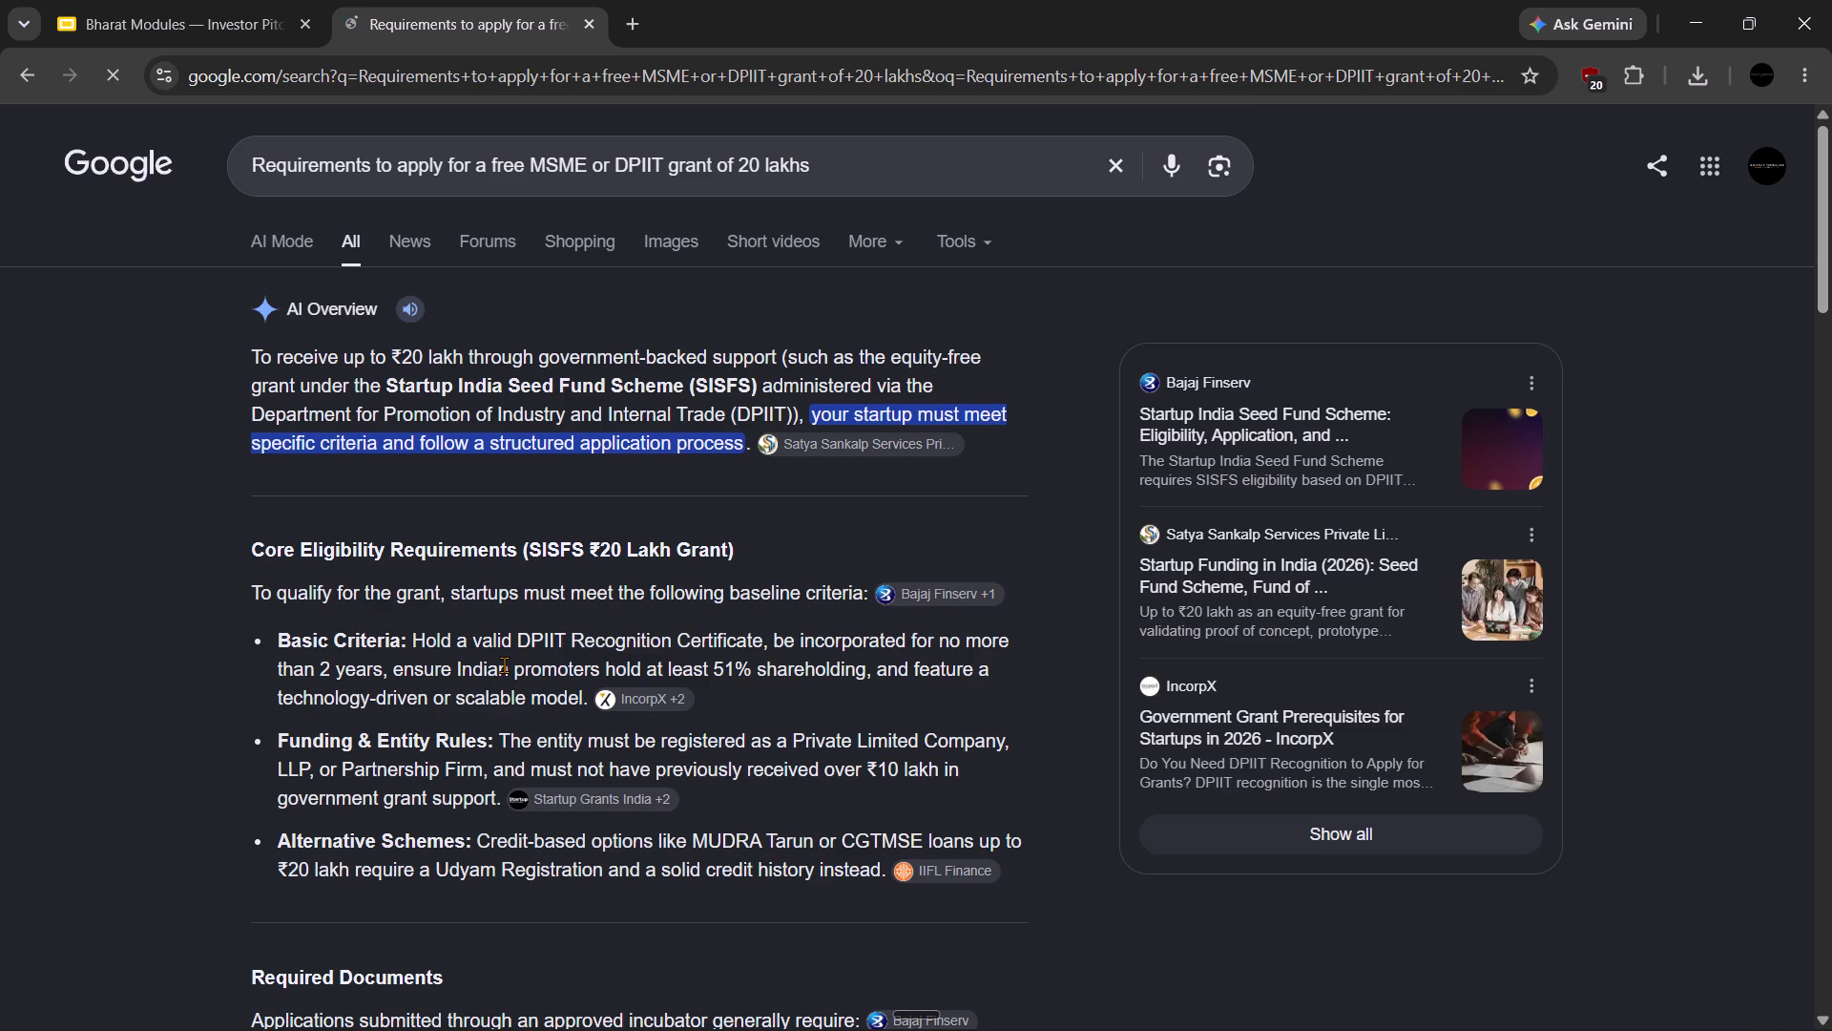
scroll(504, 664, down, 1)
scroll(404, 619, down, 2)
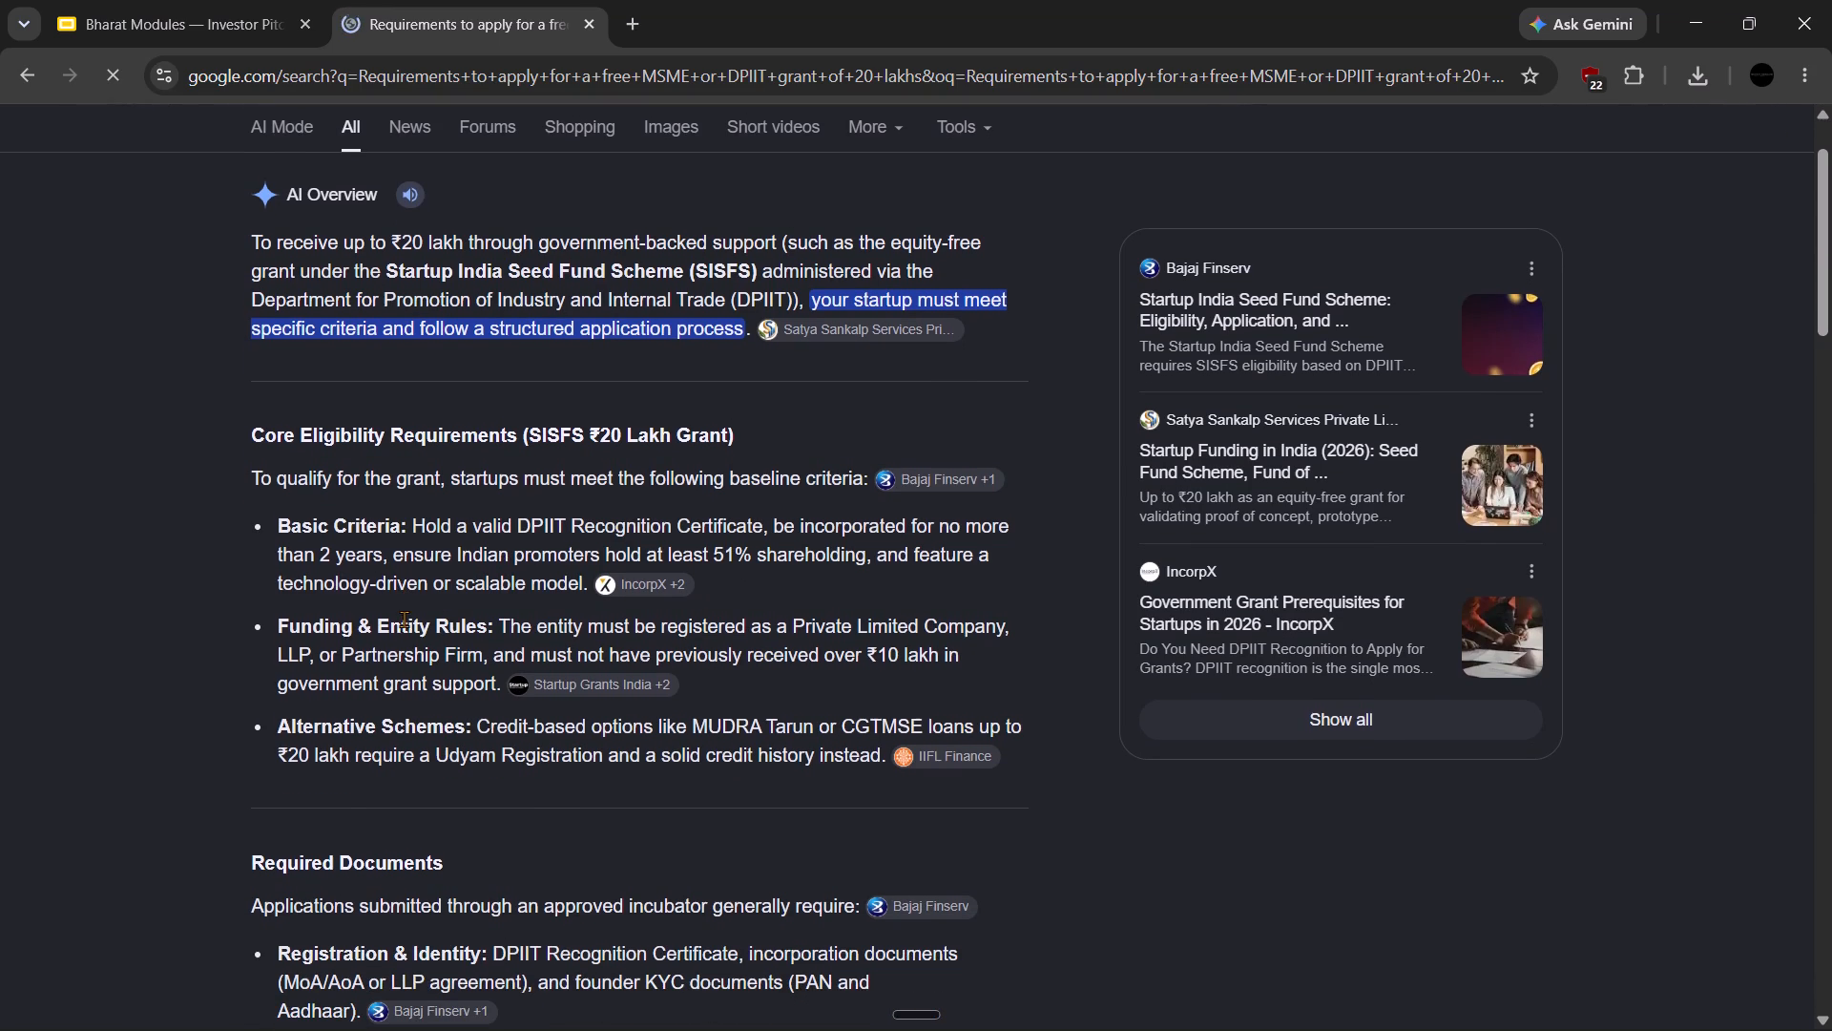
scroll(404, 619, down, 1)
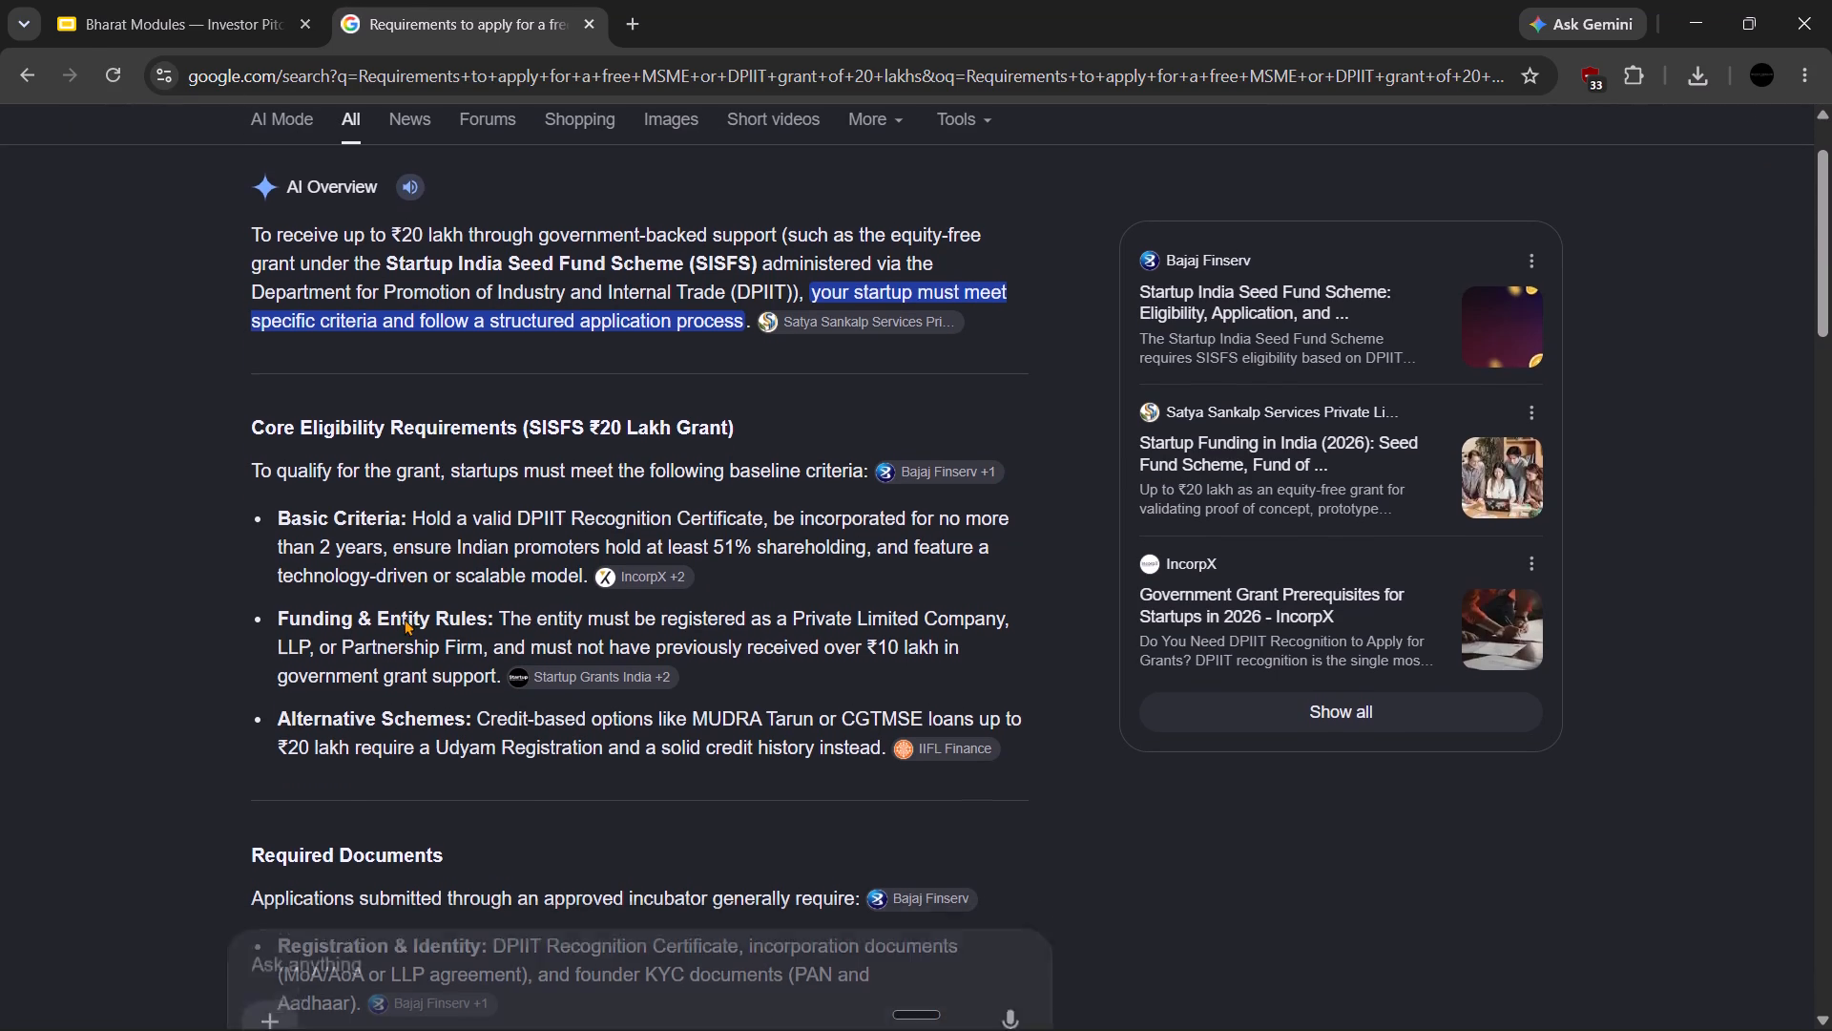
scroll(404, 619, down, 1)
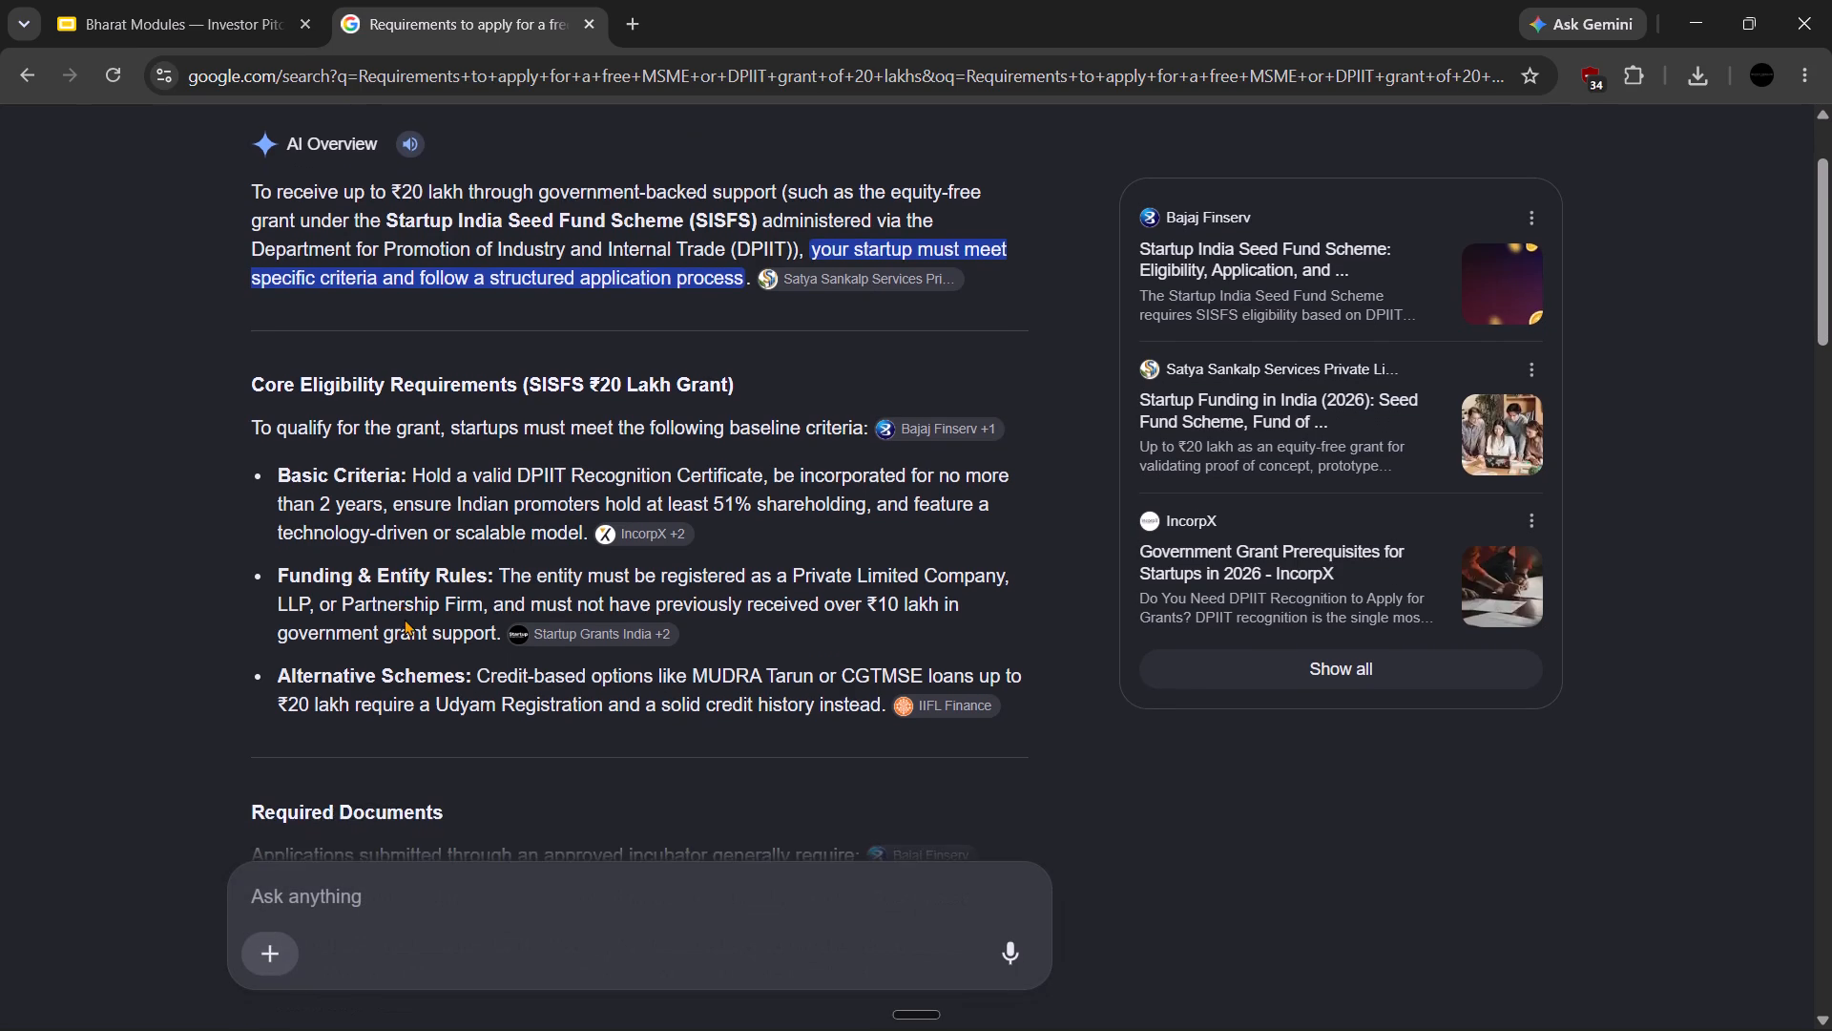
scroll(404, 619, down, 3)
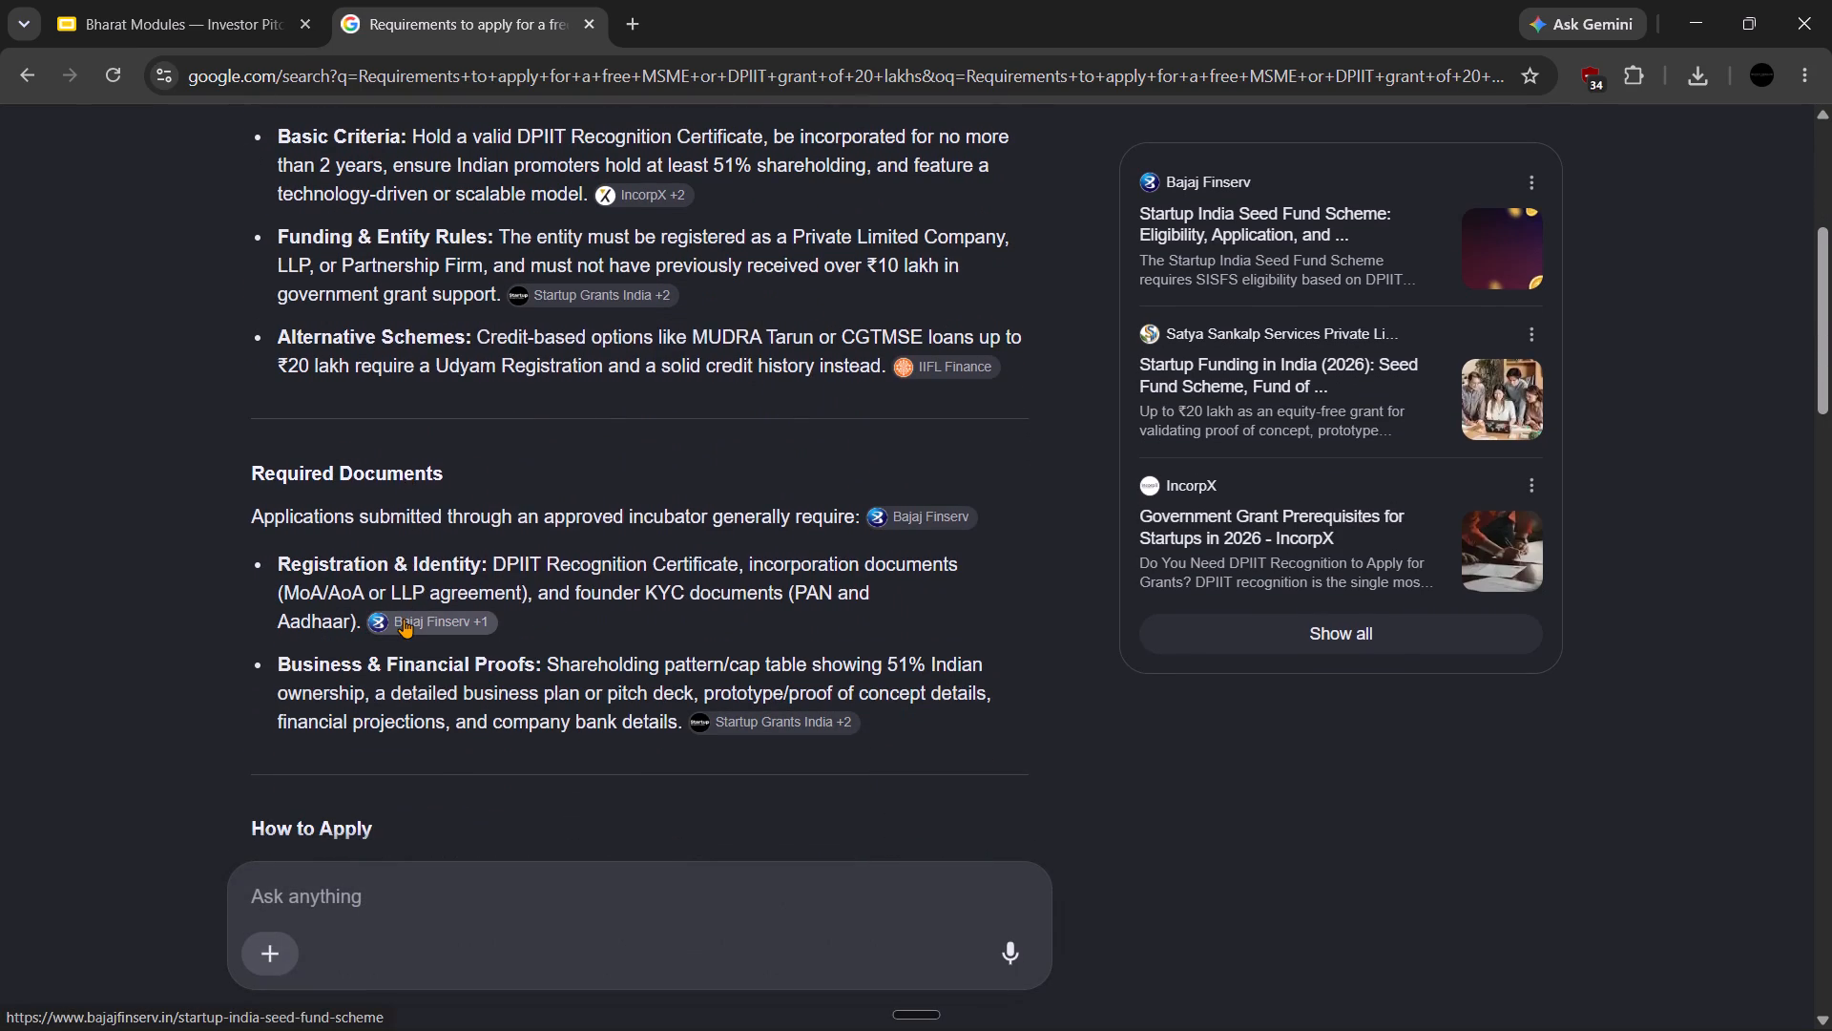
scroll(404, 619, down, 1)
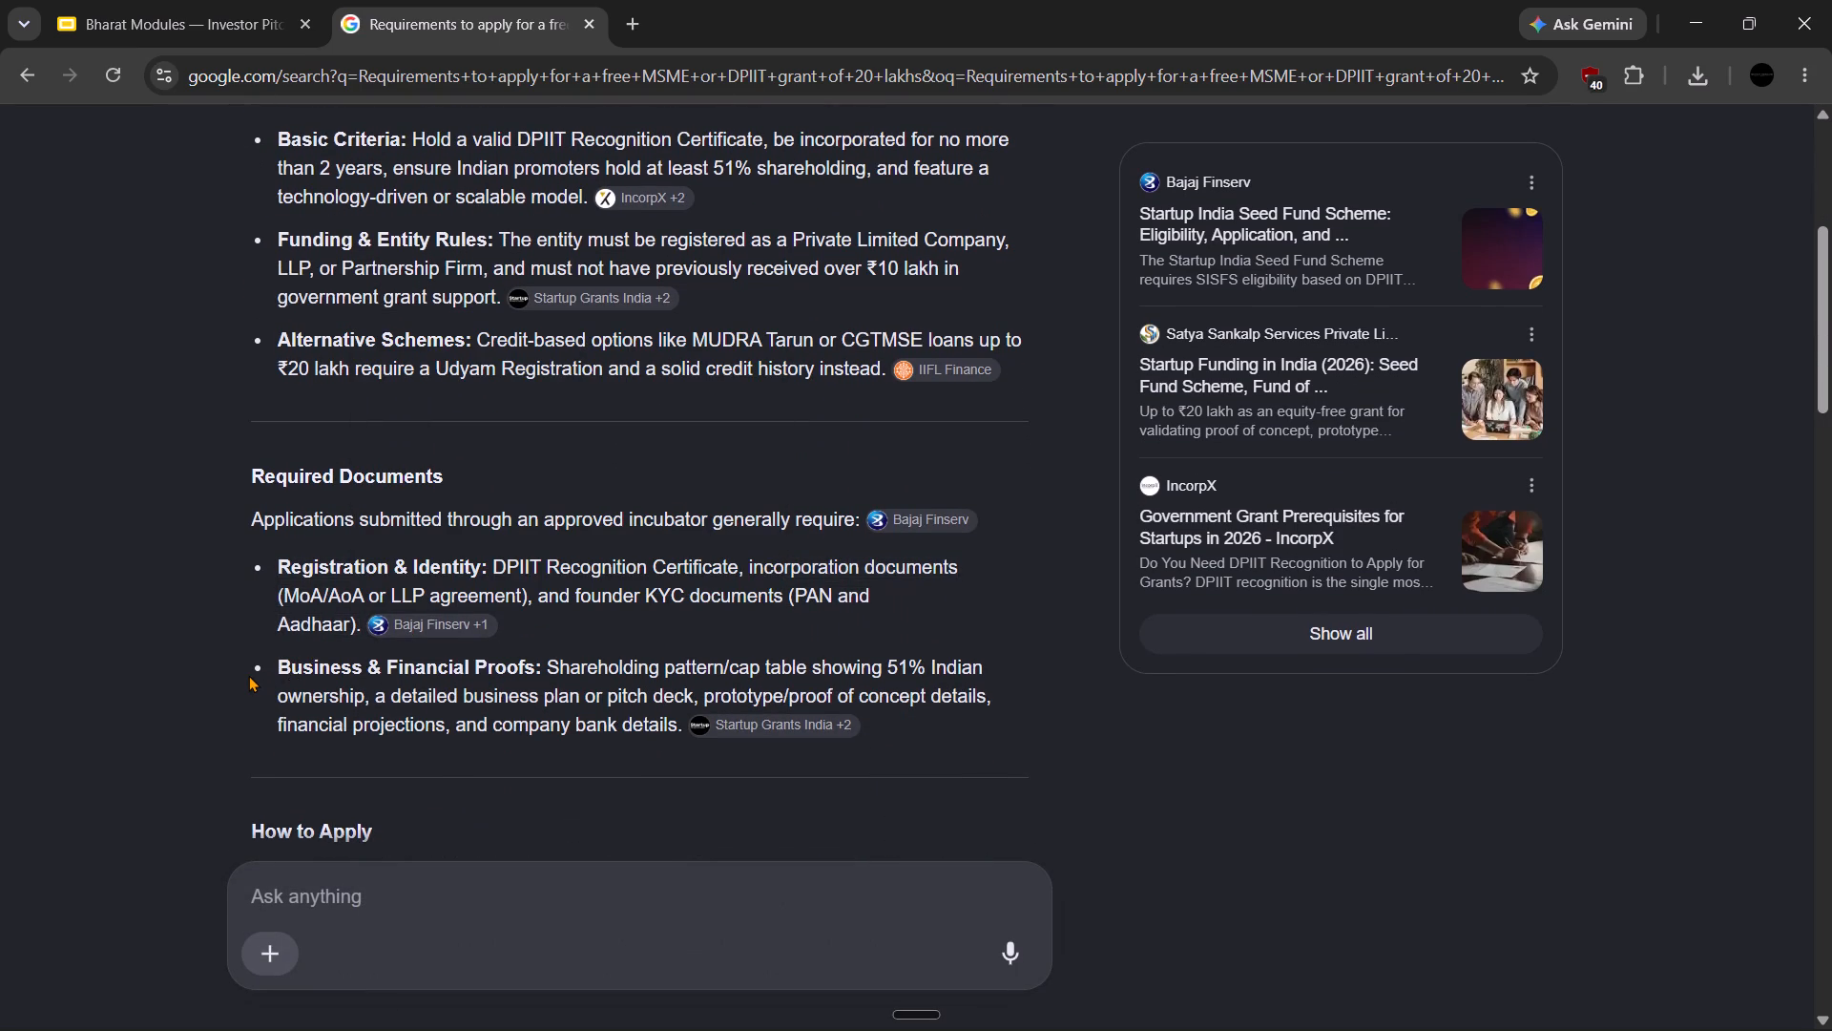
key(ctrl+w)
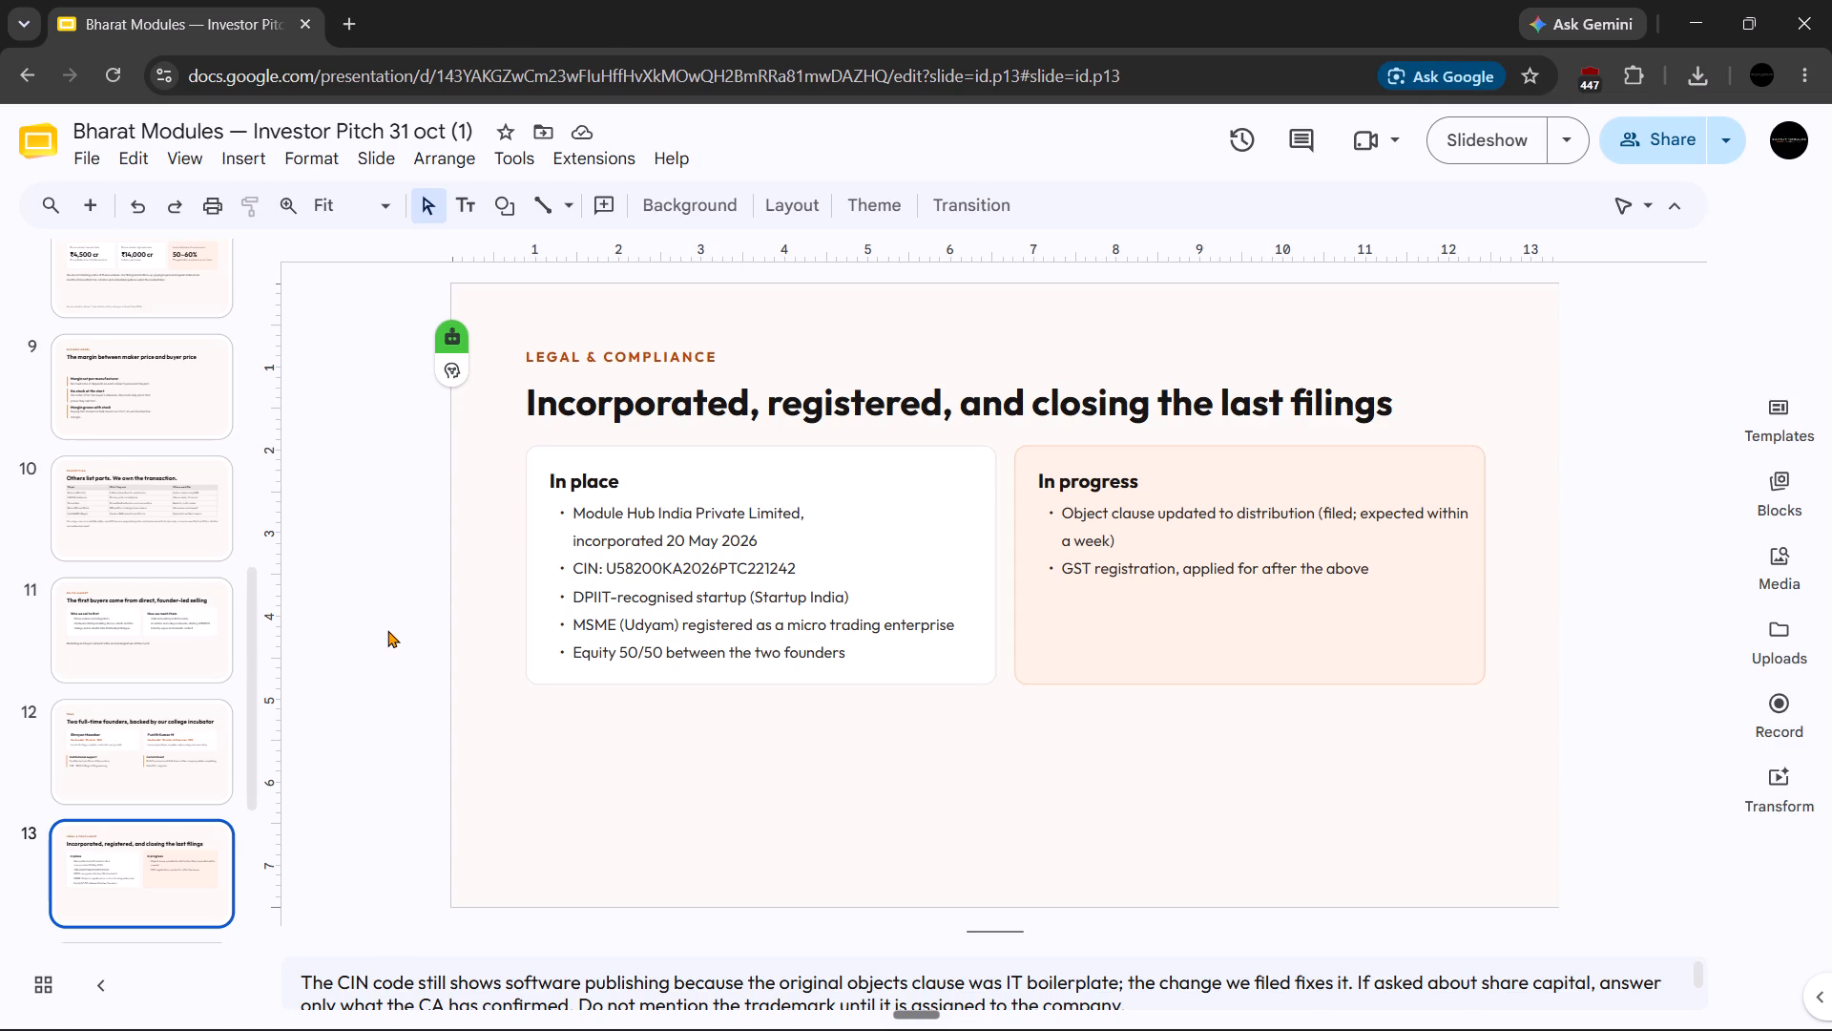
Return to the pitch deck and move on from the Legal & Compliance slide to the Next Six Months milestones slide.
click(387, 630)
key(Right)
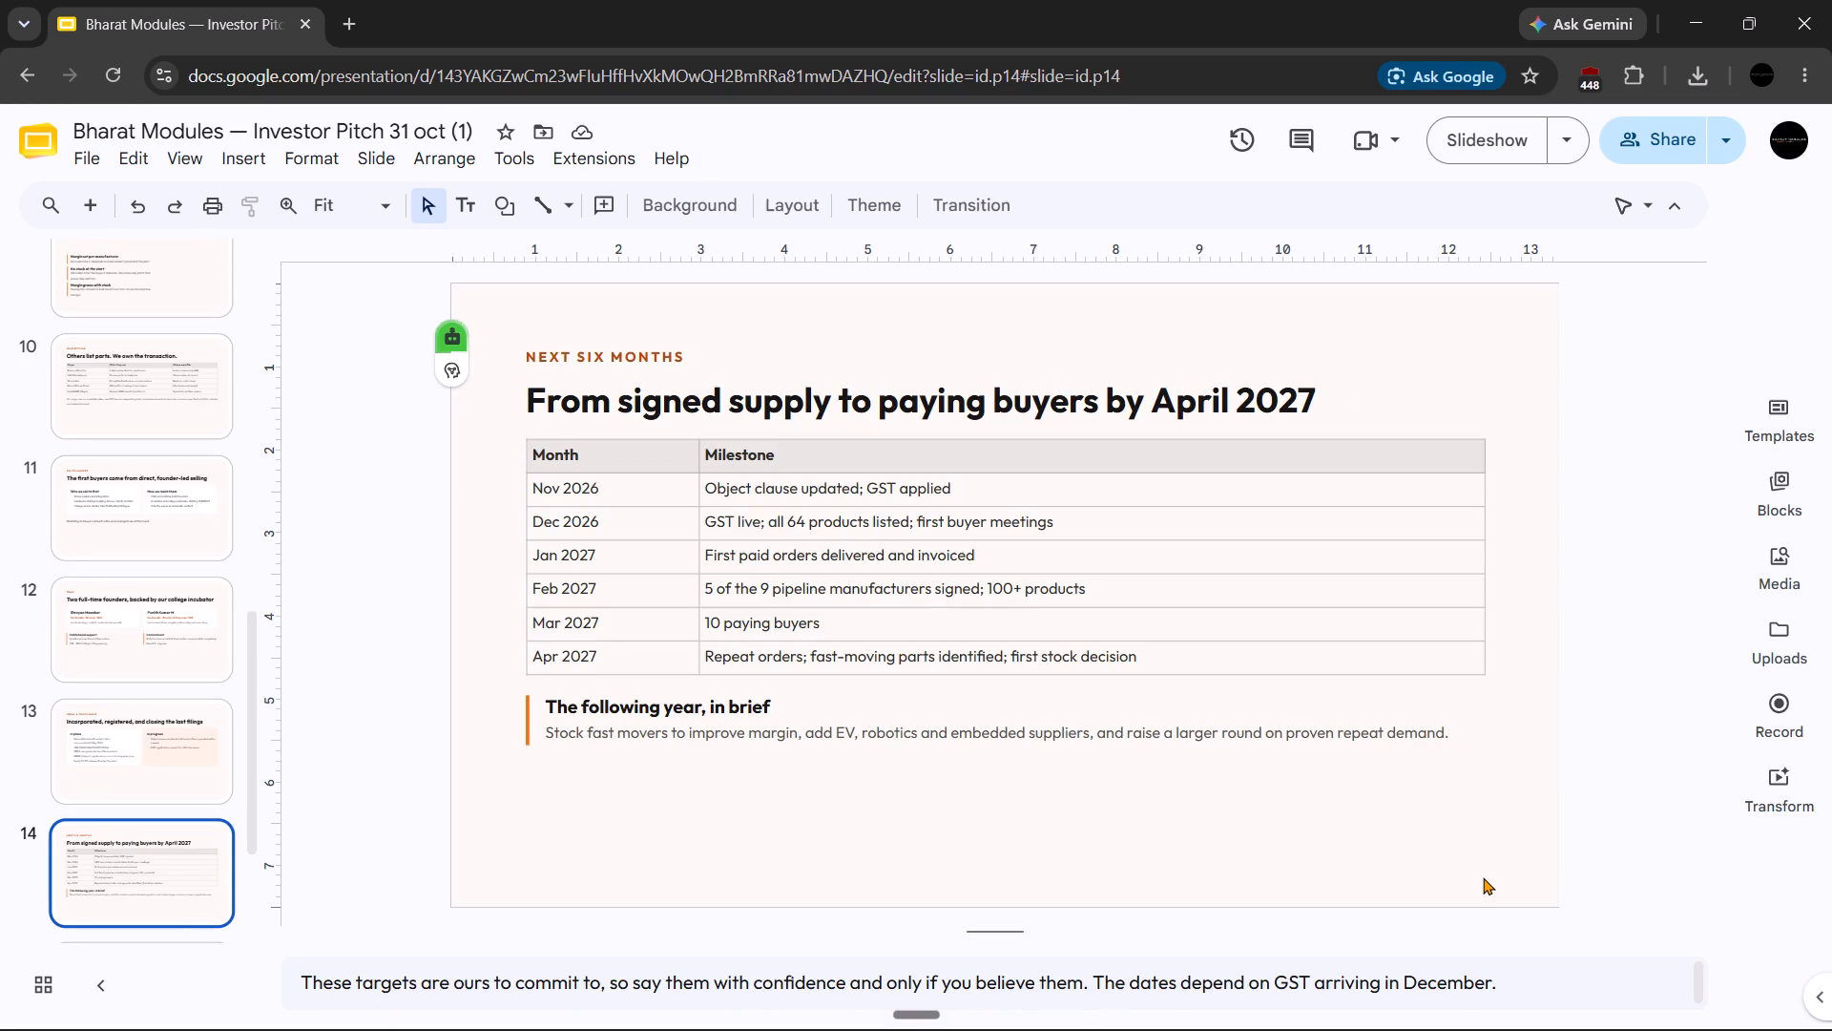
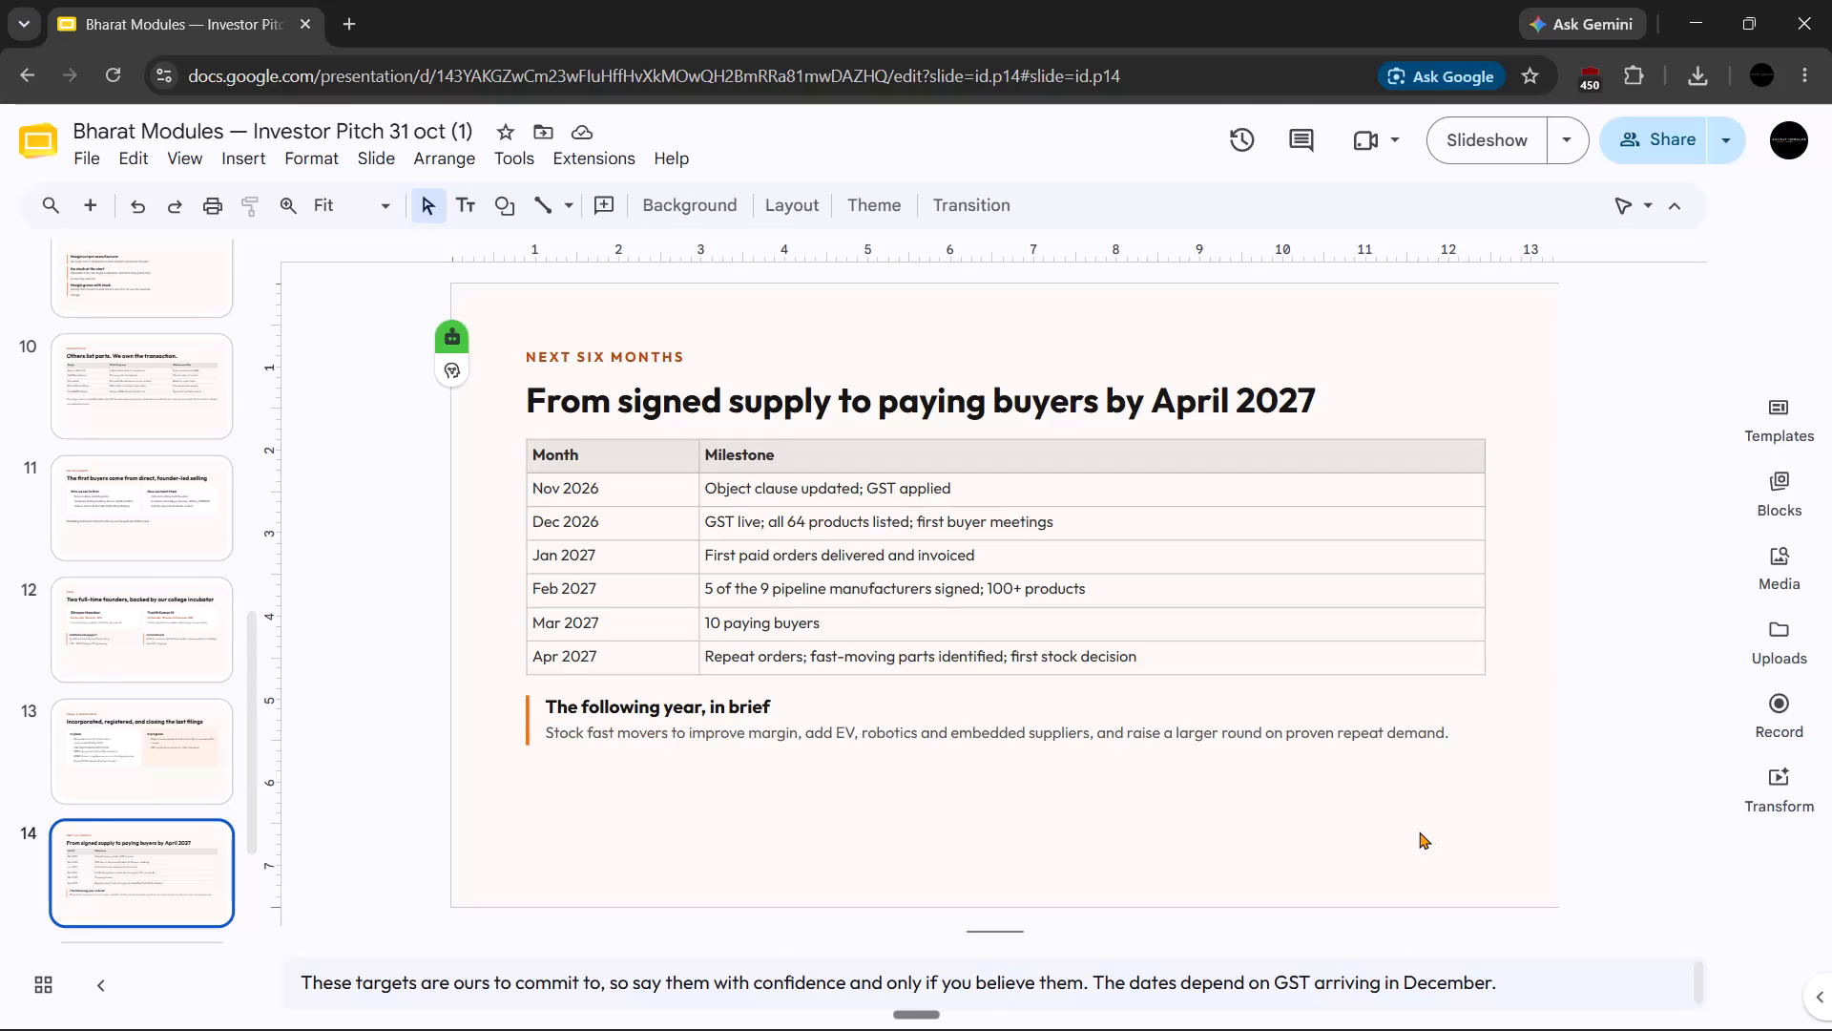
On The Ask slide, remove "(₹ lakh)" from the "Use of funds" heading.
key(Right)
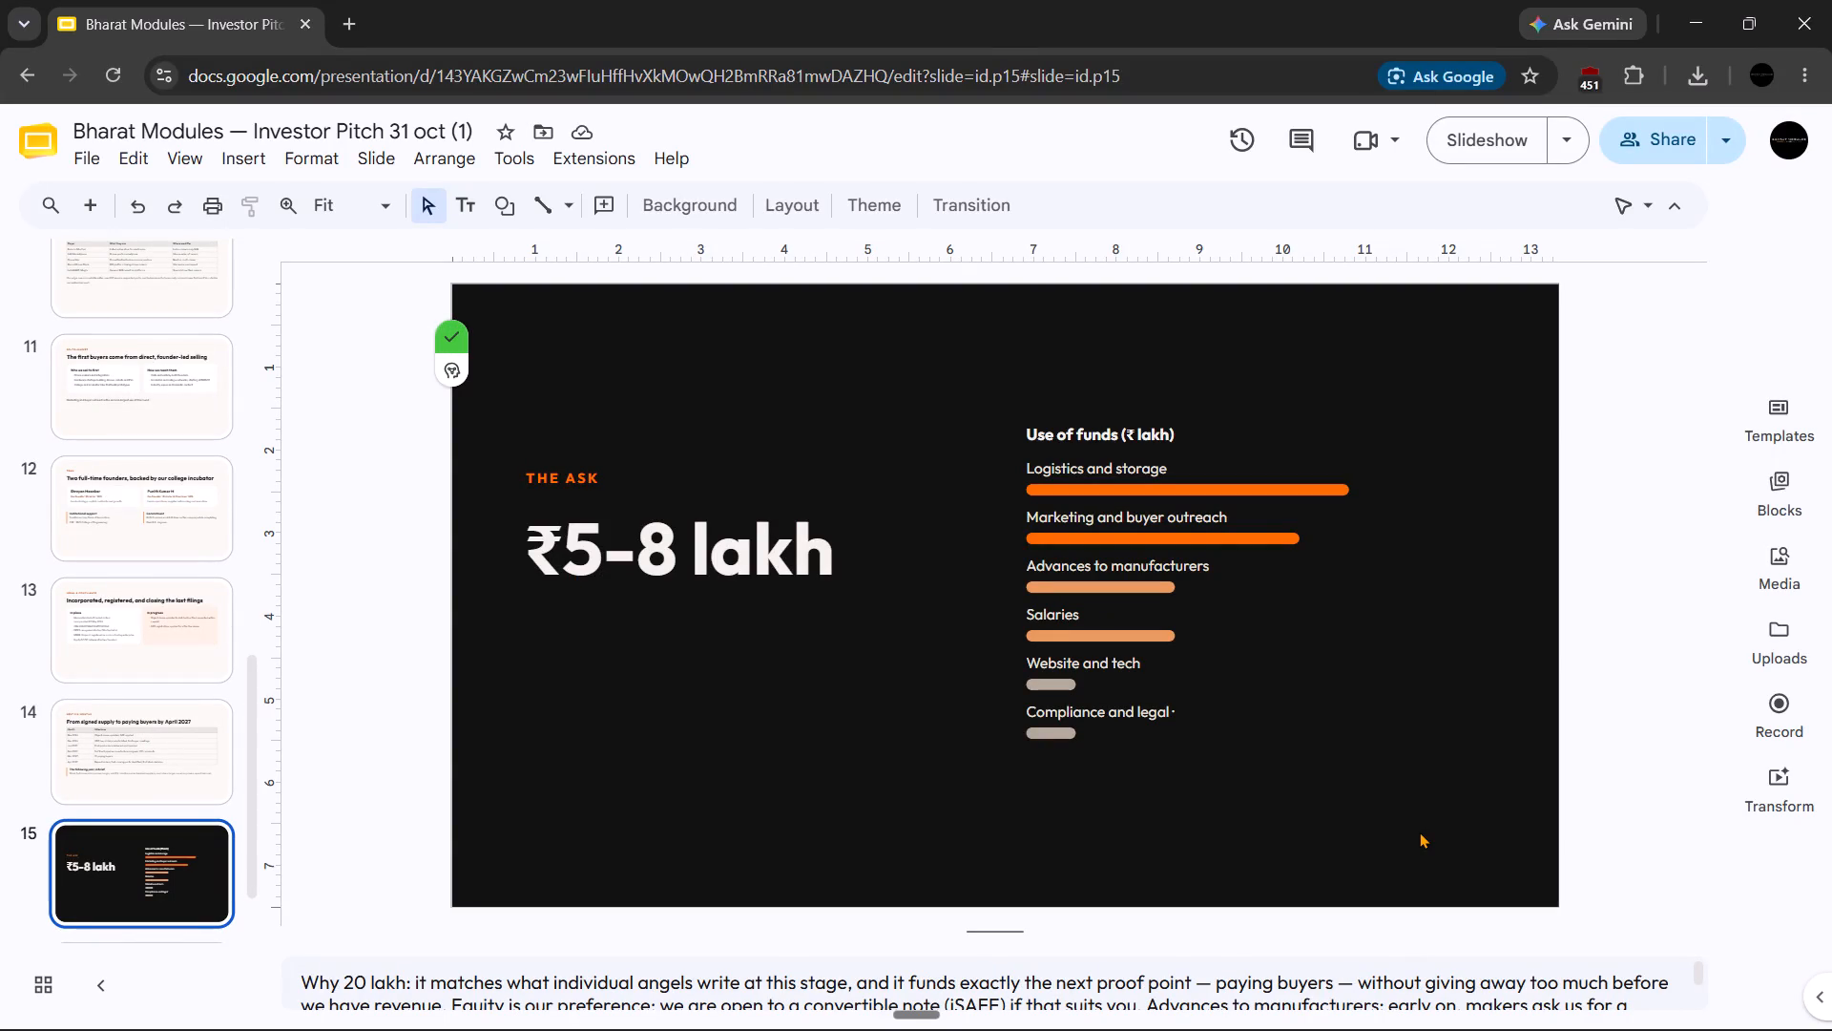
double_click(1163, 433)
key(BackSpace)
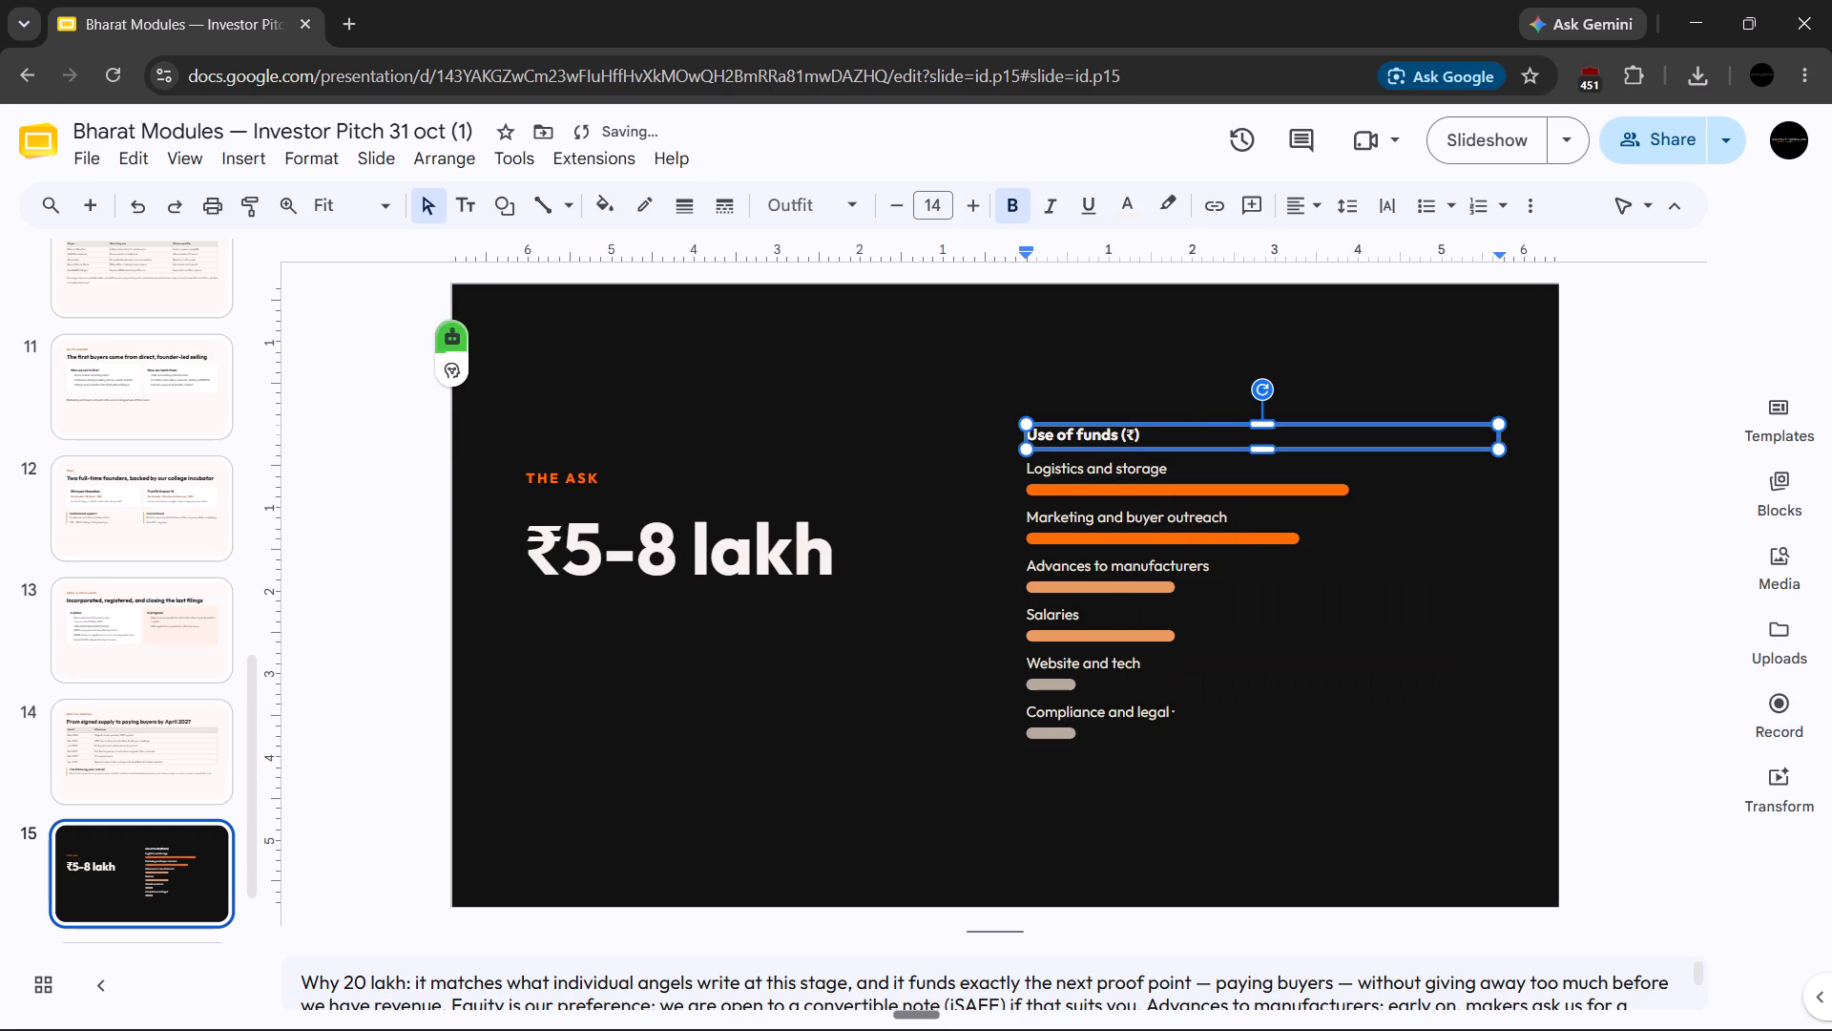
key(BackSpace)
key(Right)
key(BackSpace)
key(BackSpace)
key(BackSpace)
click(1580, 494)
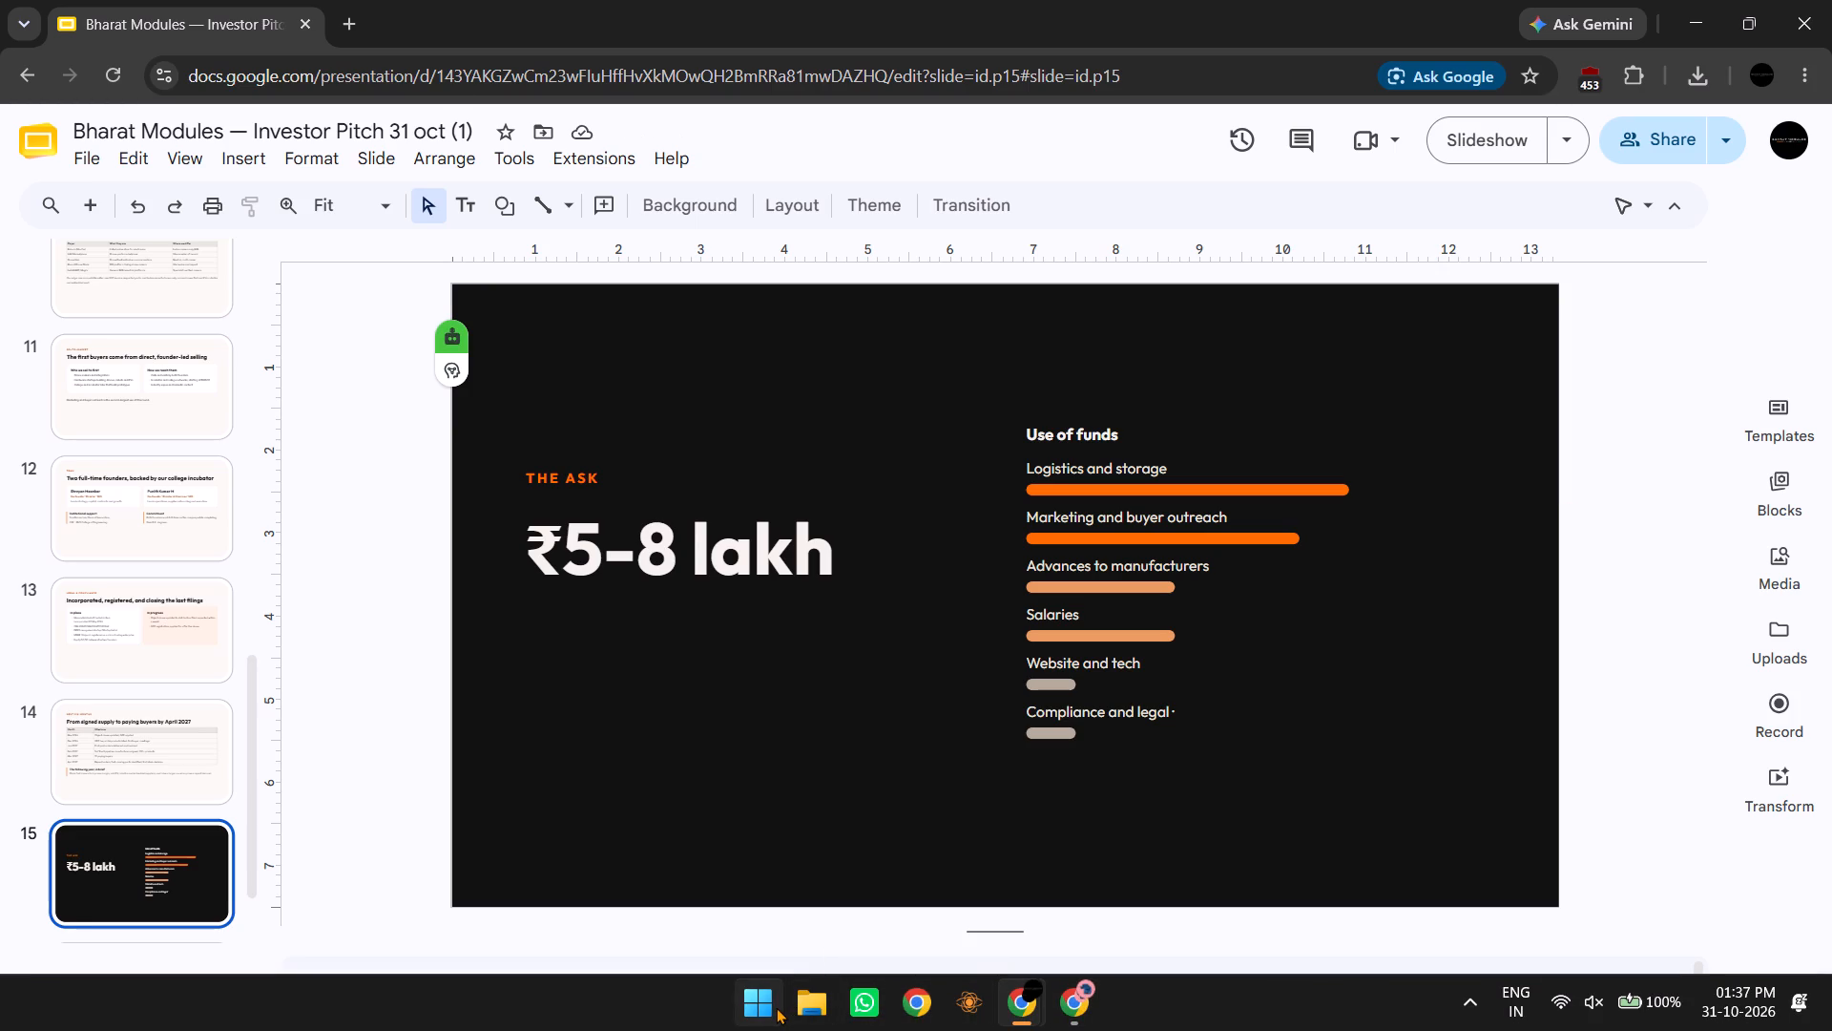
click(776, 1007)
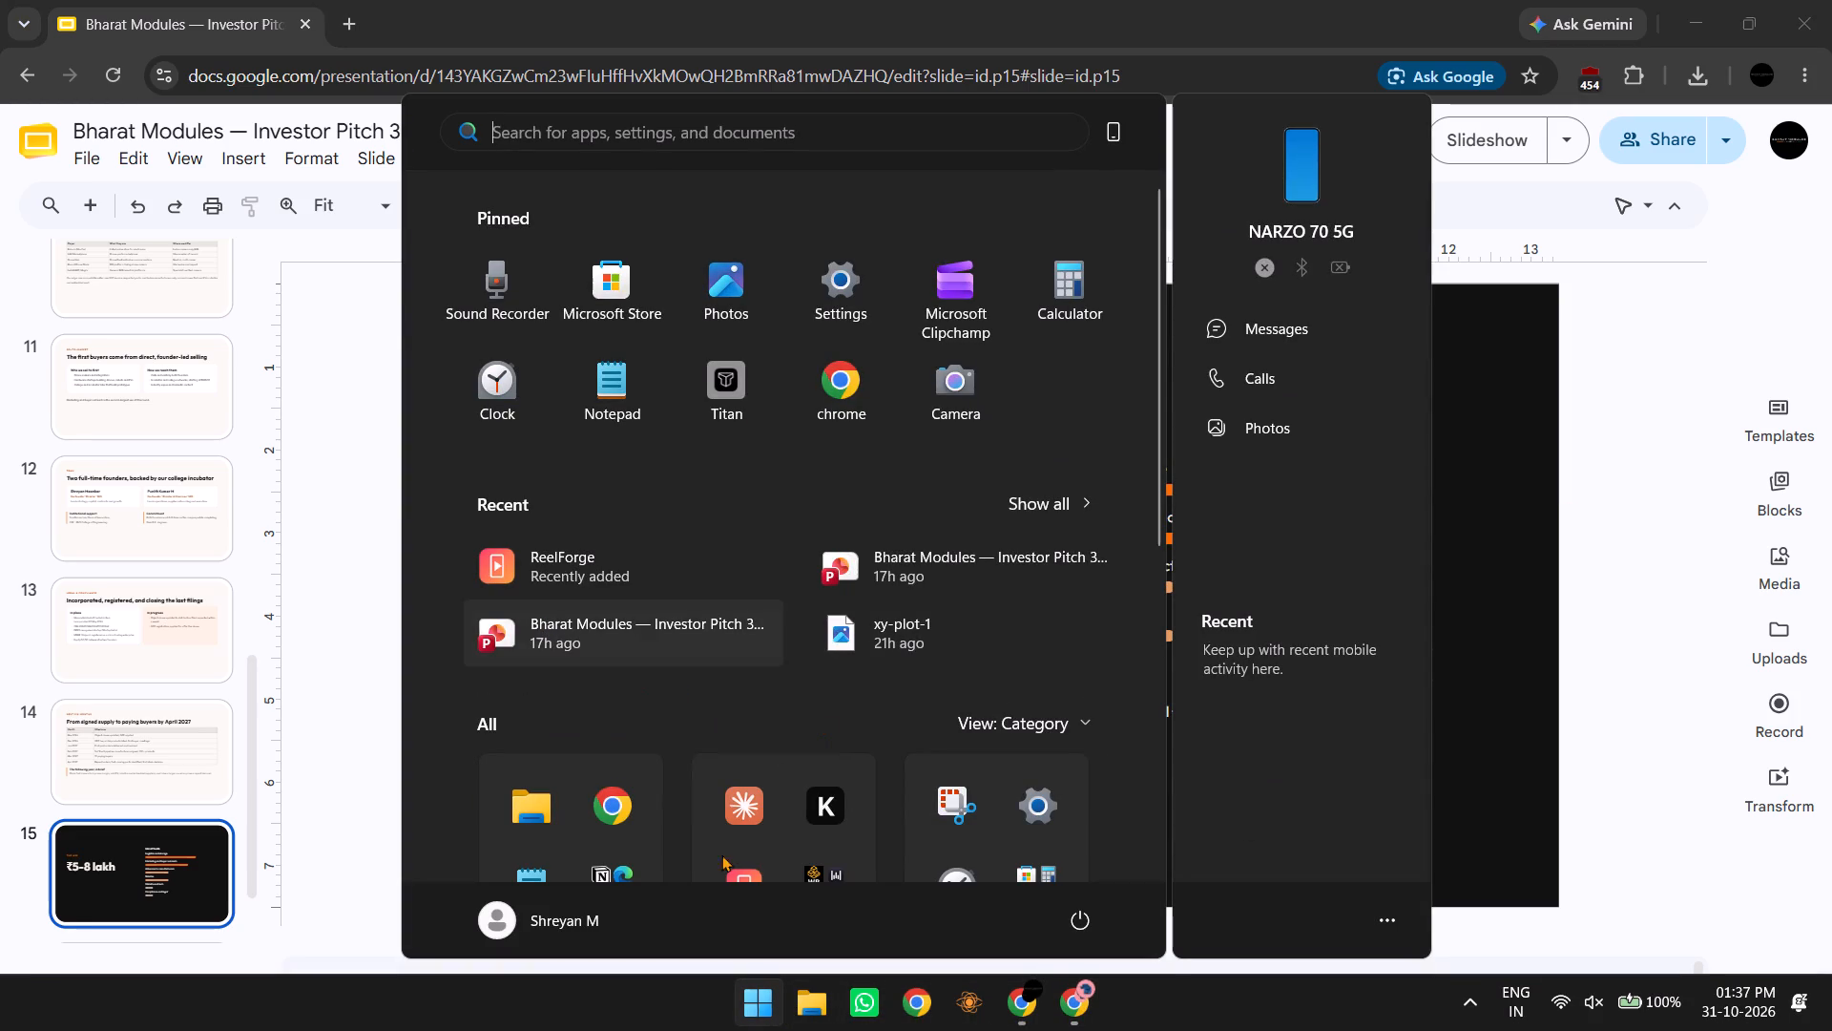
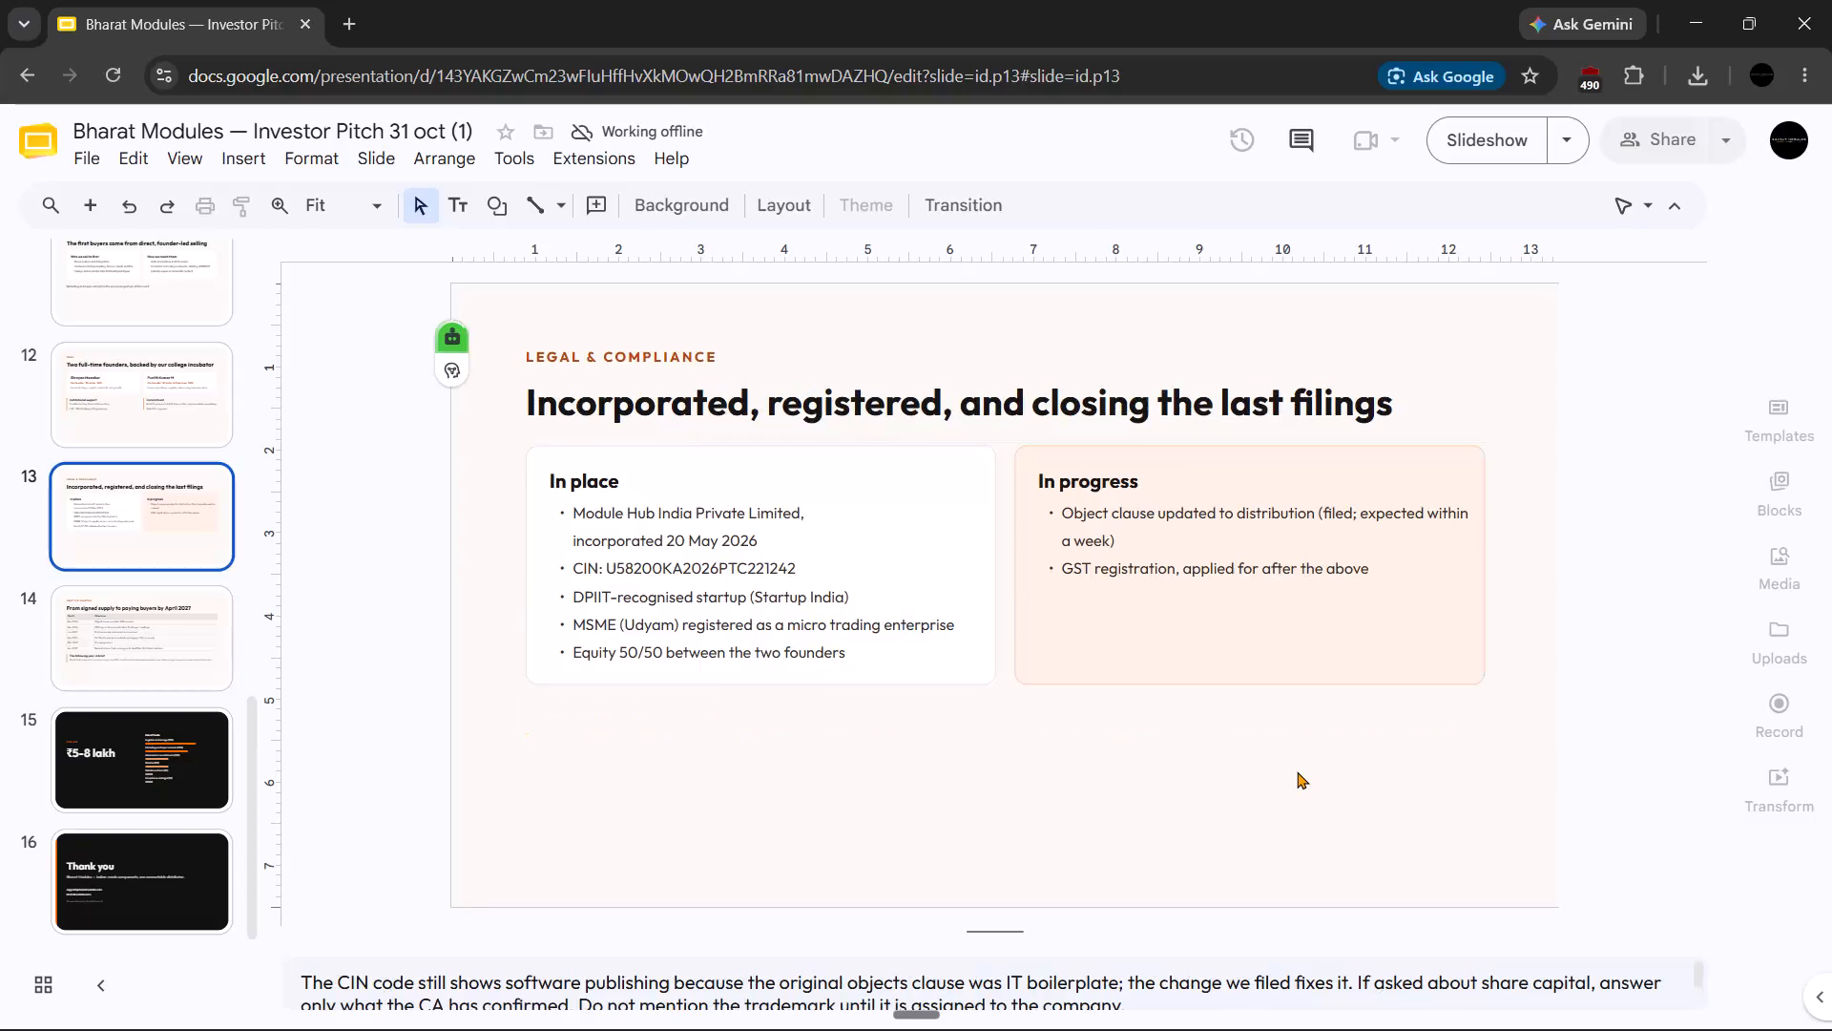
Review the deck's slides backwards from the Legal & Compliance slide through the Team slide to the Business Model slide.
key(Left)
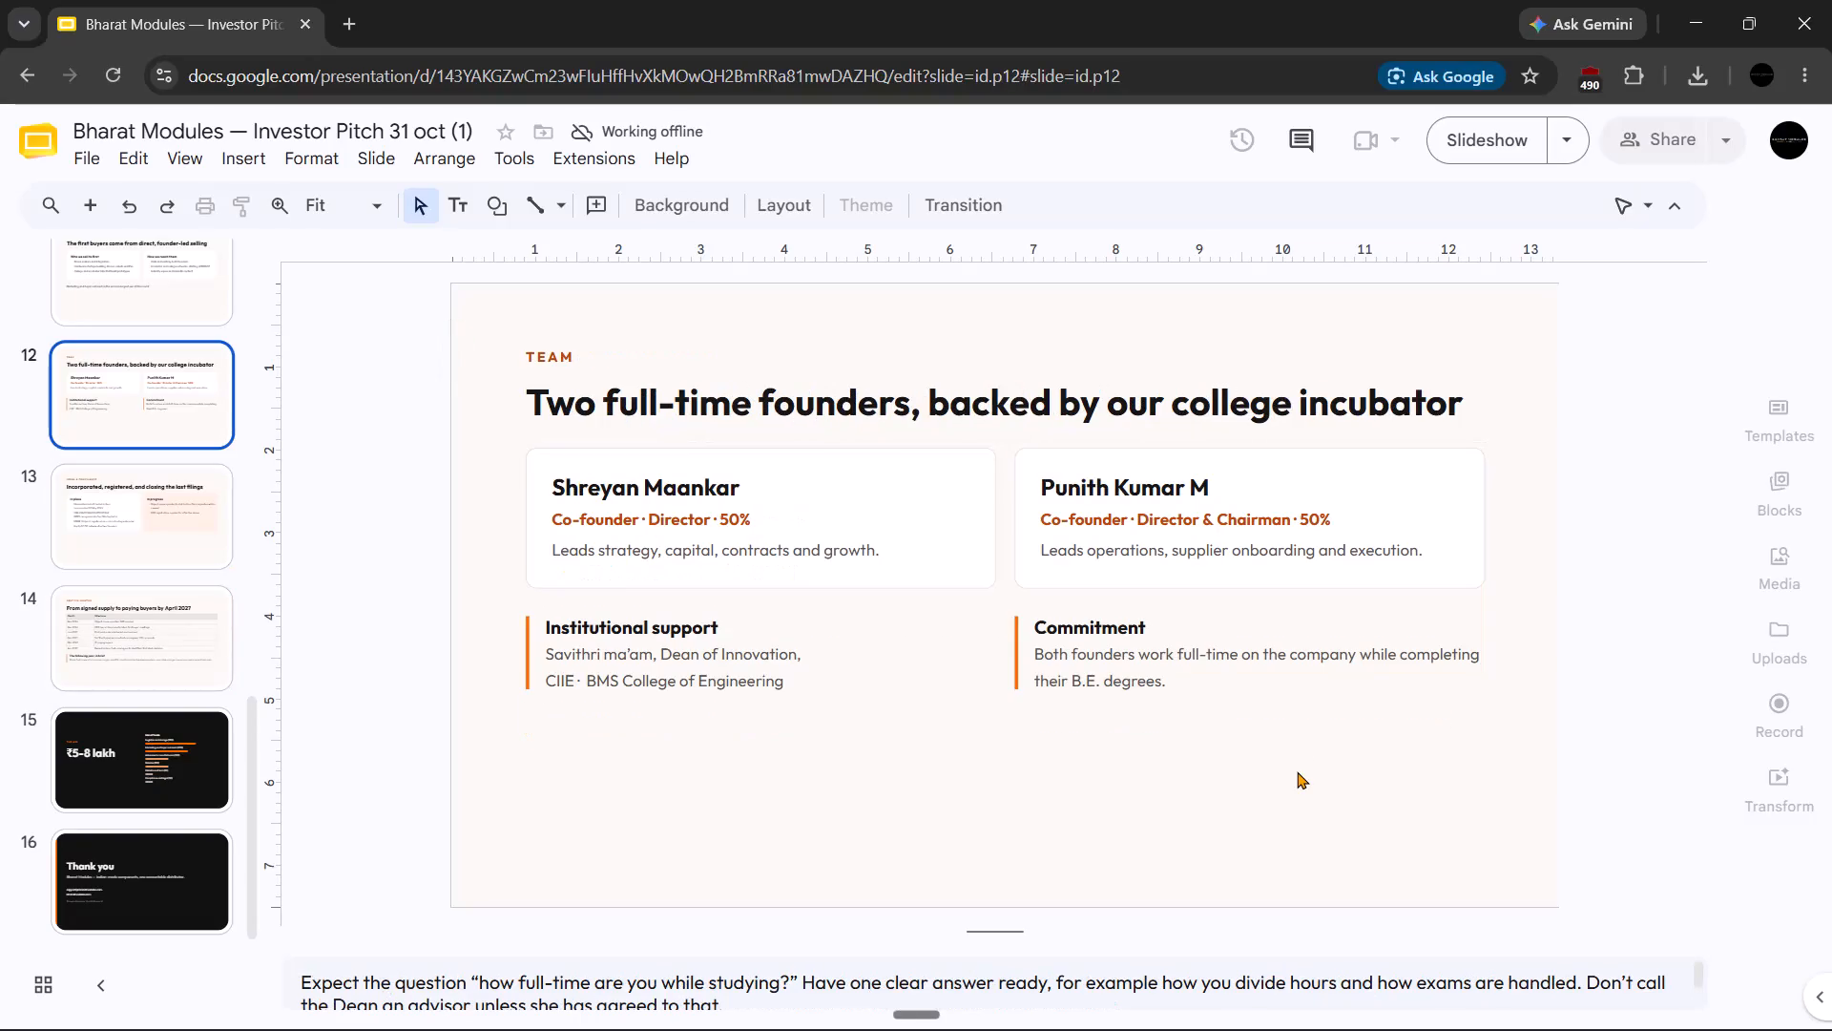
key(Right)
key(Right)
key(Left)
key(Left)
key(Left)
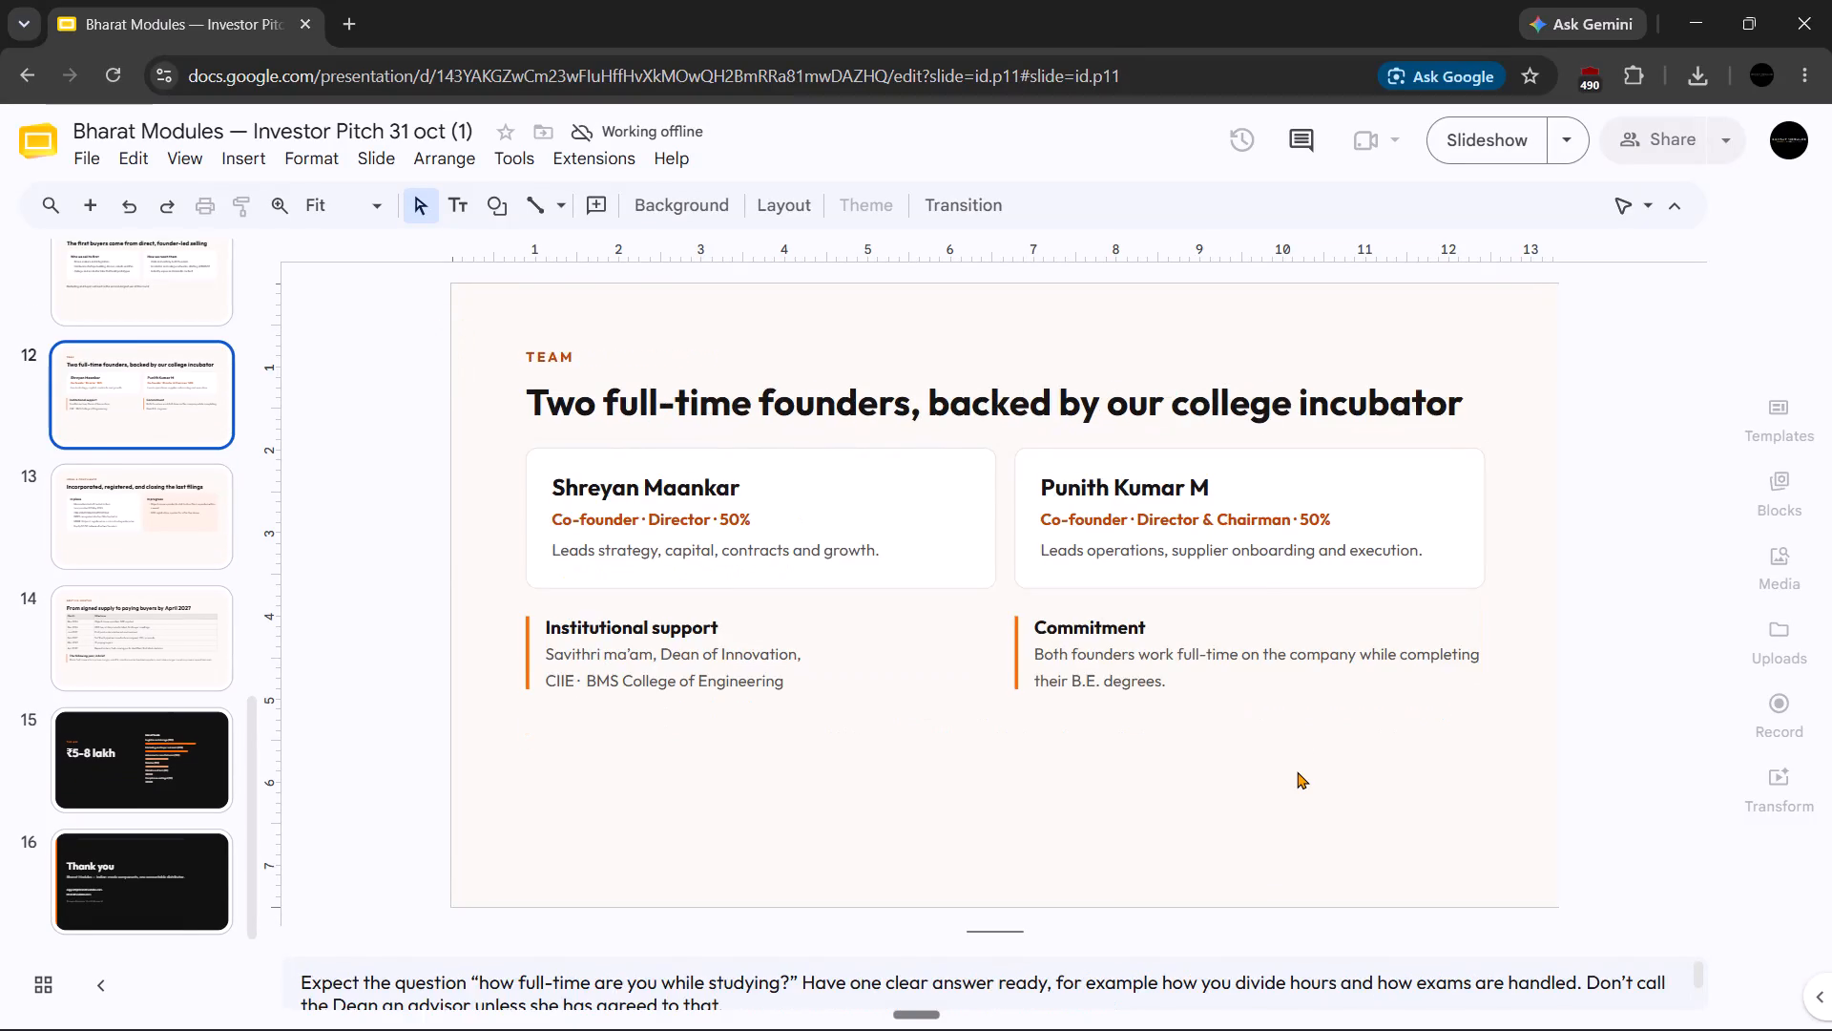
key(Left)
key(Left)
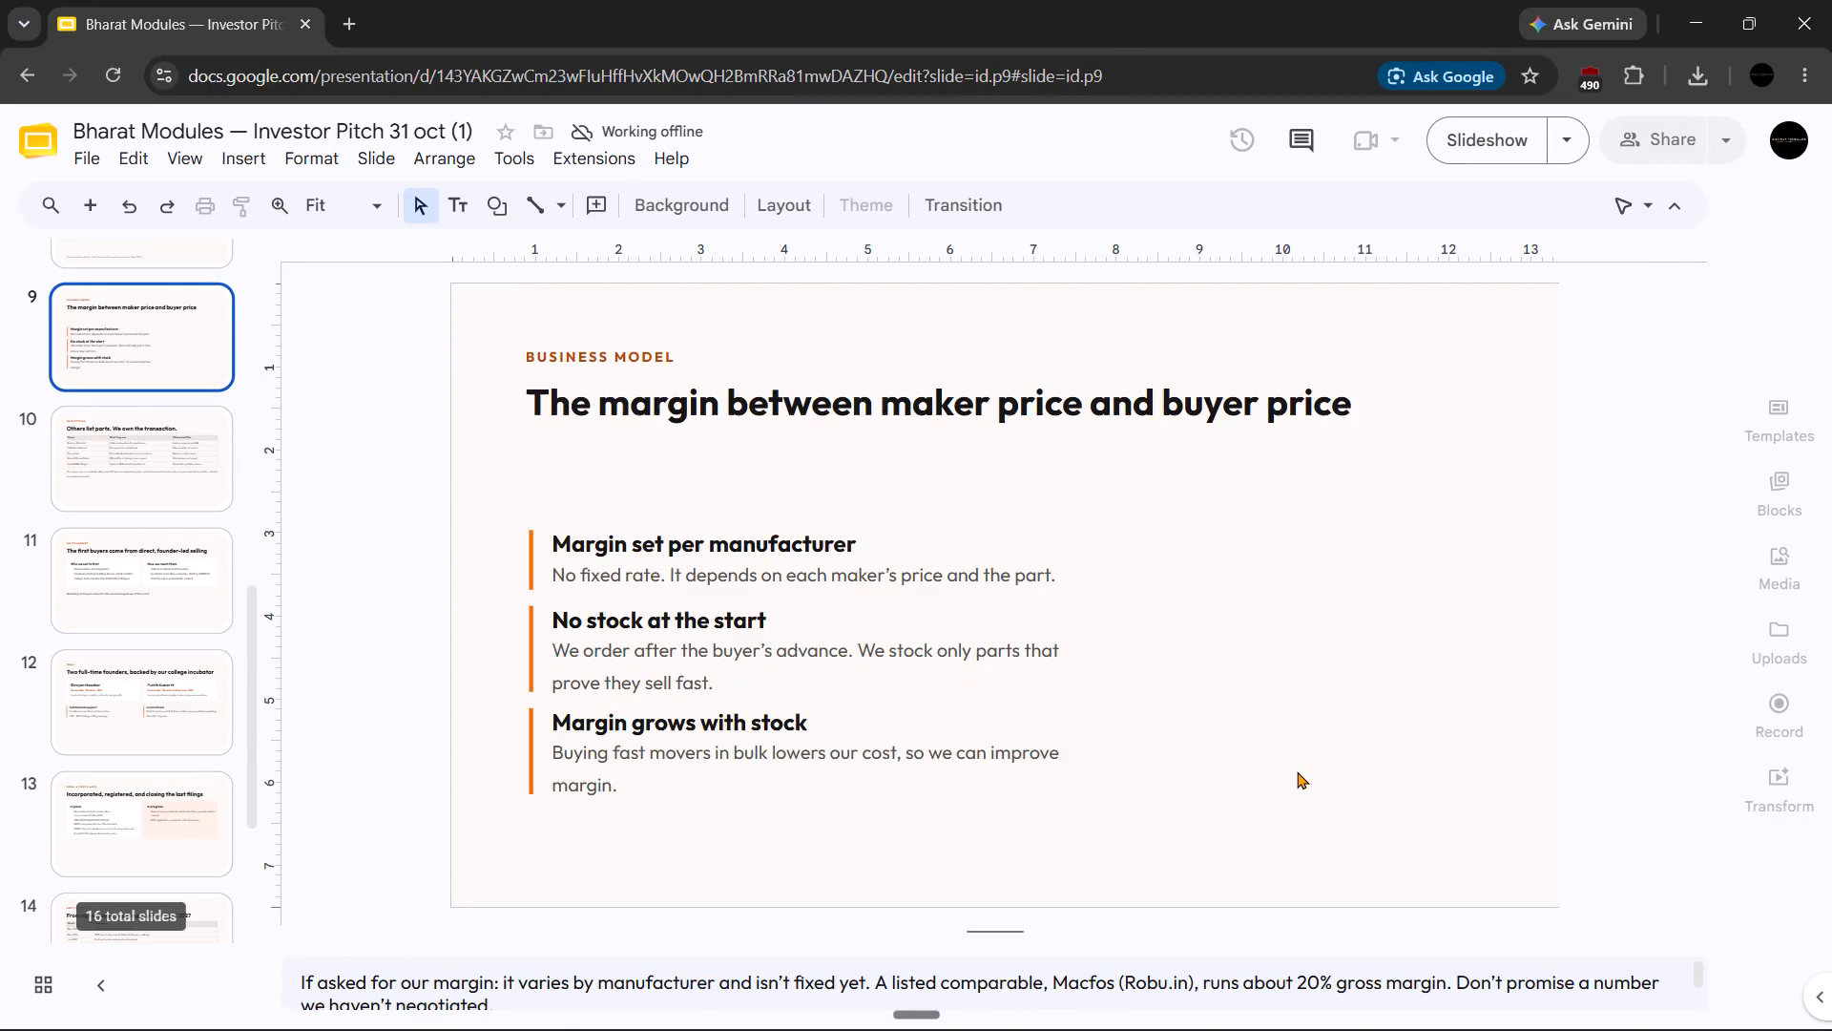
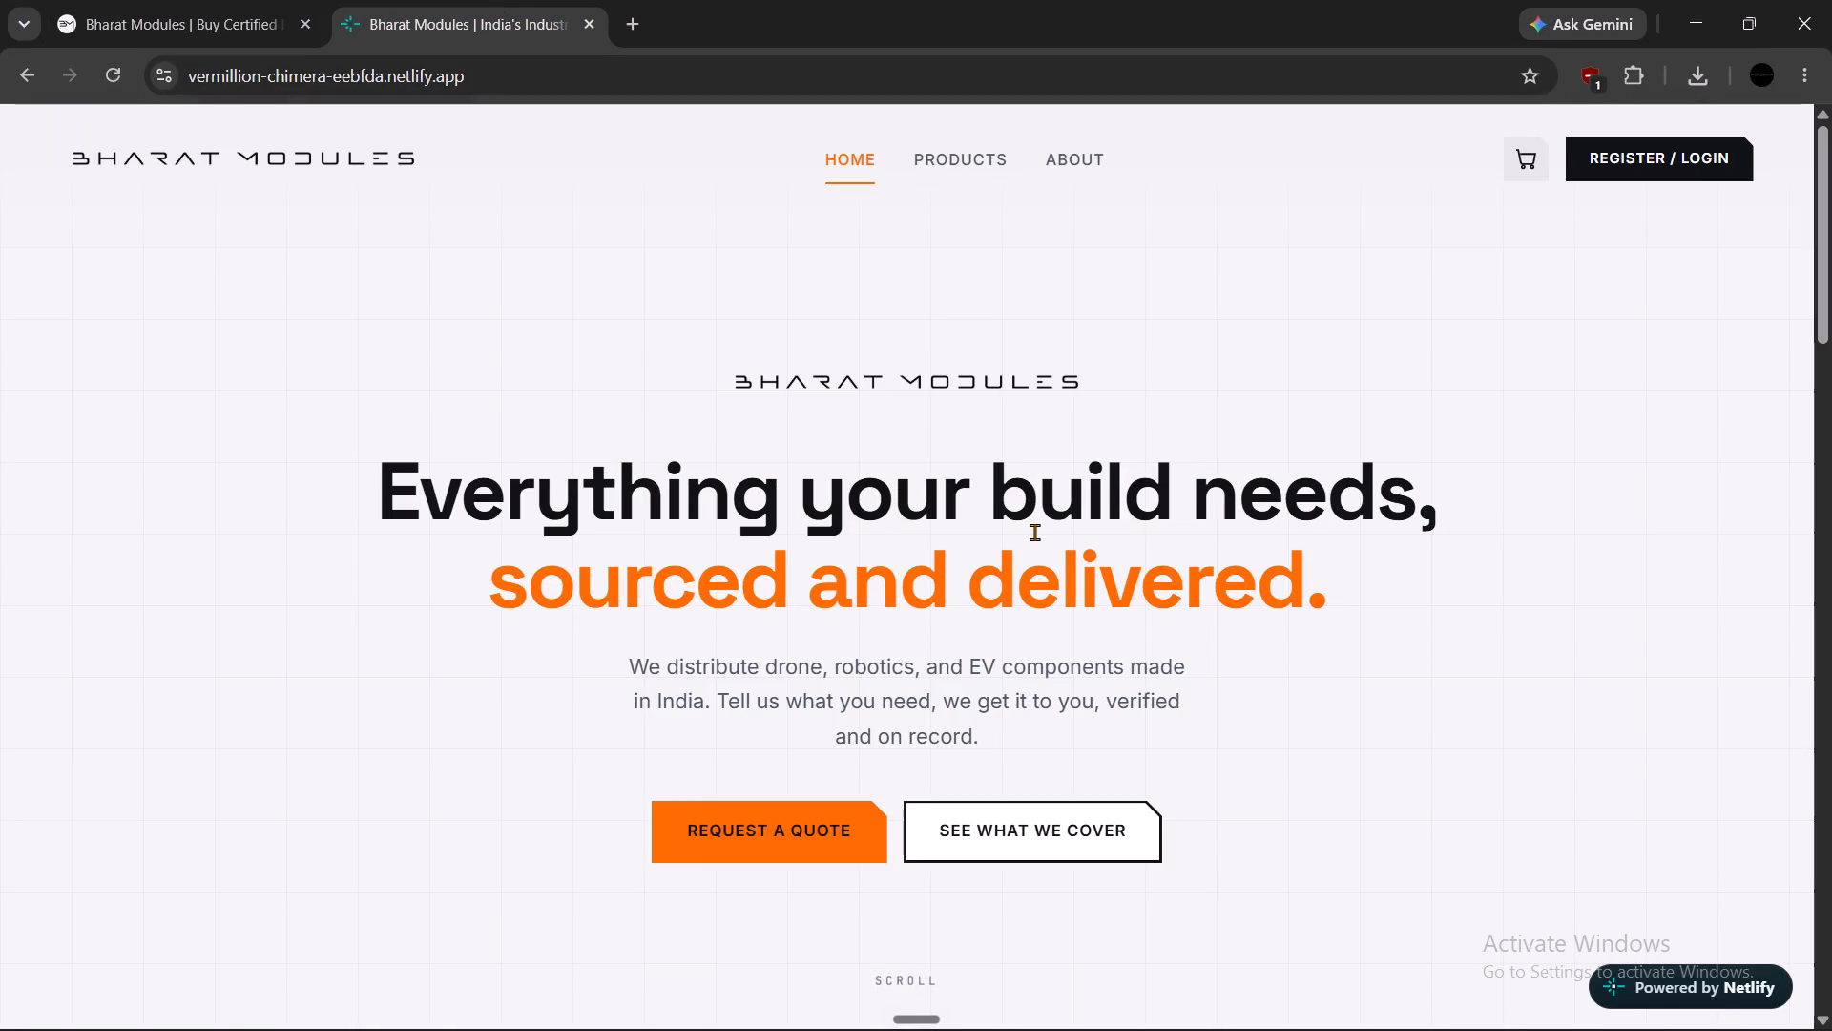
Open the Bharat Modules website's Products page and look through the catalogue.
click(966, 162)
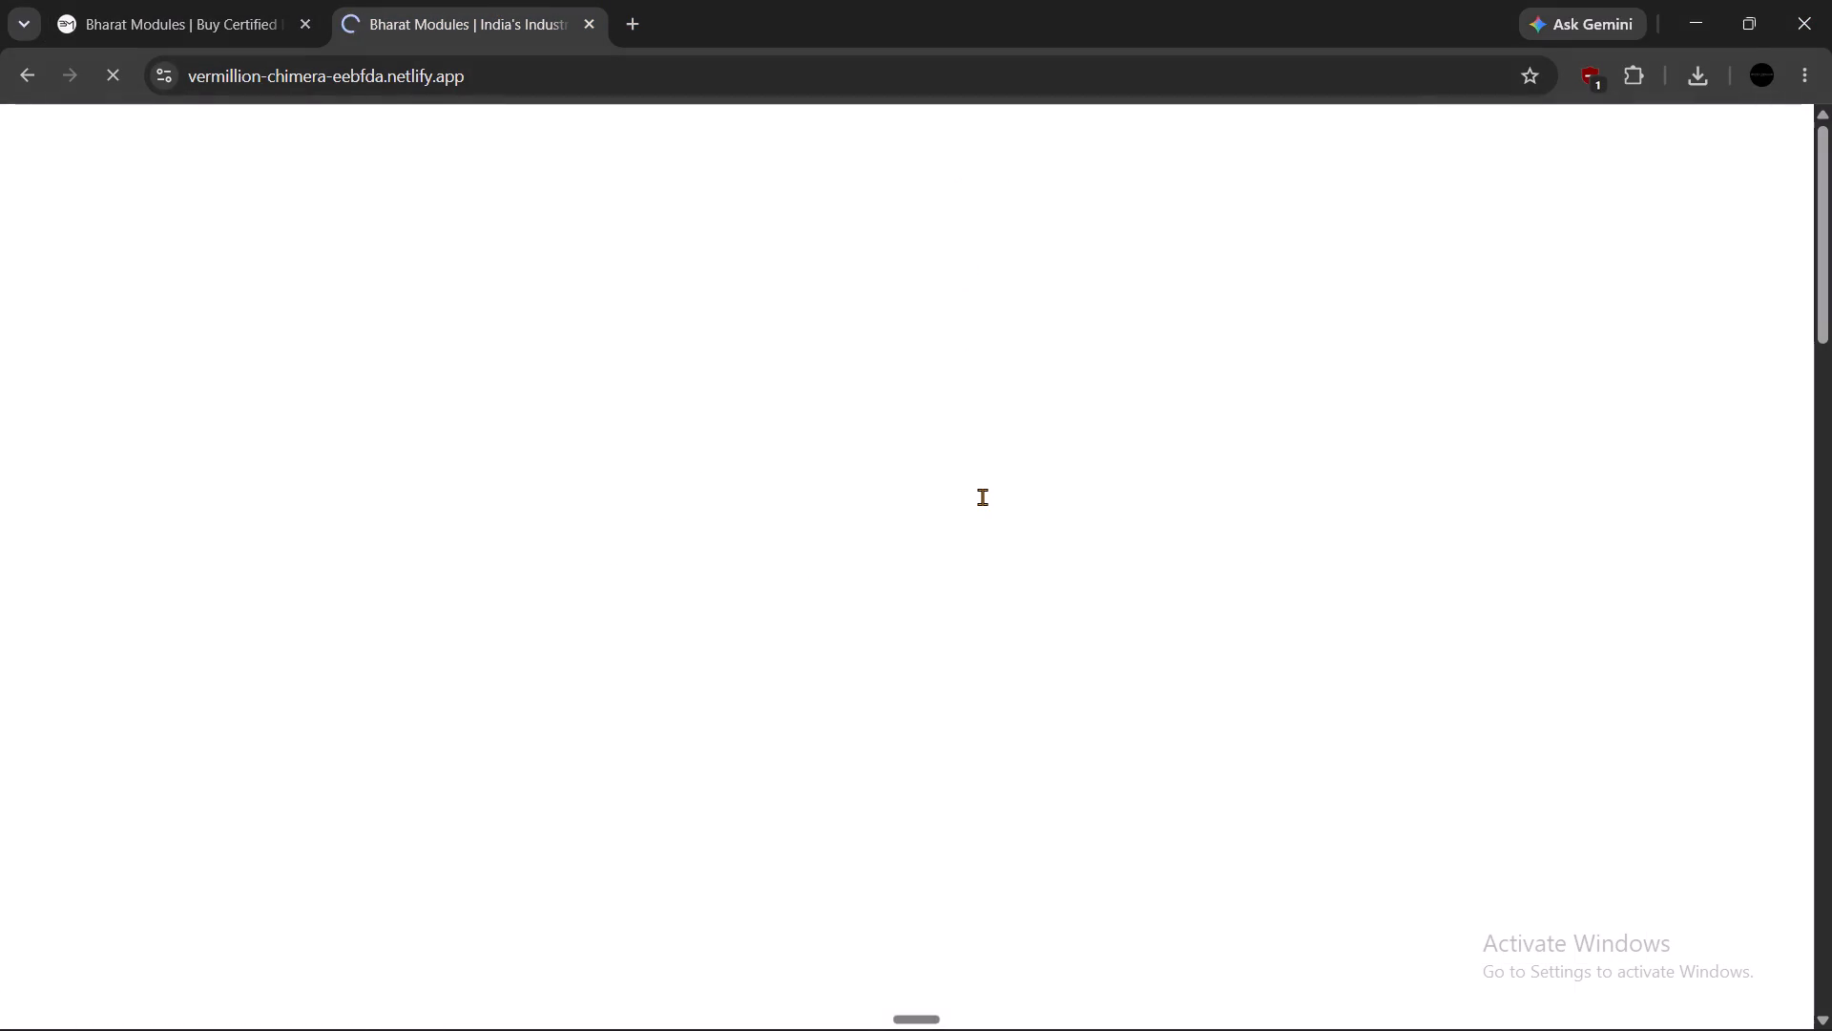
scroll(982, 496, down, 3)
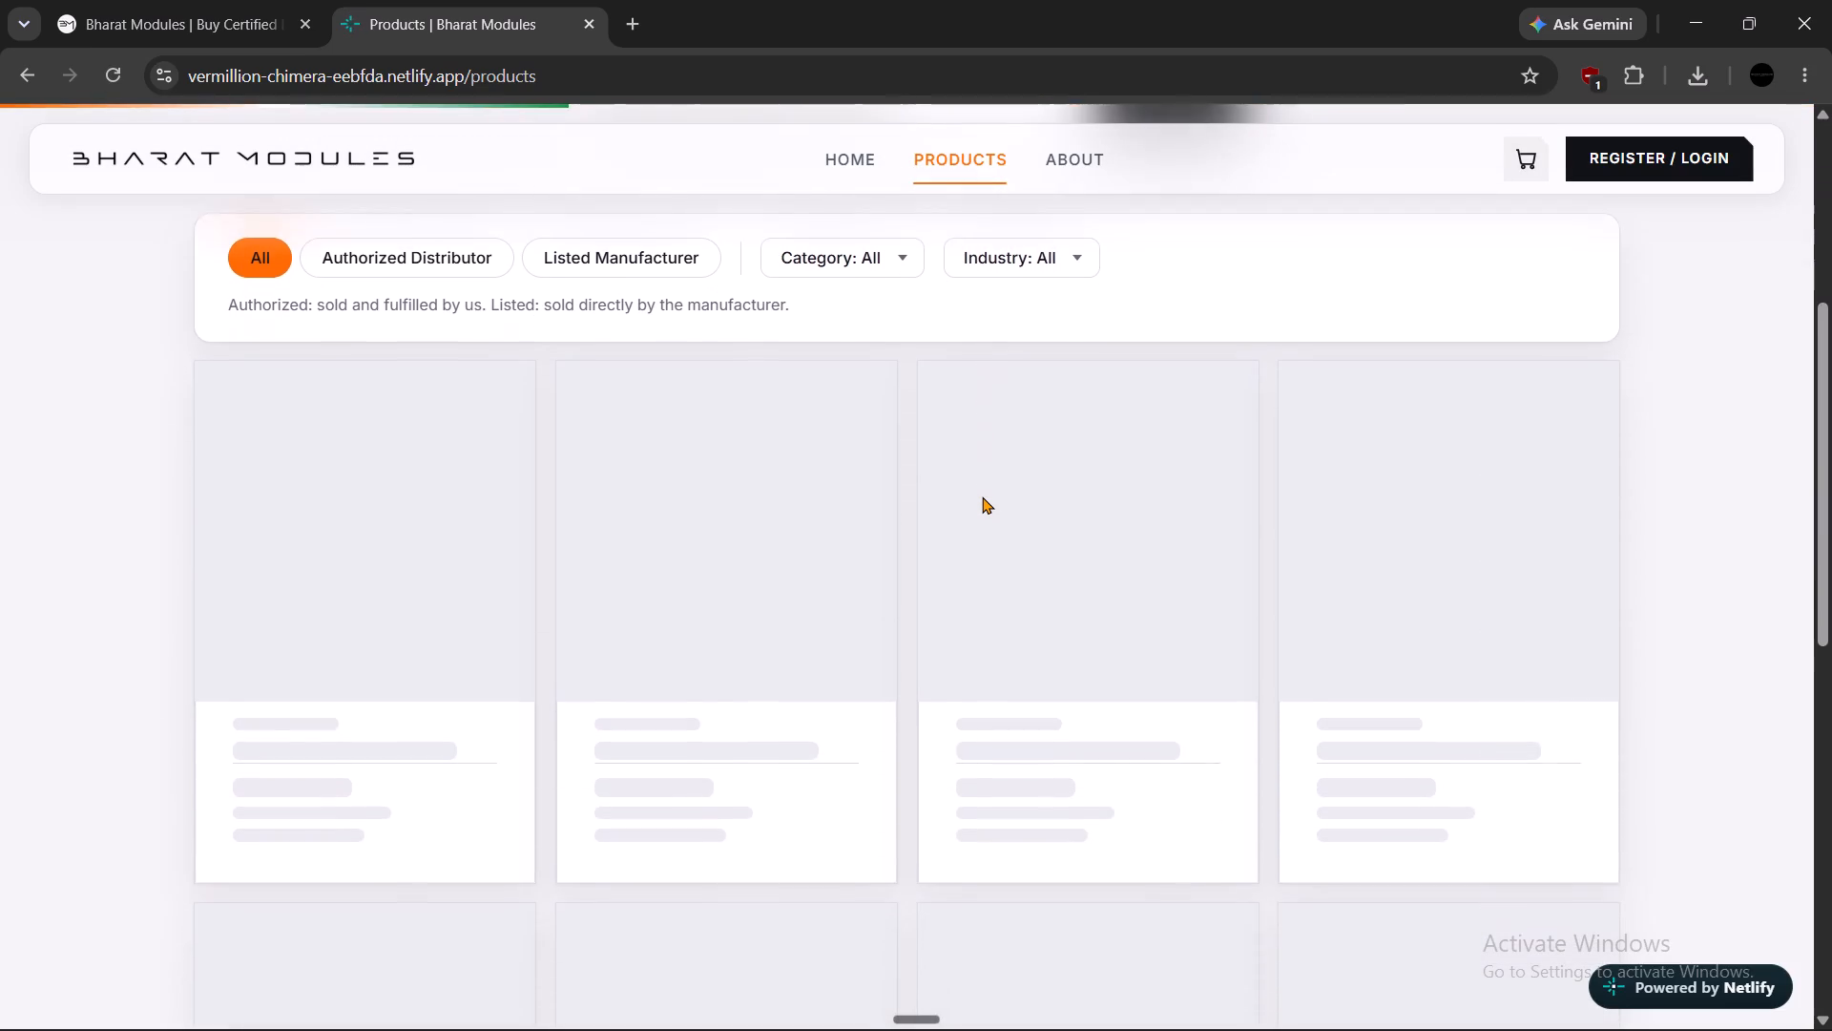
scroll(985, 537, down, 1)
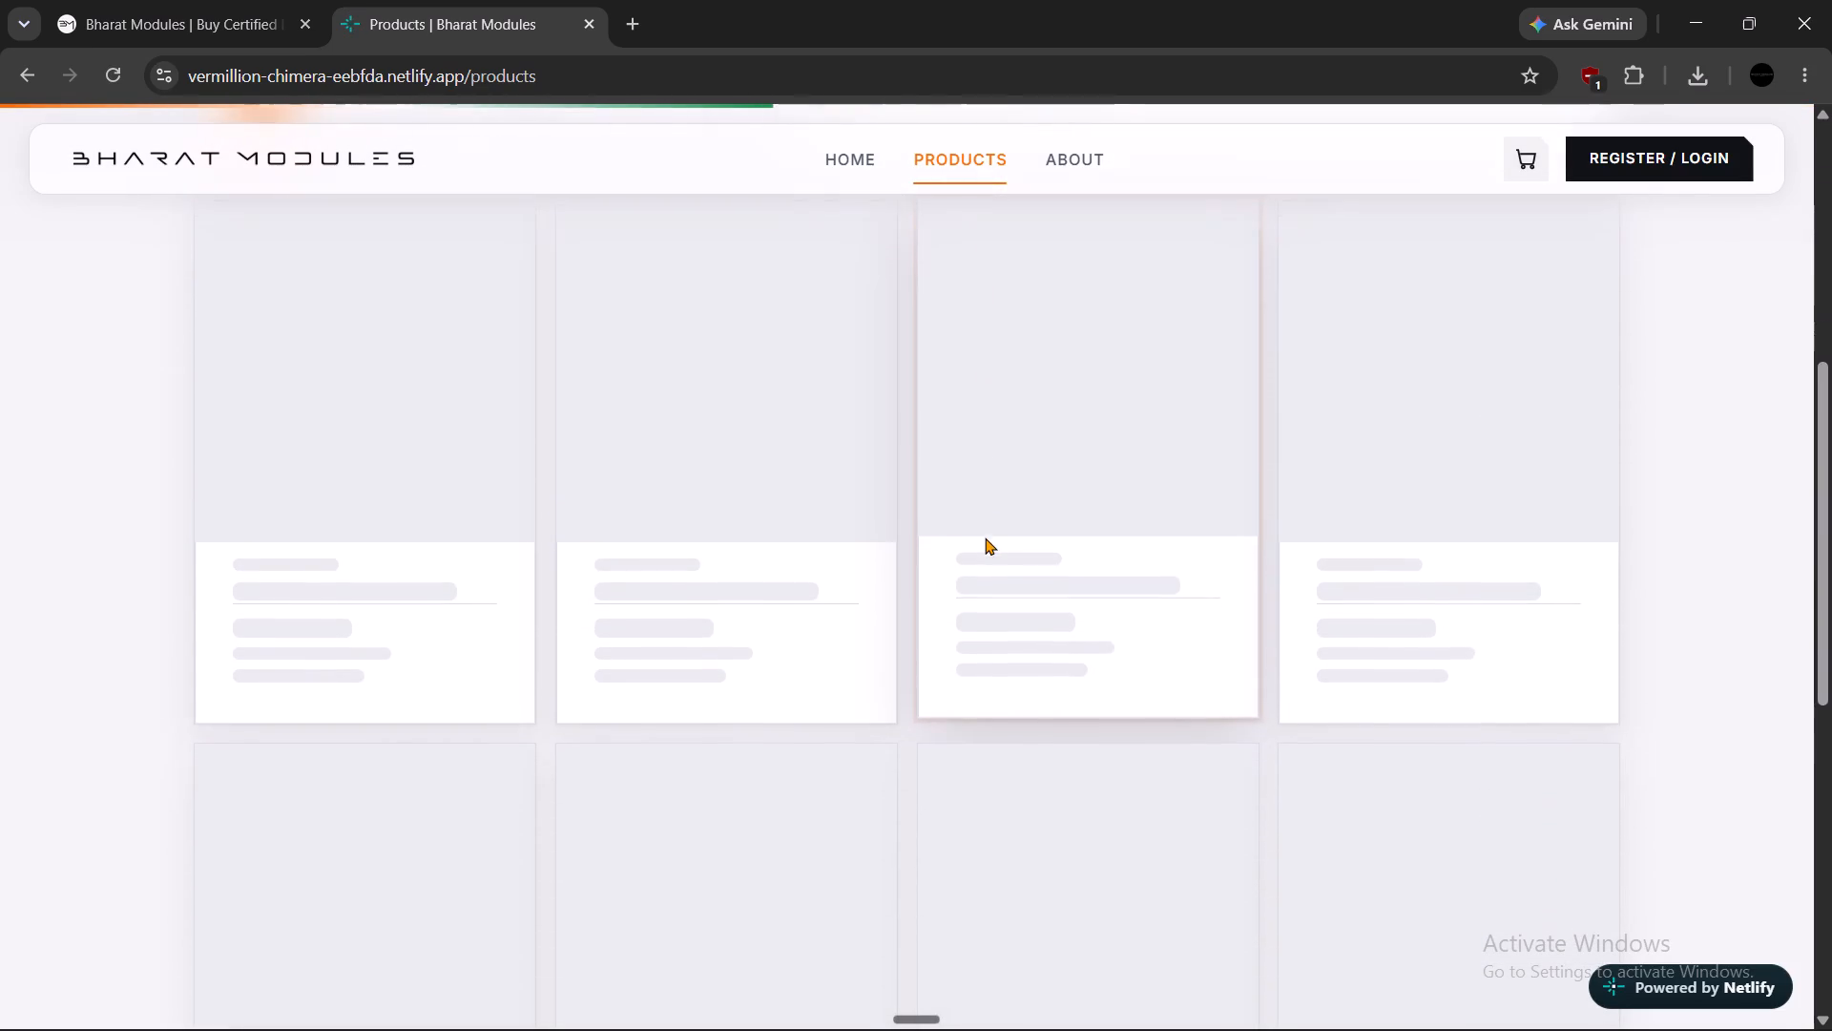
scroll(985, 537, down, 4)
scroll(985, 537, up, 3)
scroll(985, 537, down, 3)
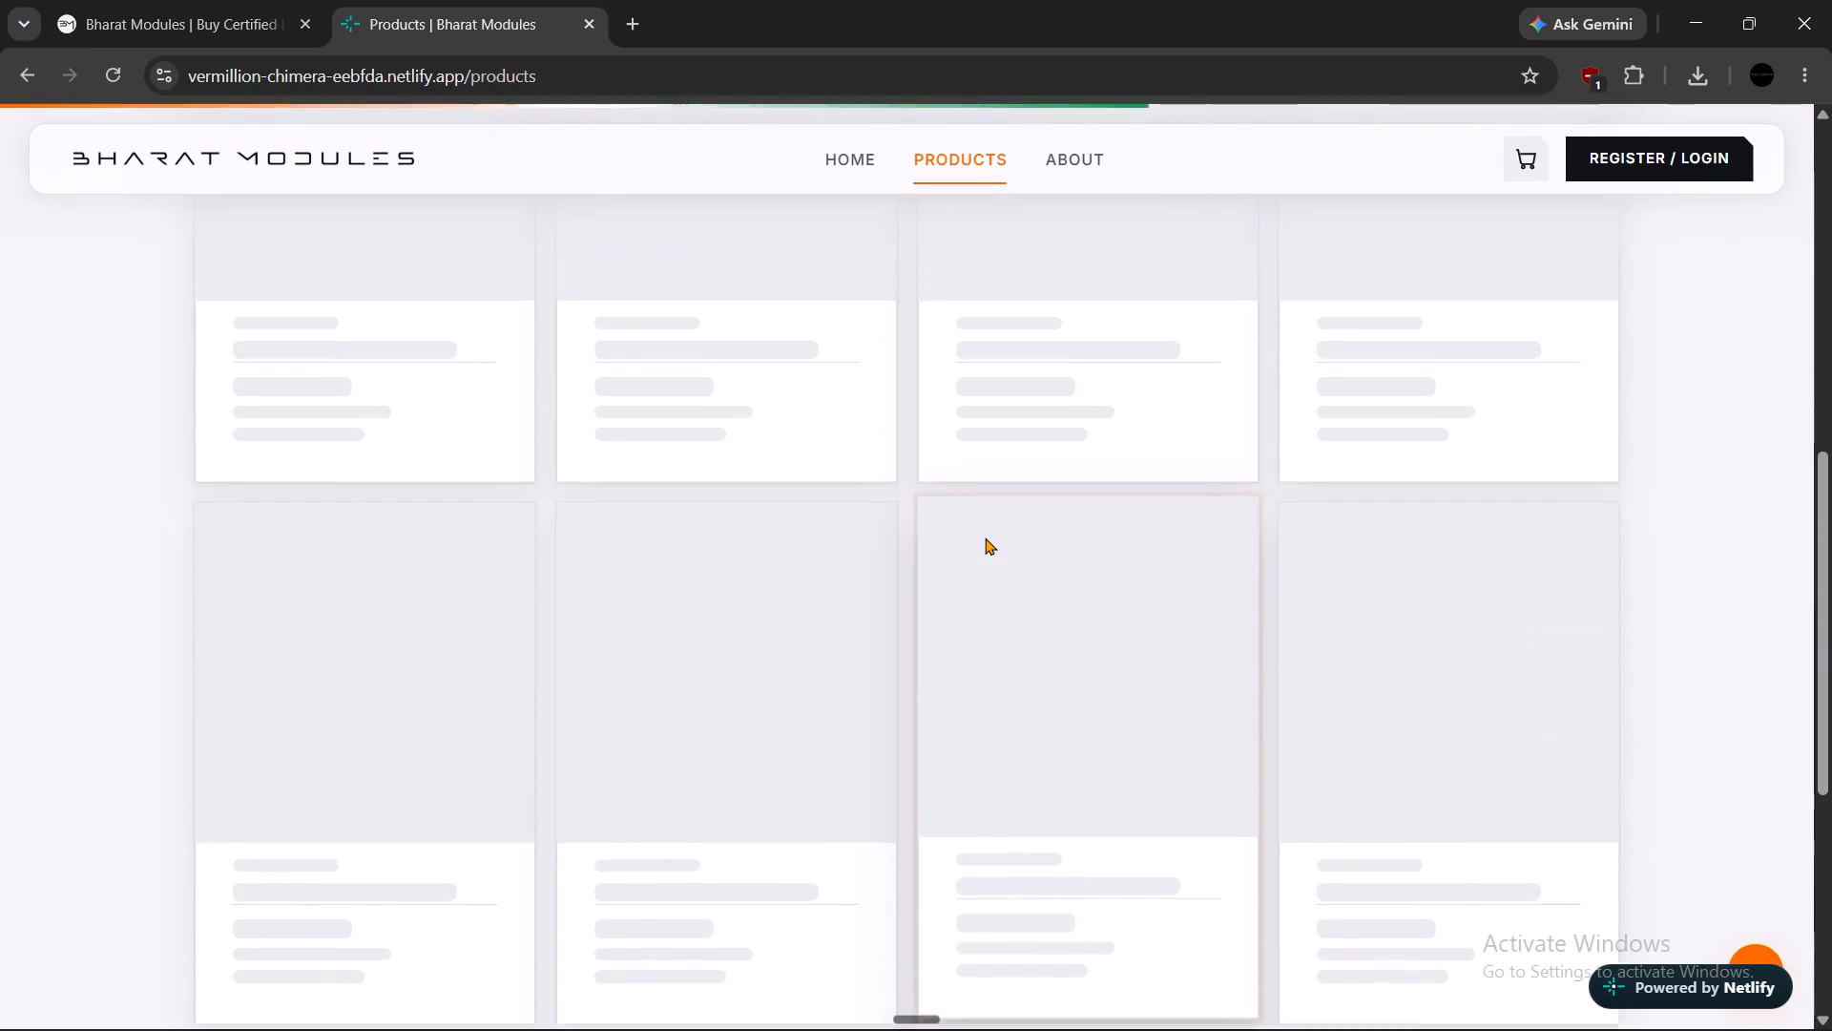
scroll(985, 537, down, 3)
scroll(985, 537, up, 5)
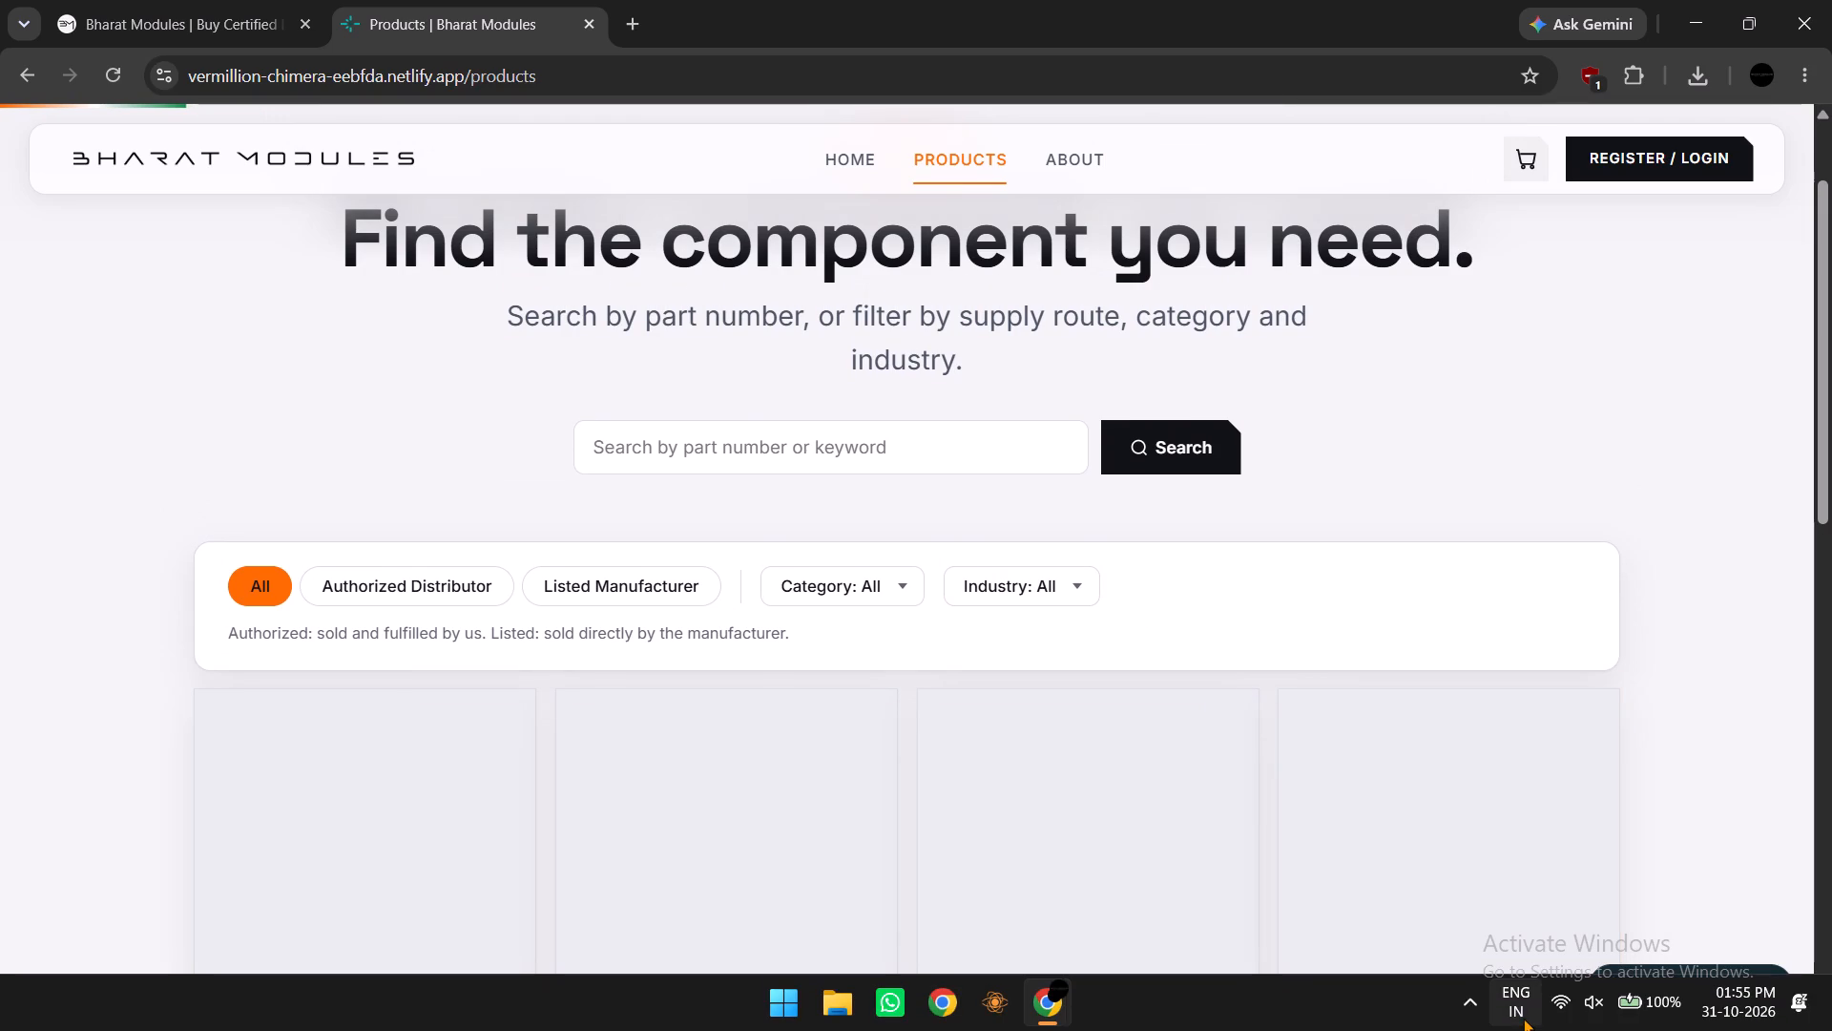
Refresh the available Wi-Fi networks and connect the computer to the Realme Narzo 70 phone hotspot.
click(1586, 1009)
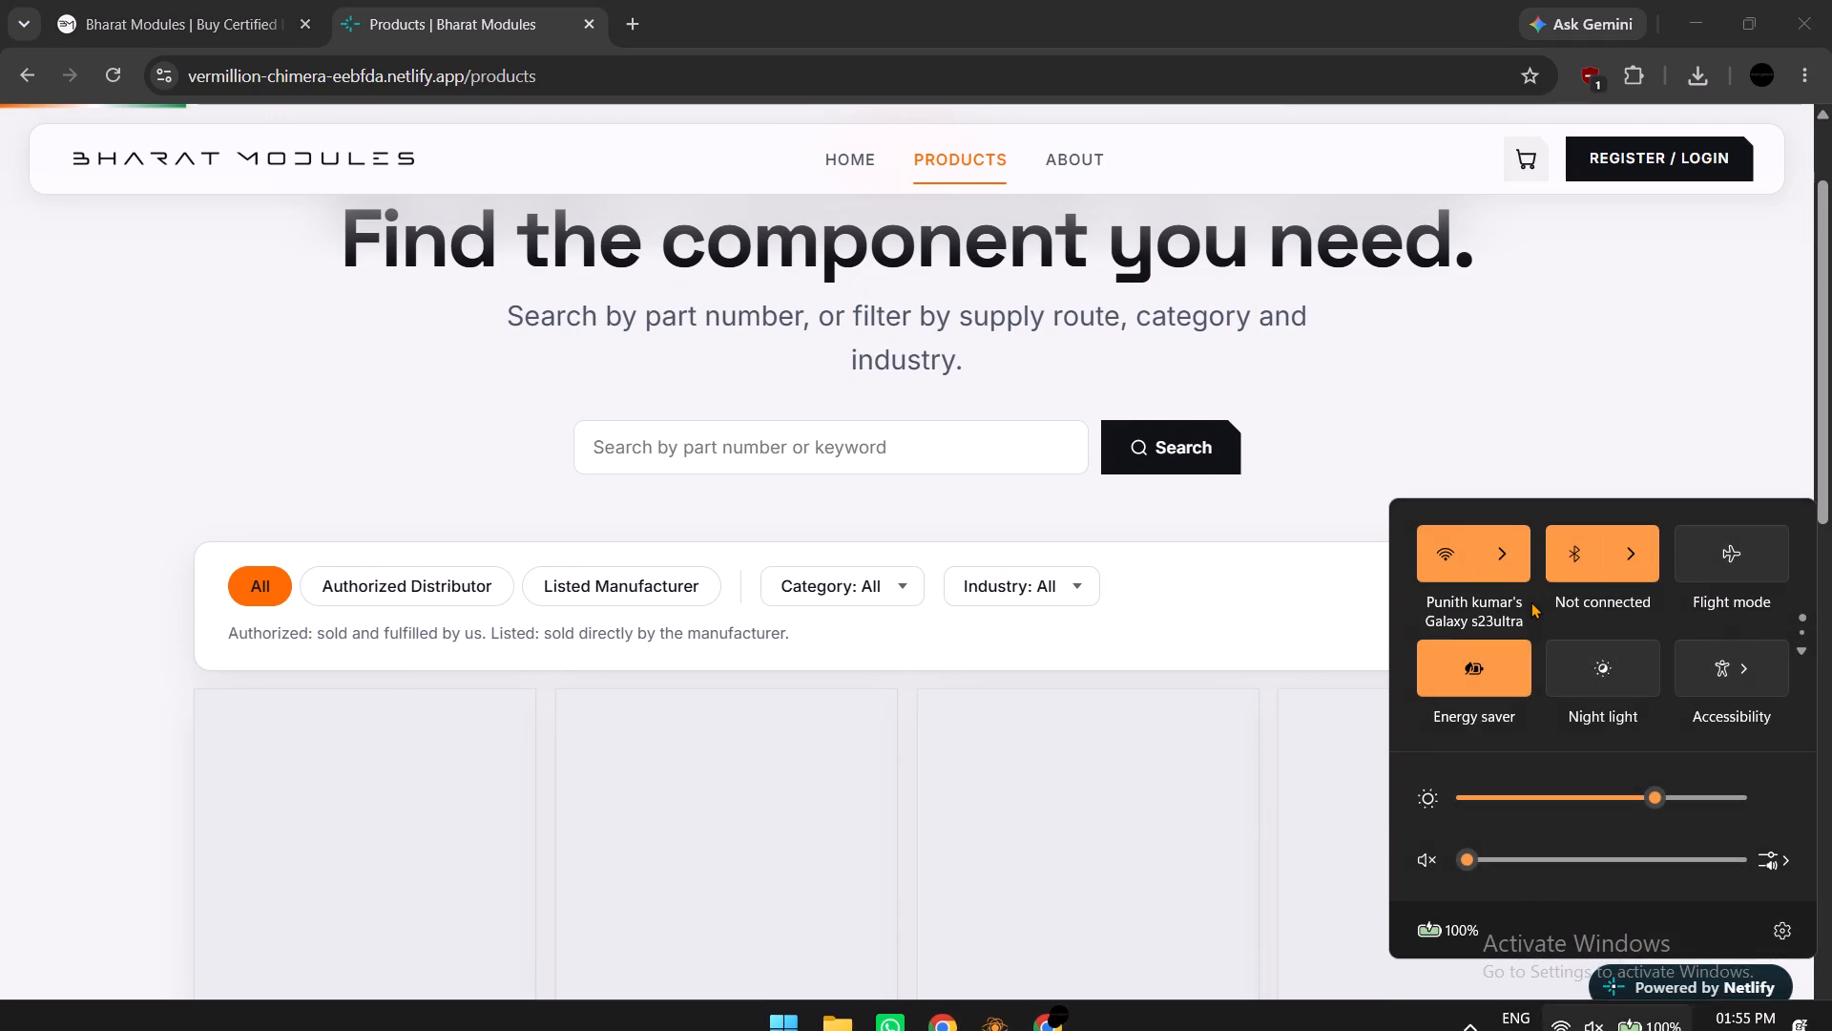
click(1513, 566)
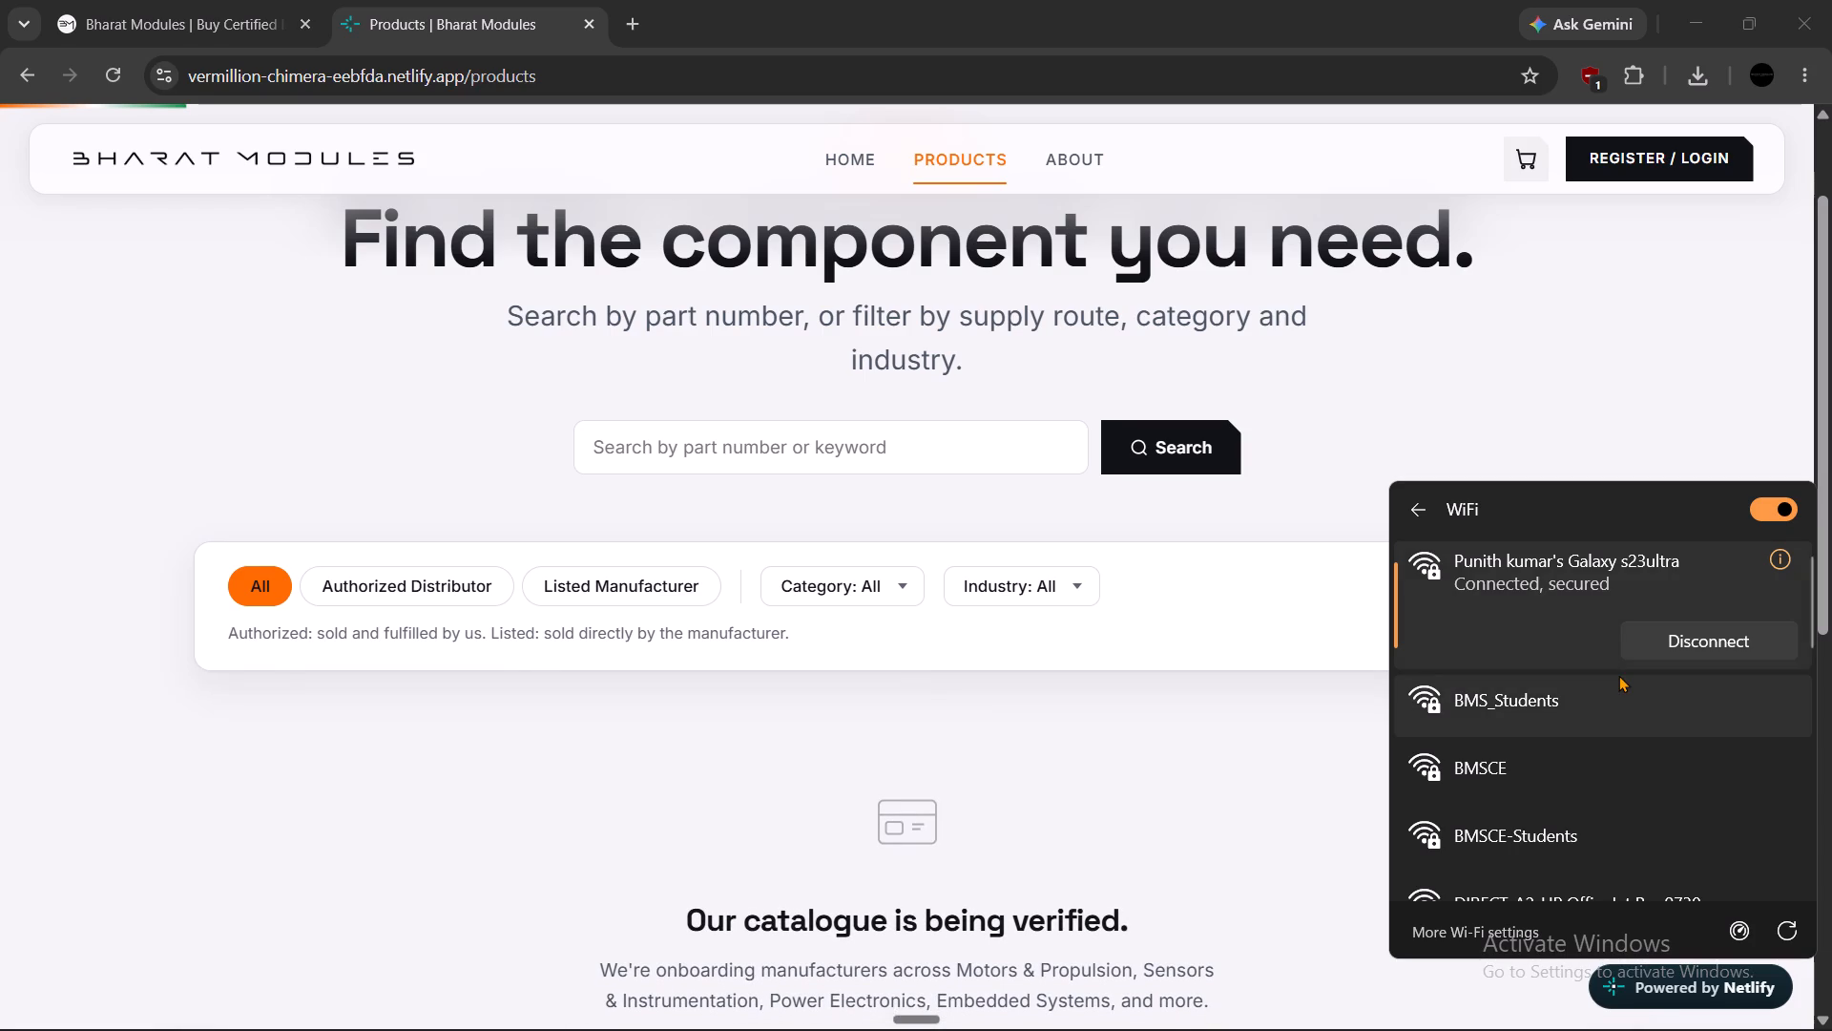
scroll(1618, 675, down, 1)
scroll(1618, 675, up, 2)
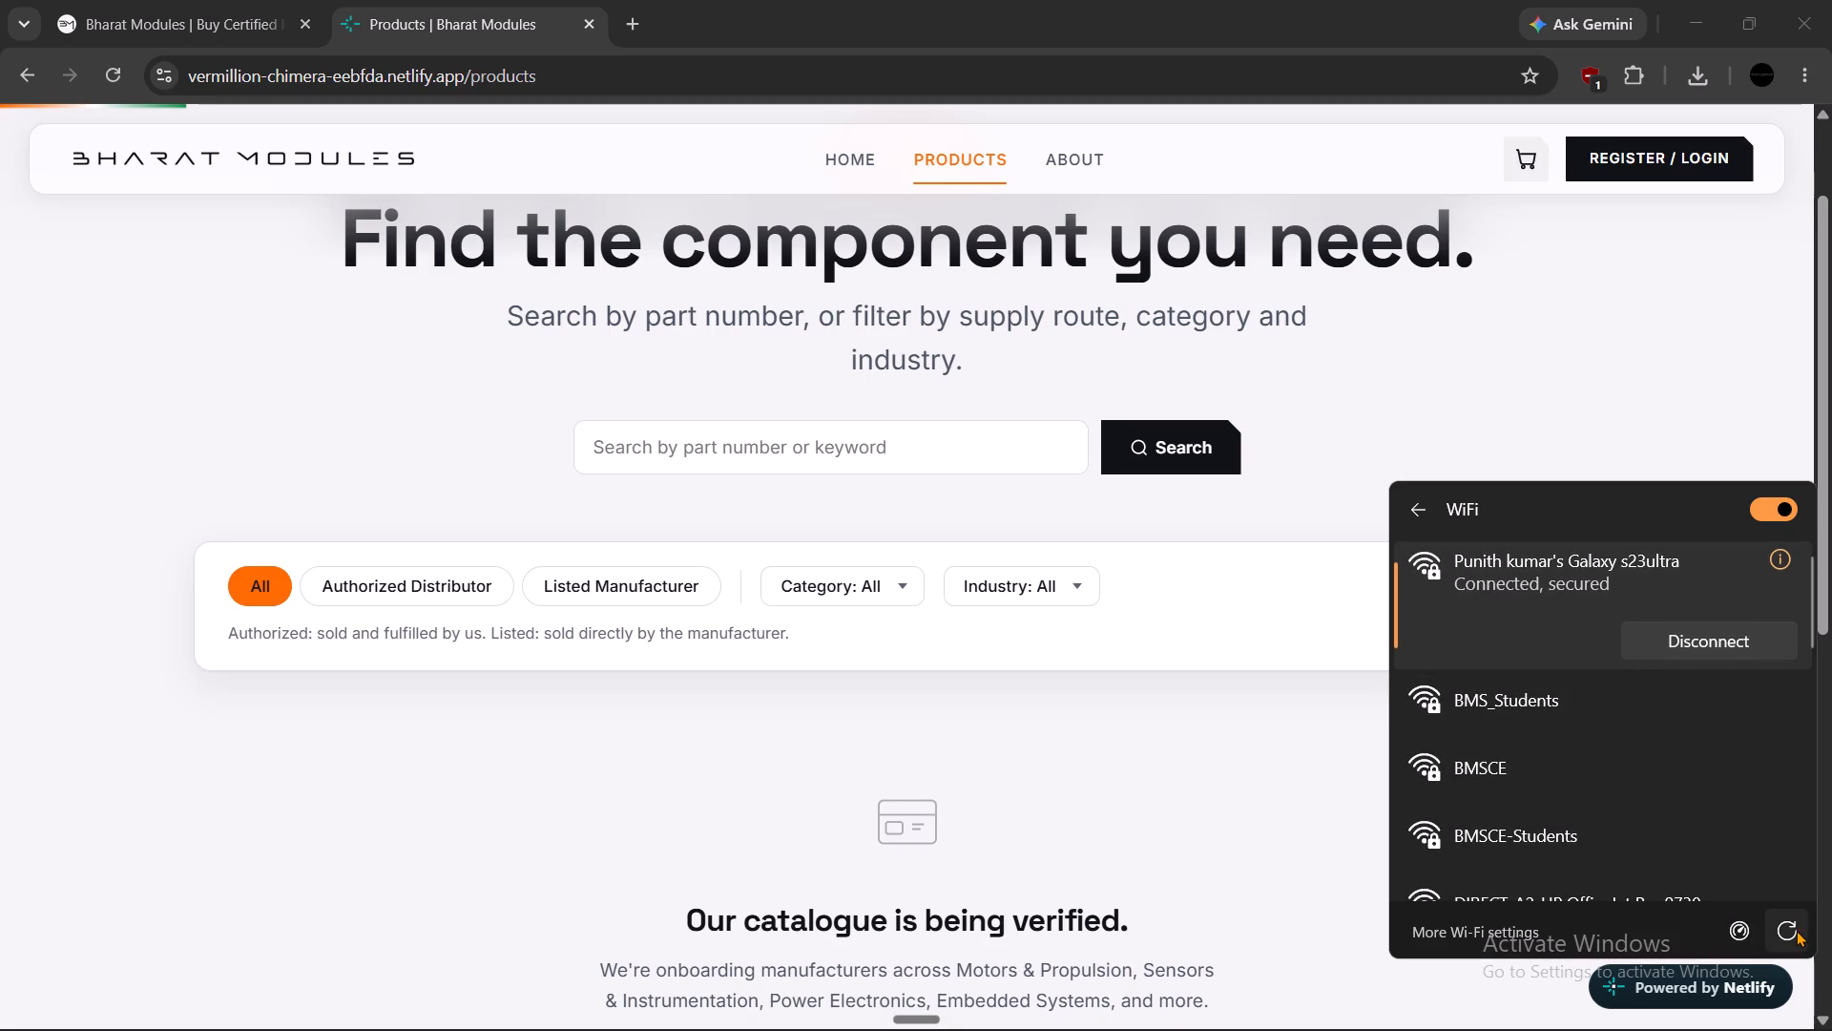
click(1796, 930)
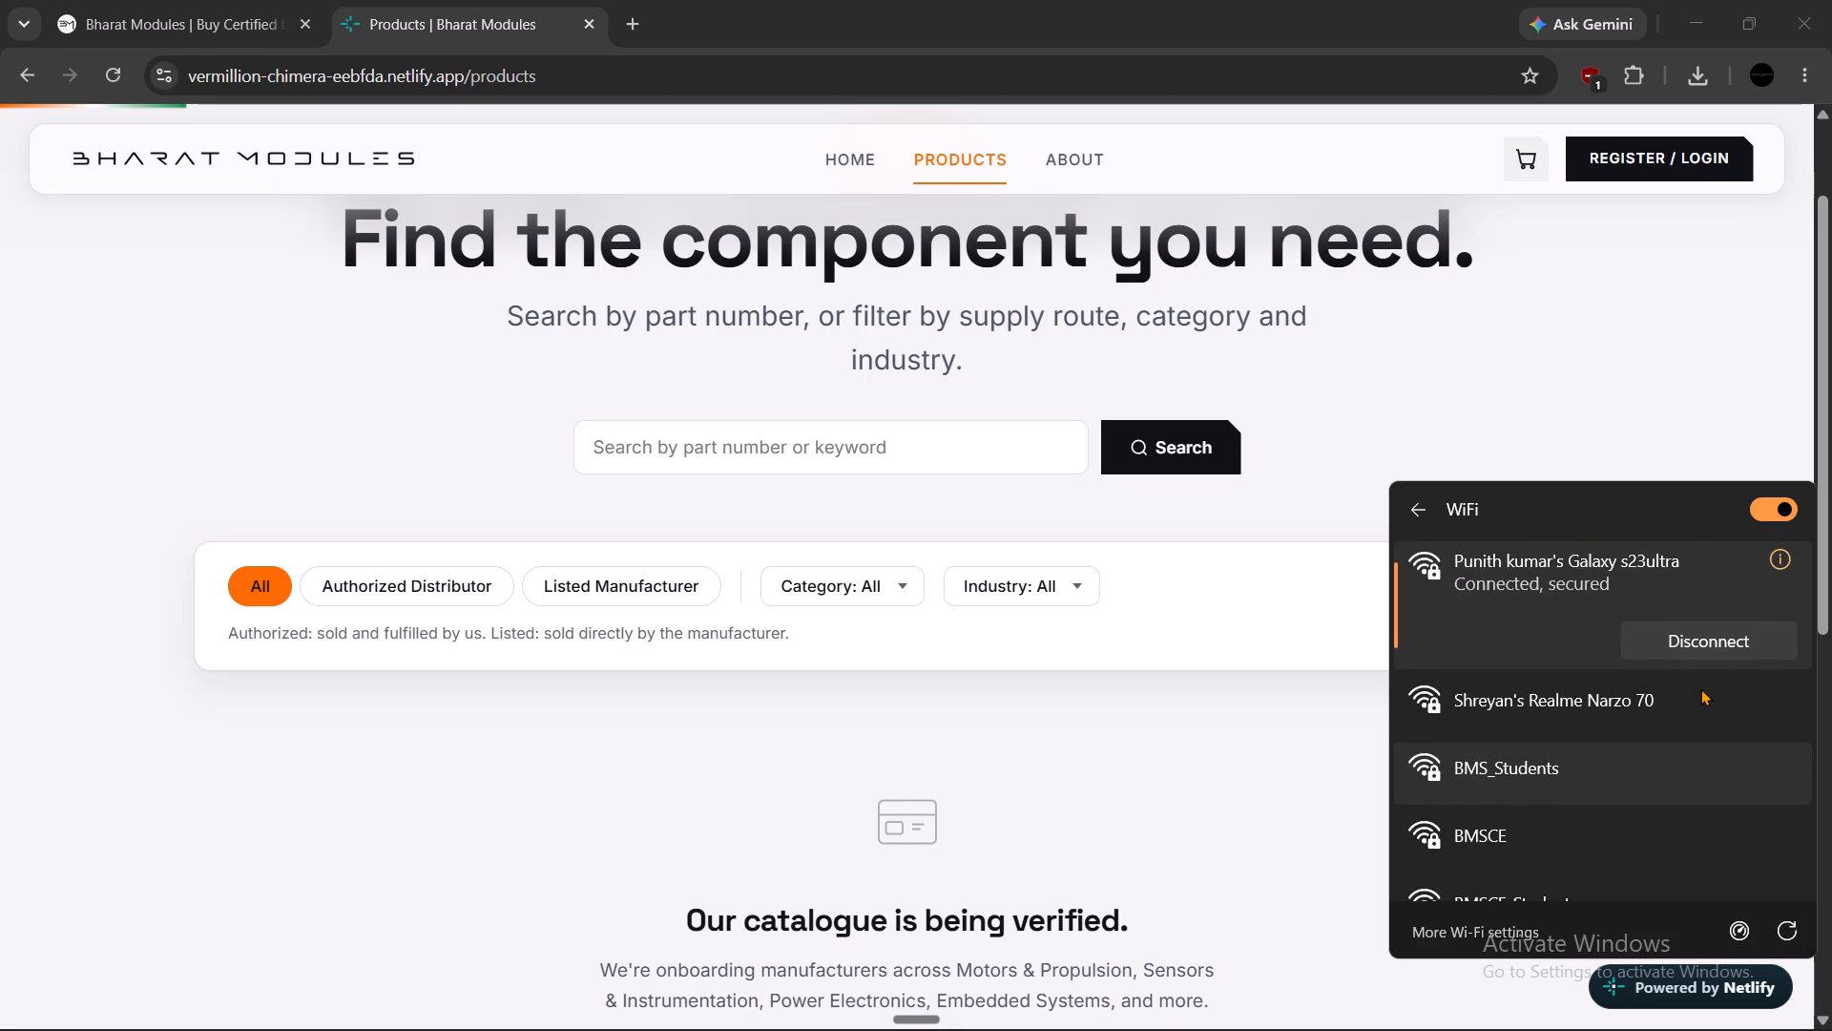
scroll(1608, 650, down, 1)
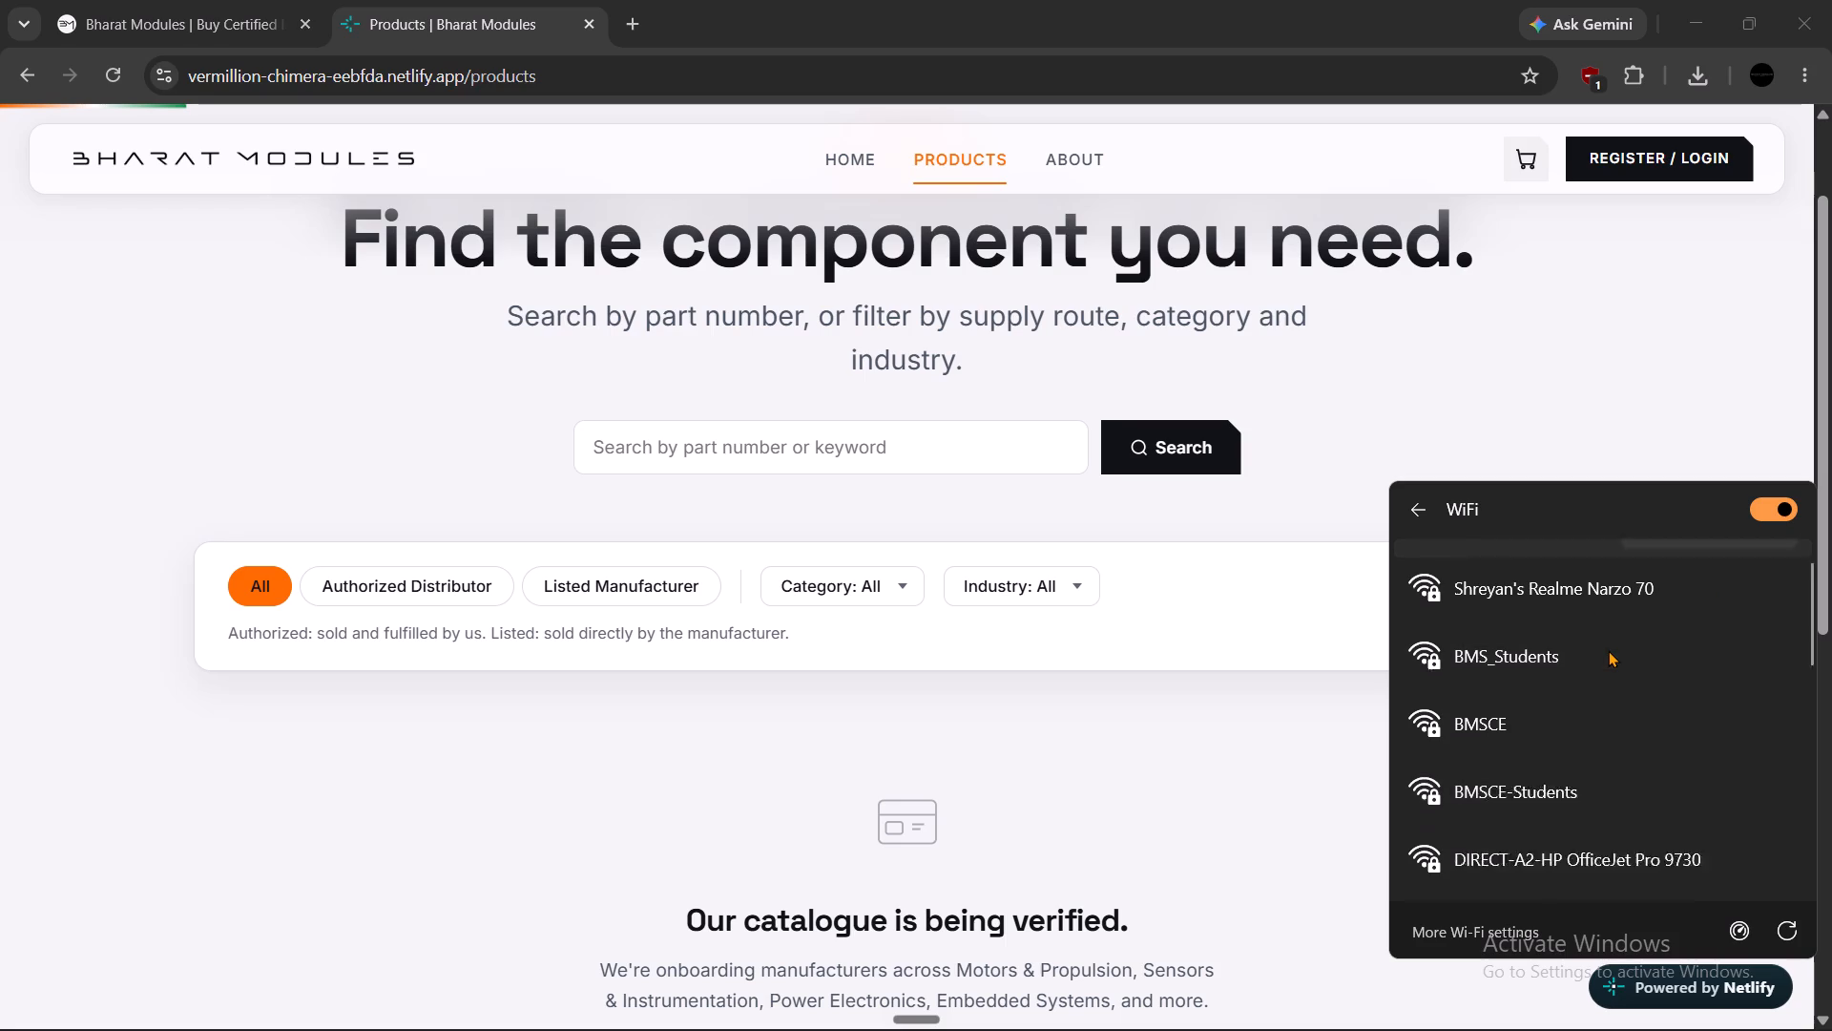
scroll(1581, 541, up, 3)
click(1586, 689)
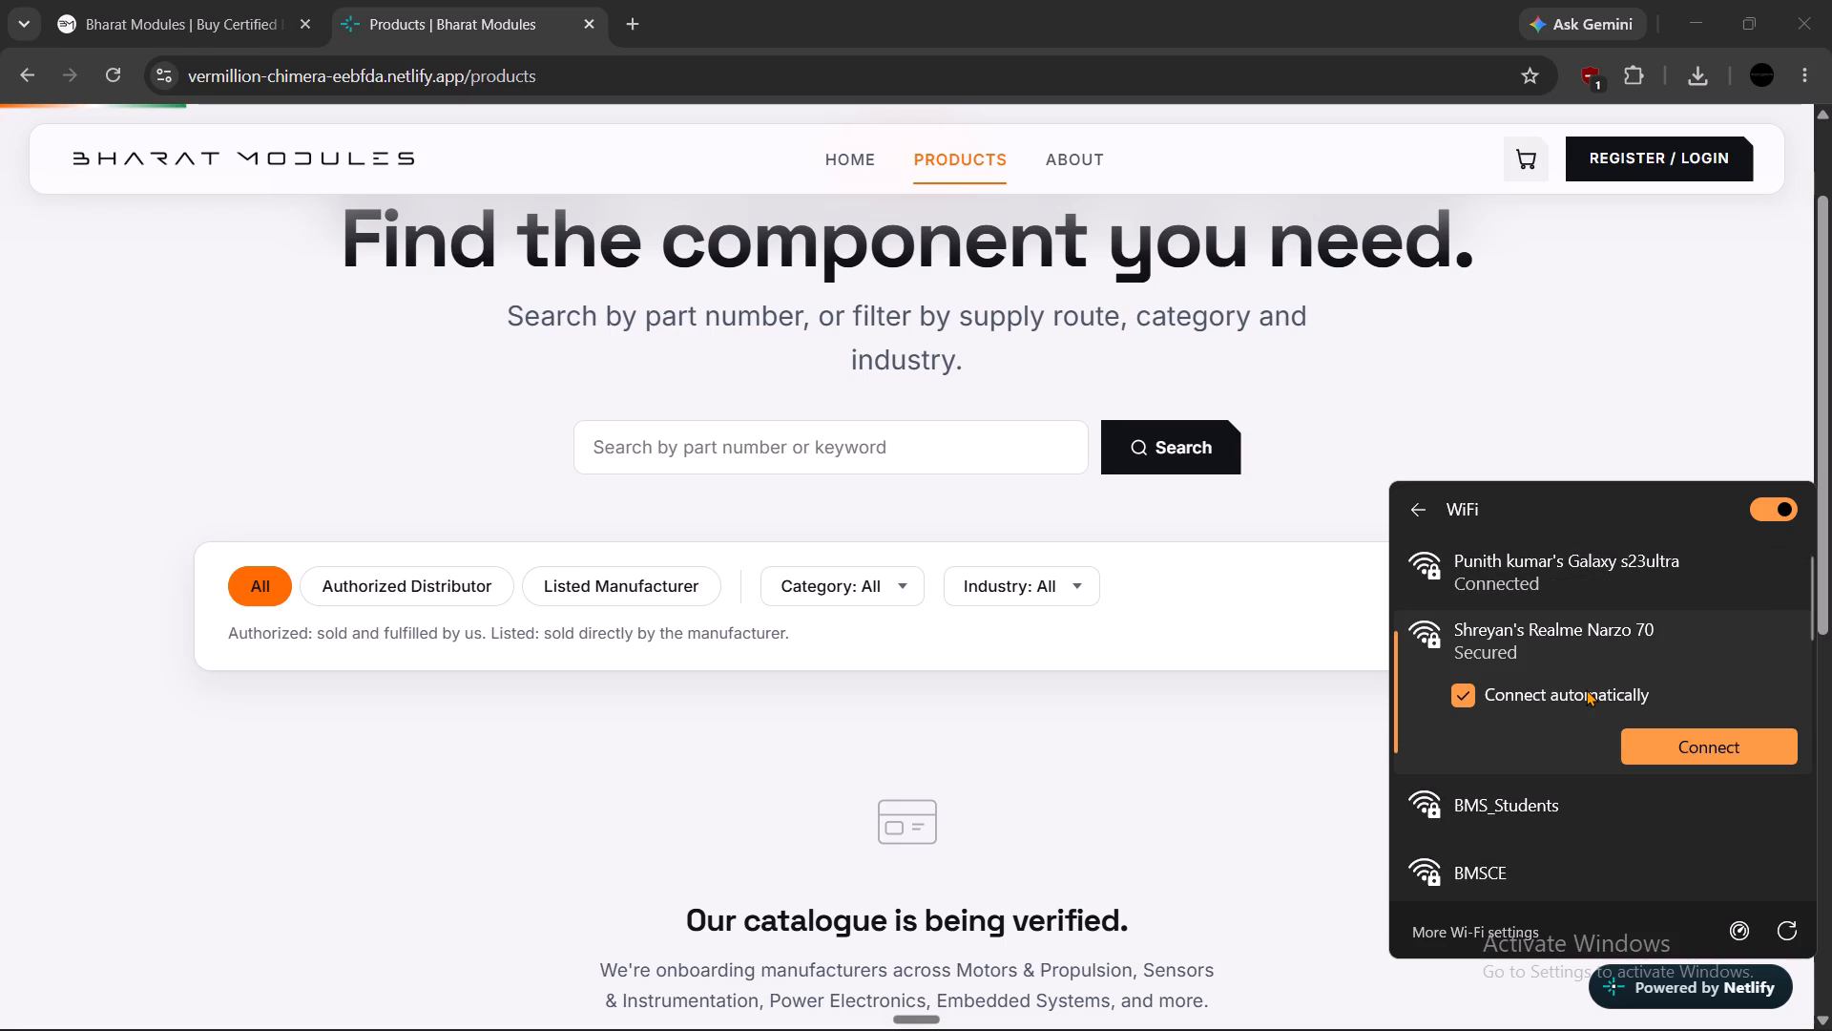
click(1675, 738)
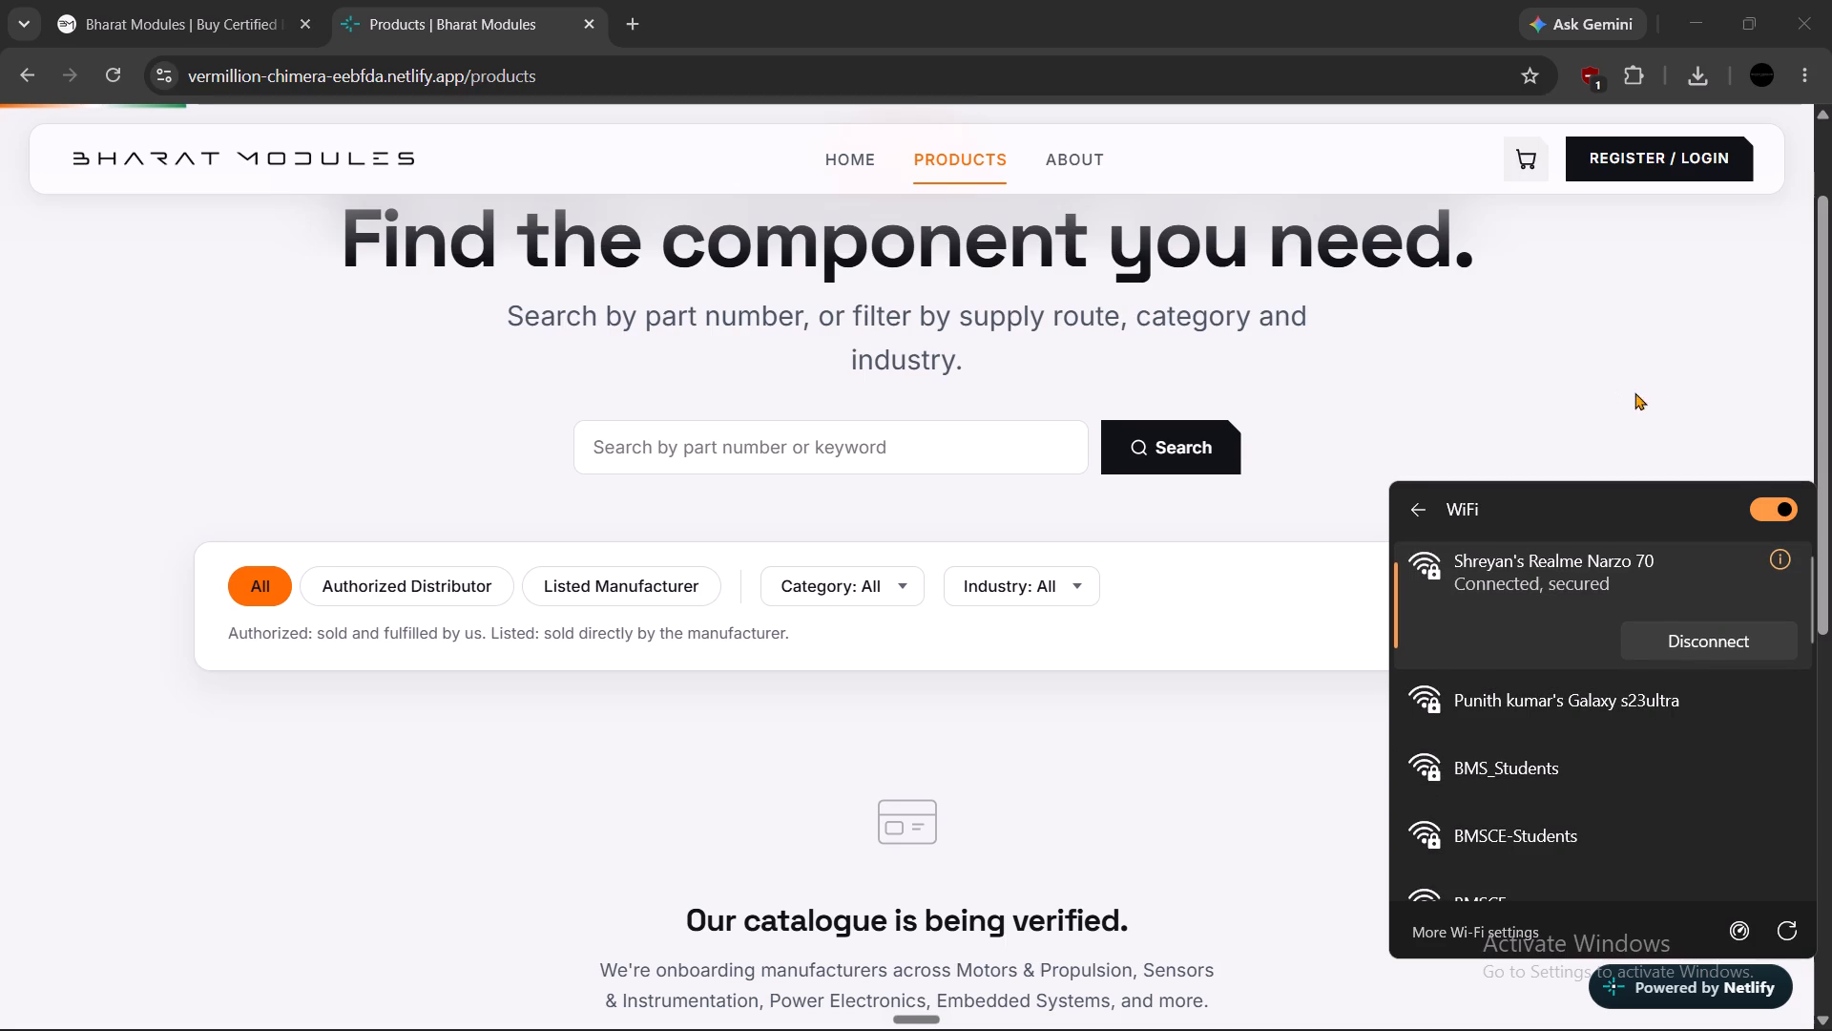
click(1663, 400)
Examine the Products page from its search heading to the catalogue area and reload the page.
scroll(1570, 494, up, 1)
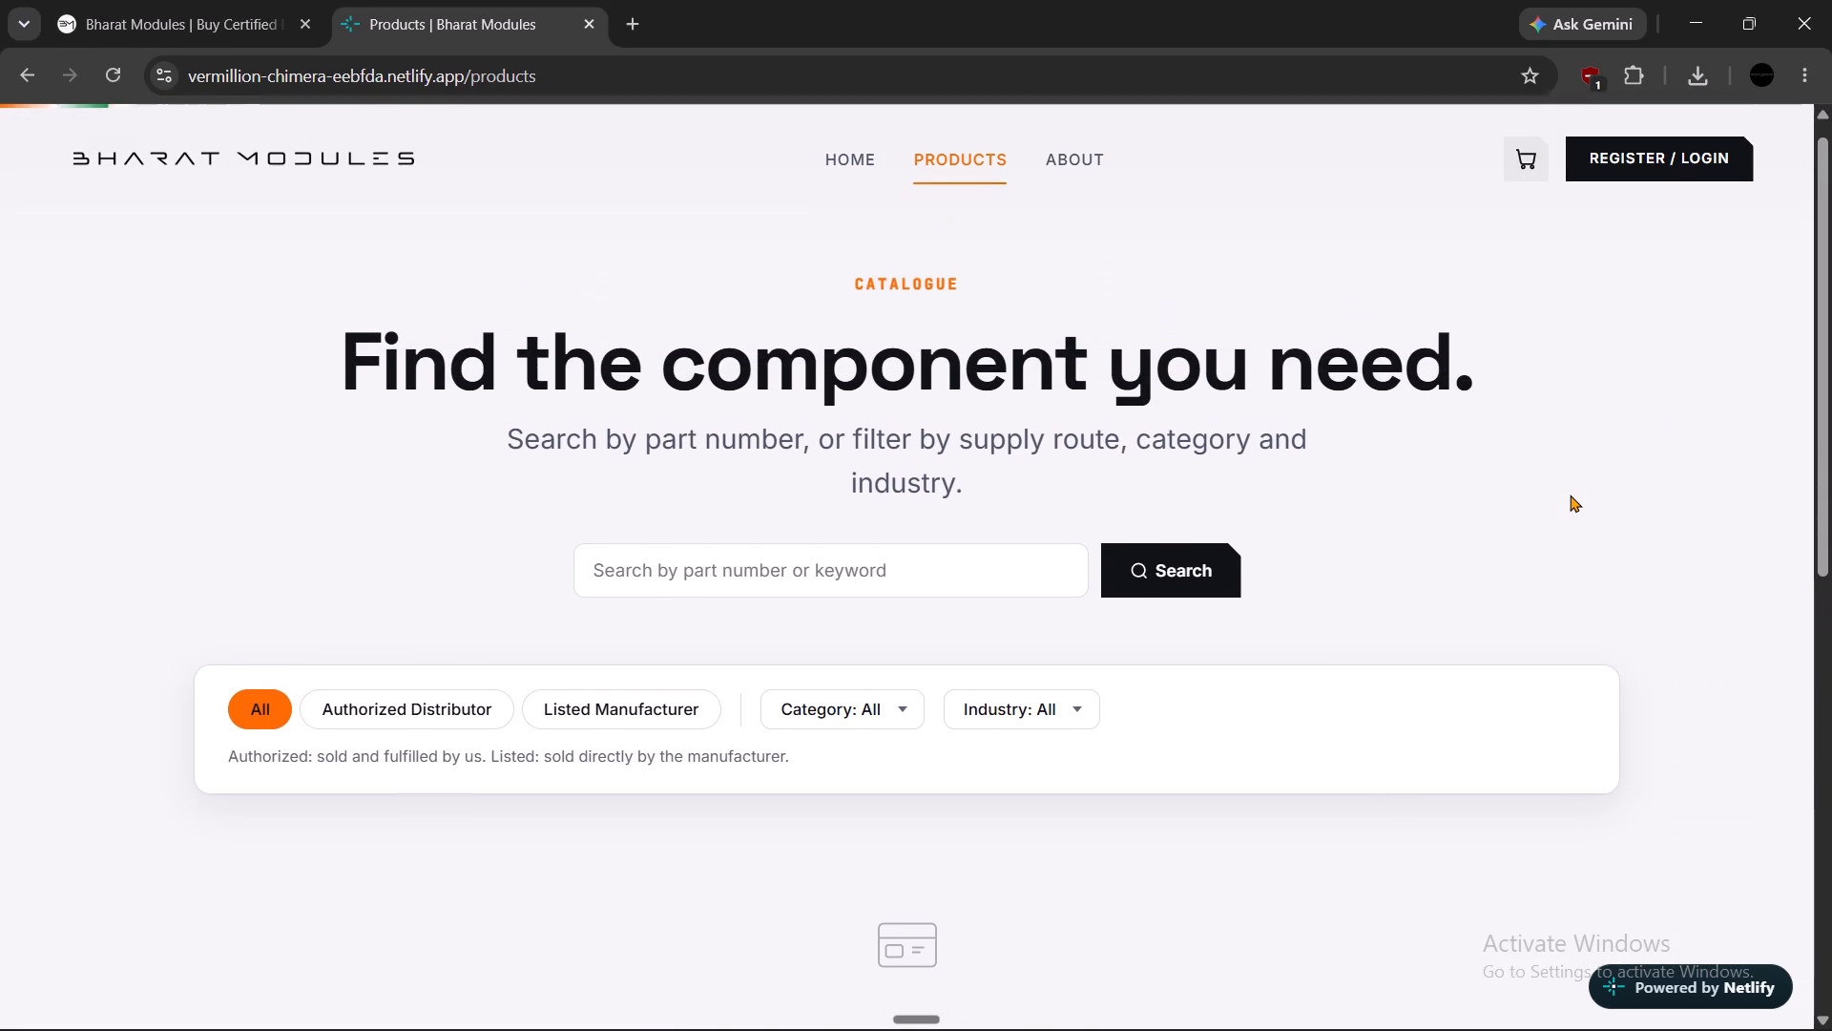
scroll(1570, 494, up, 1)
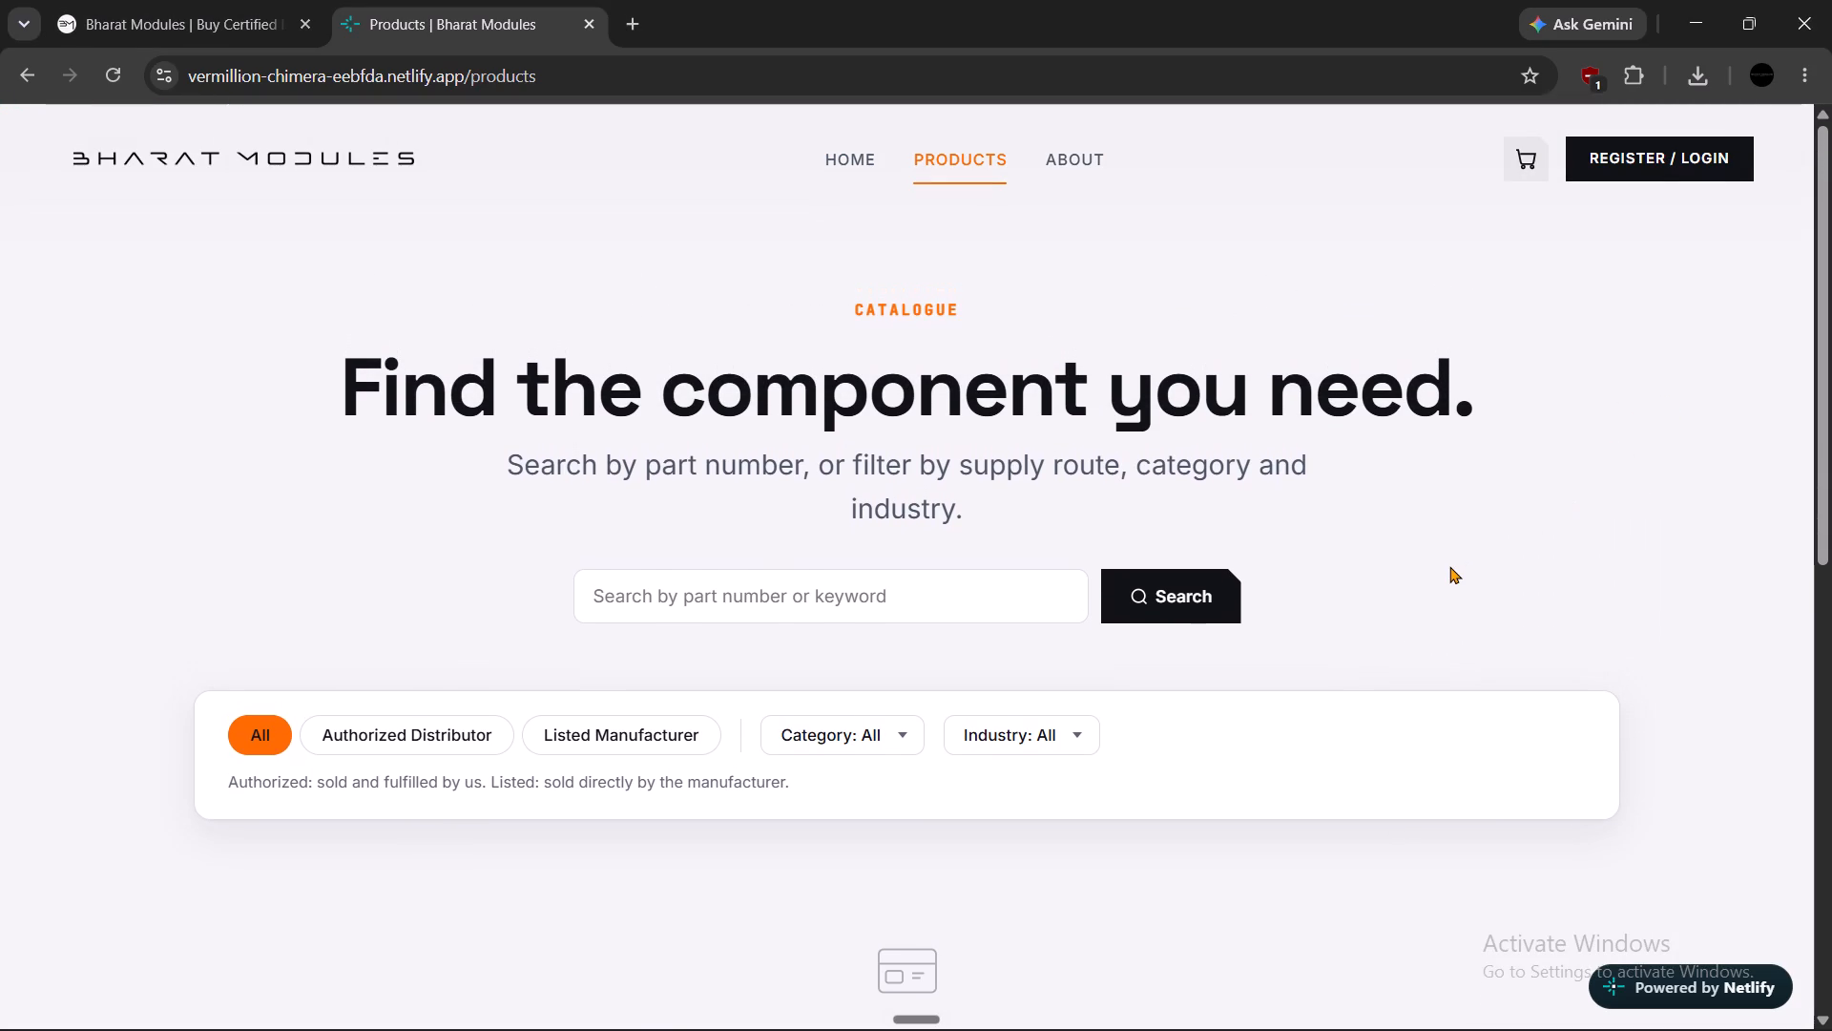
scroll(1449, 566, down, 3)
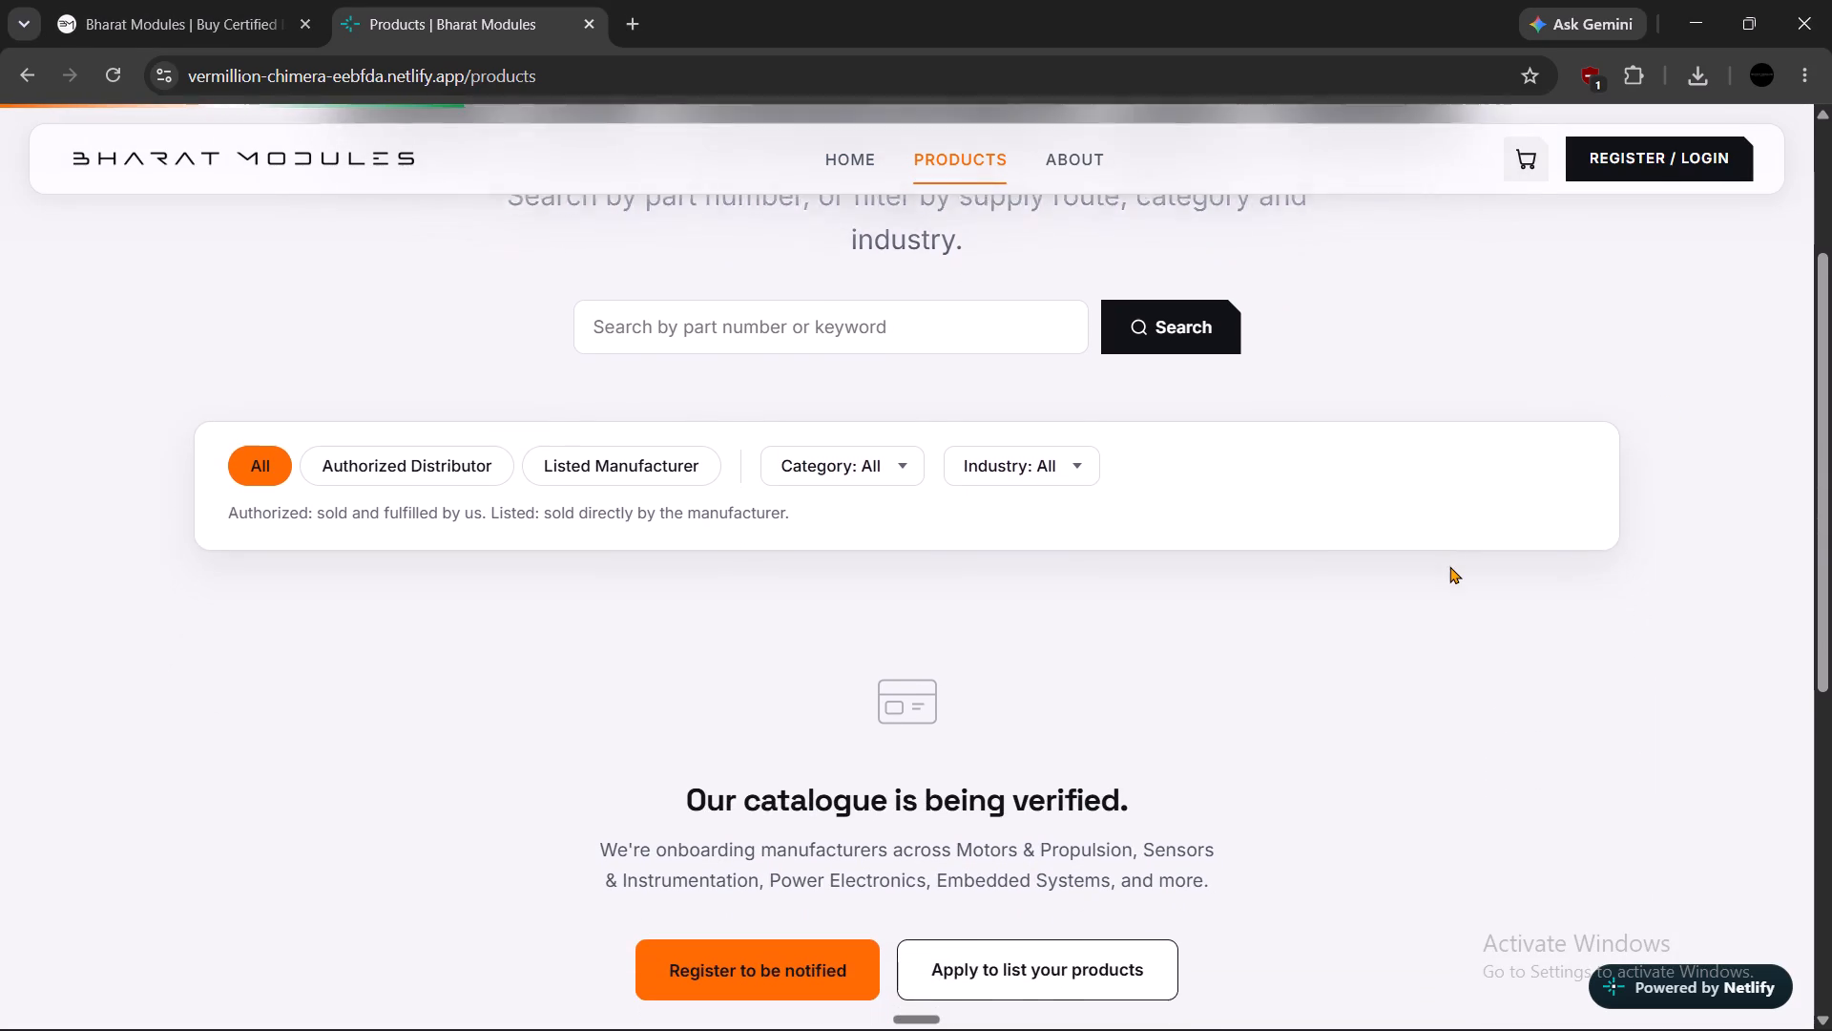
scroll(1449, 566, down, 1)
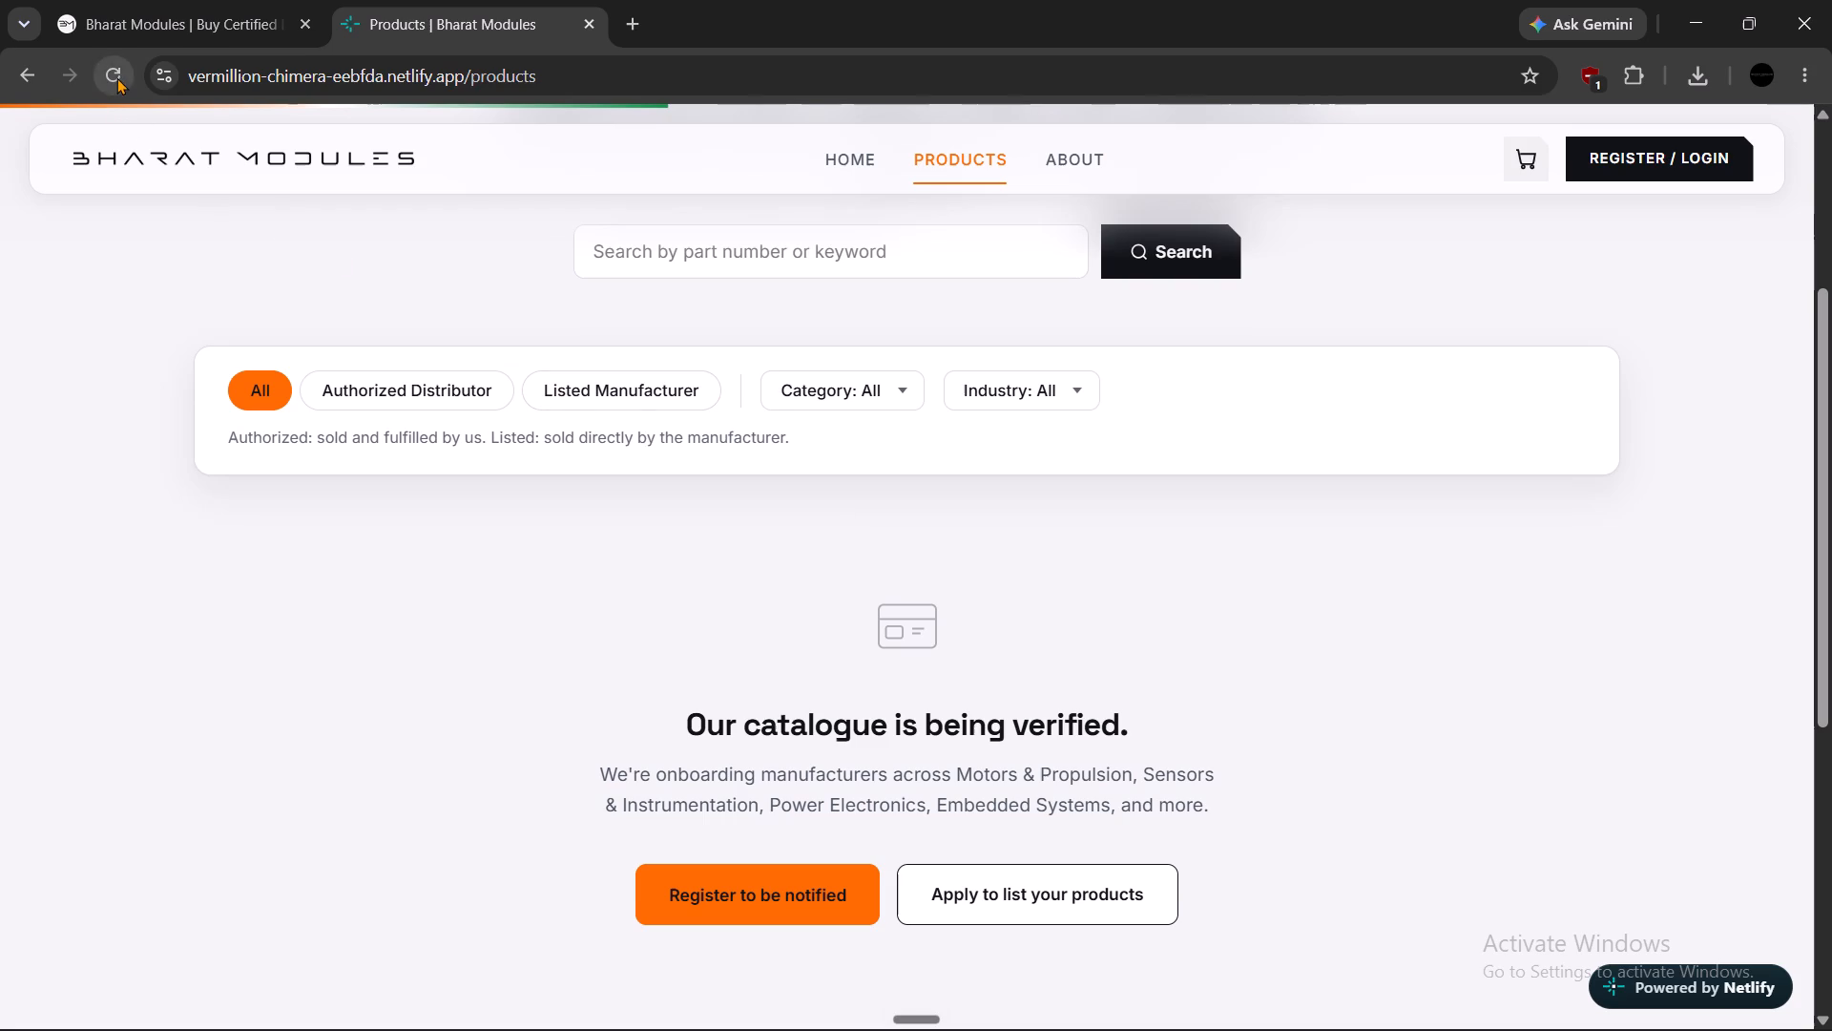
click(116, 77)
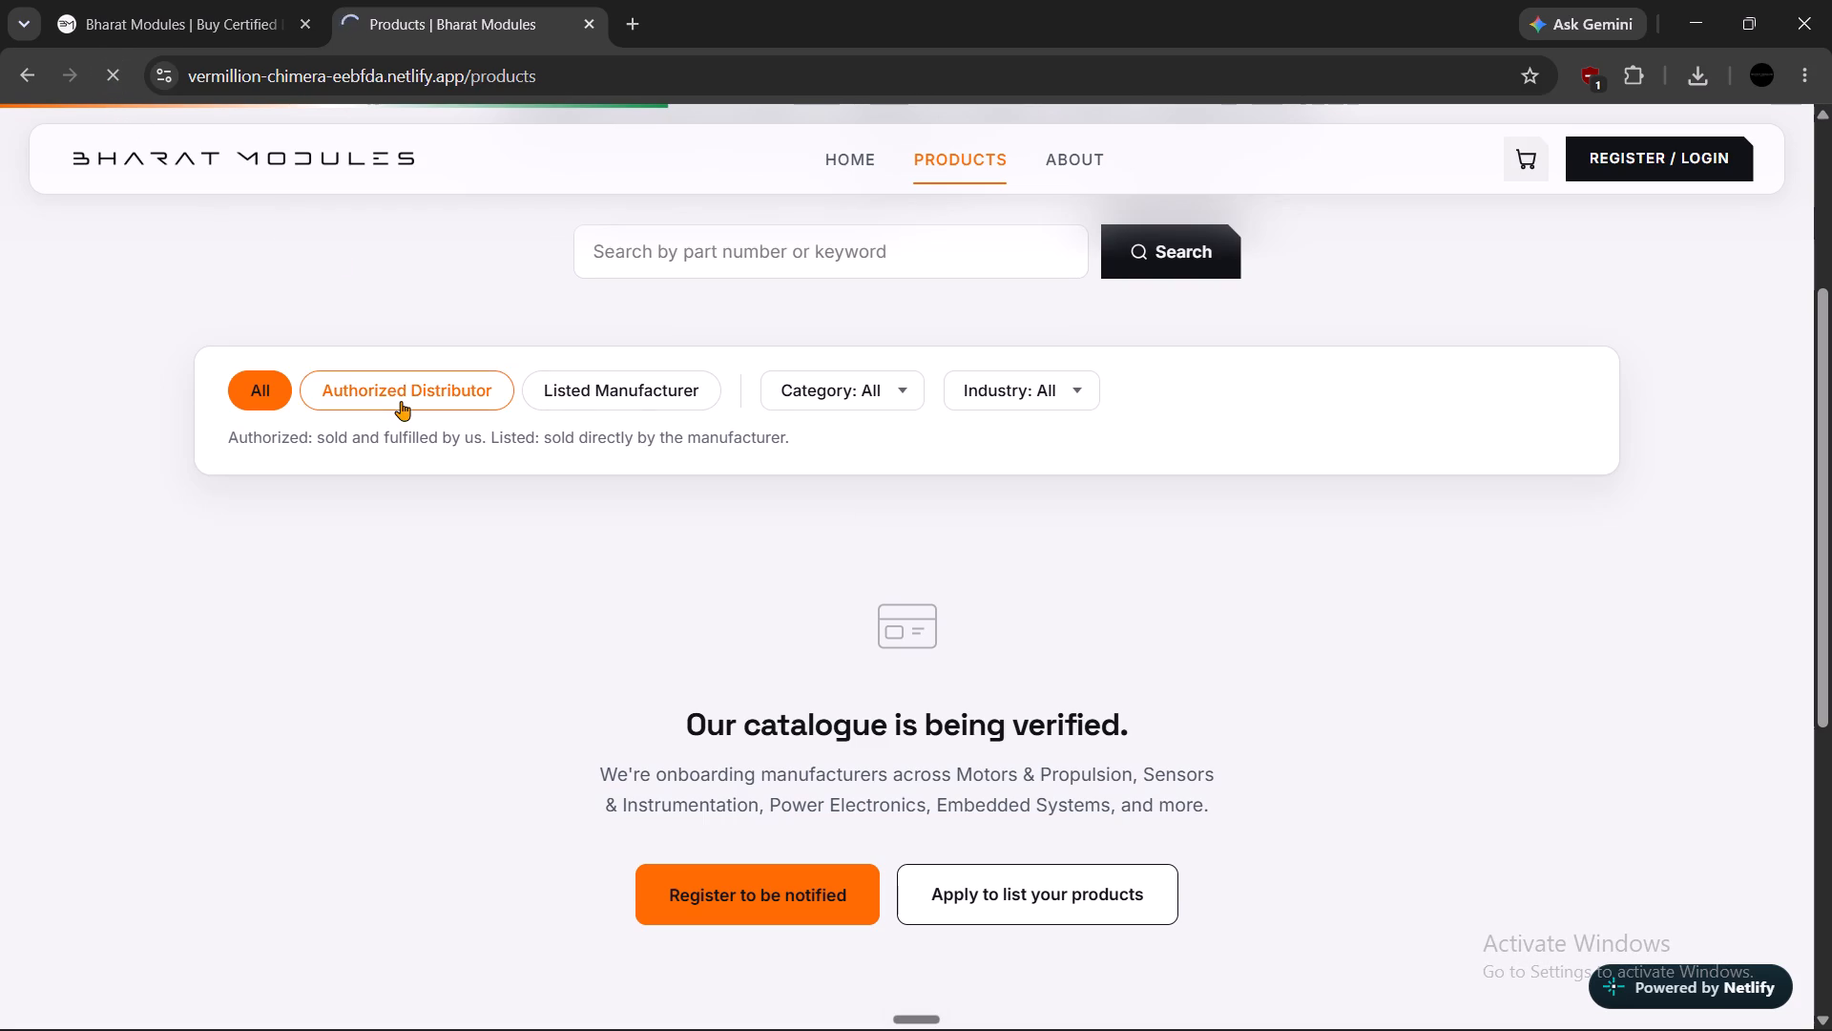
Examine the Products catalogue page on the Netlify preview site, including its filter options and product cards.
scroll(629, 625, down, 1)
scroll(503, 702, down, 1)
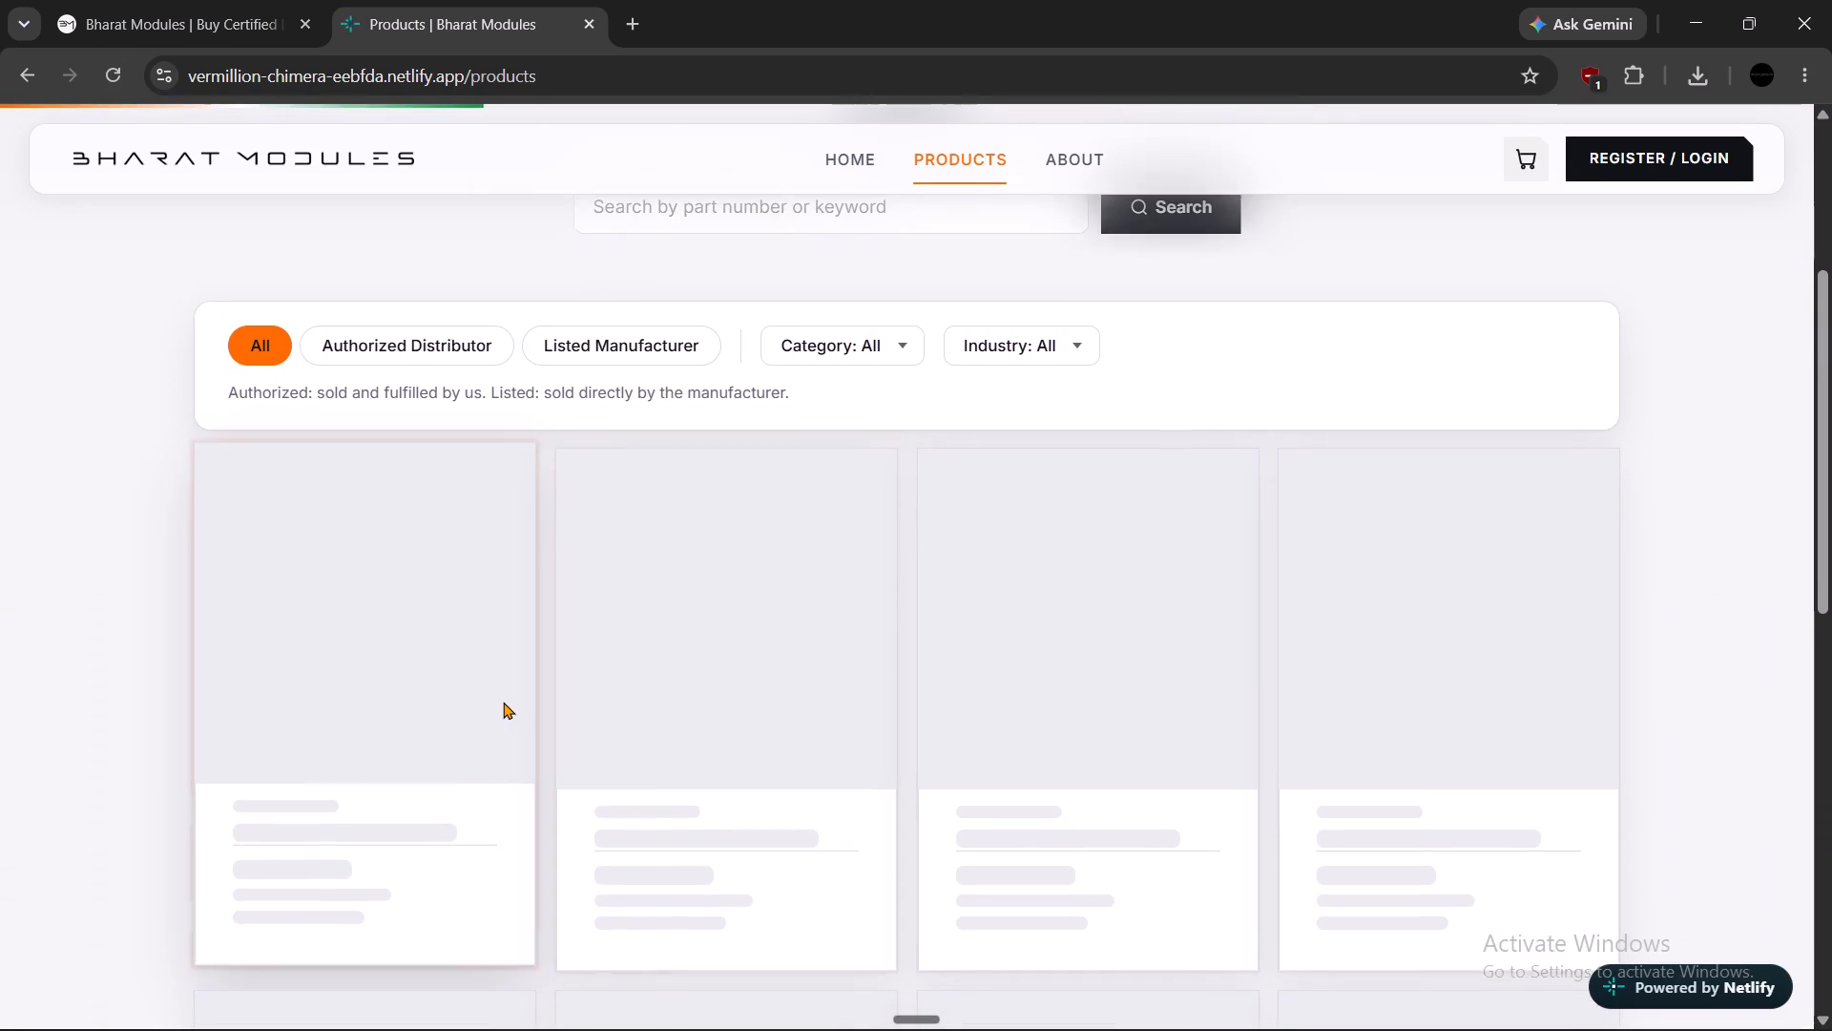
scroll(503, 702, down, 3)
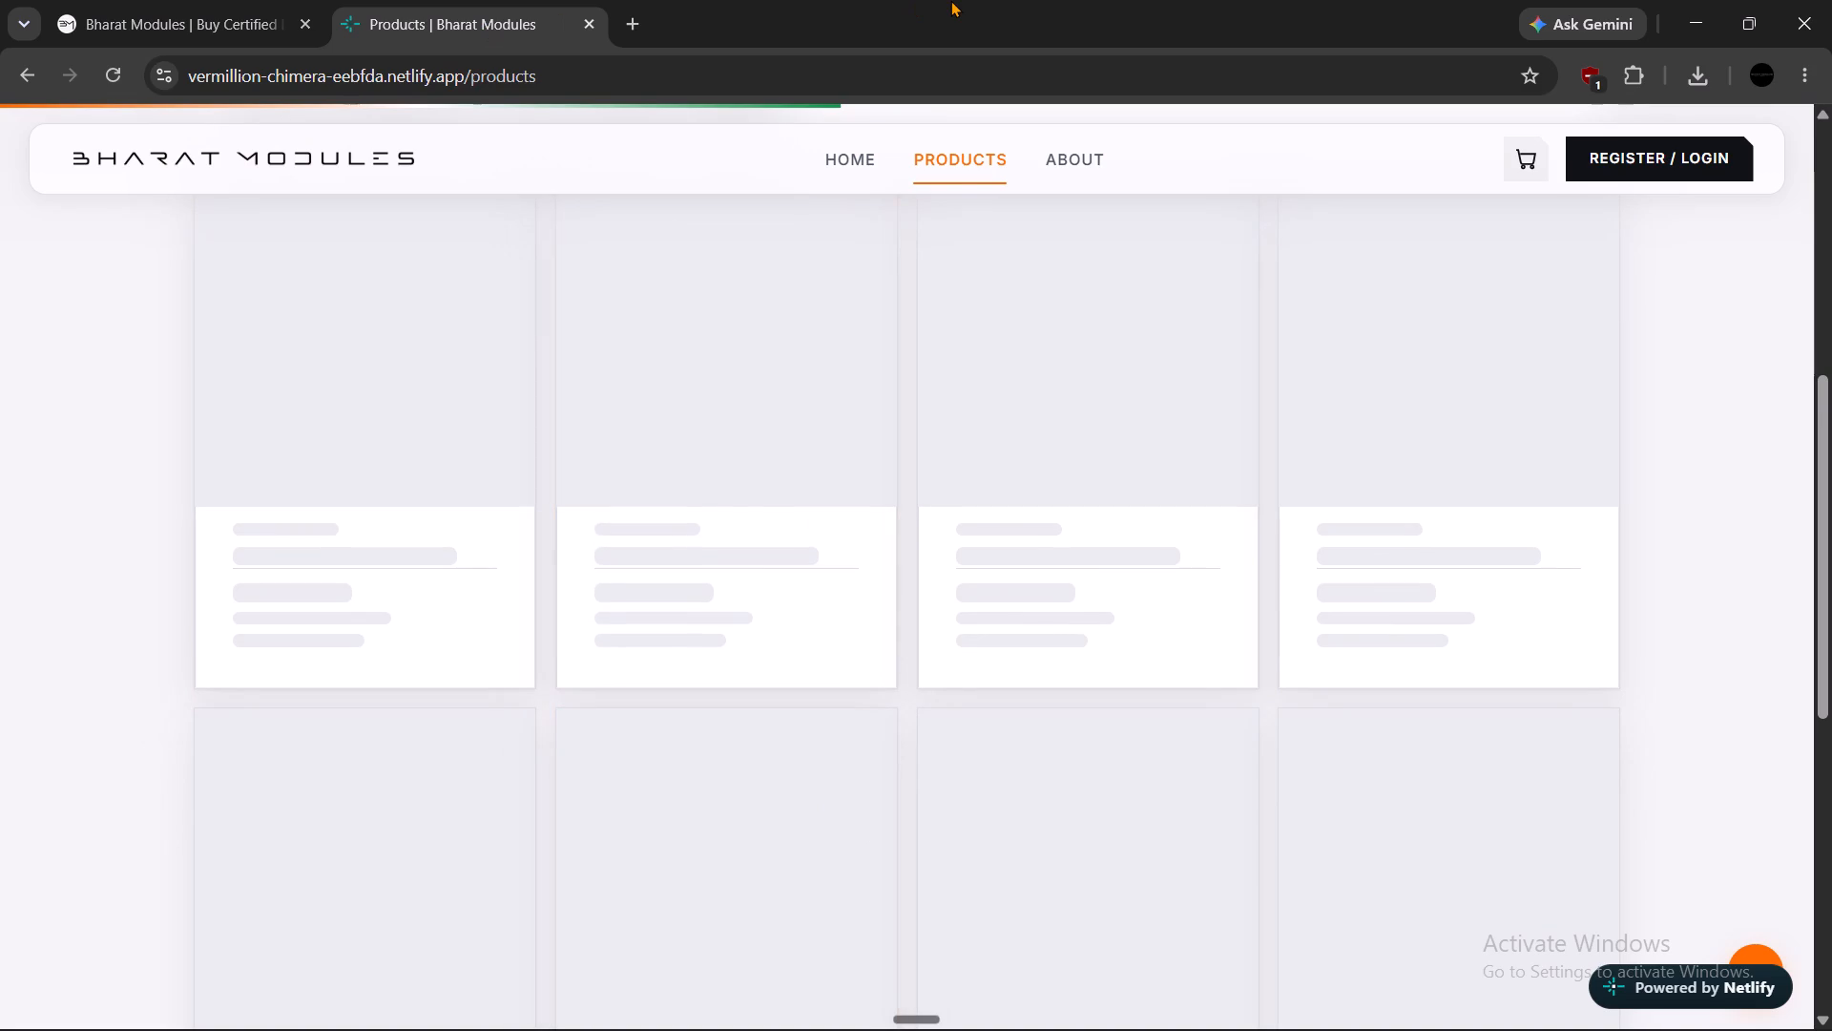
scroll(1010, 435, down, 1)
scroll(1010, 435, up, 1)
scroll(1010, 435, down, 2)
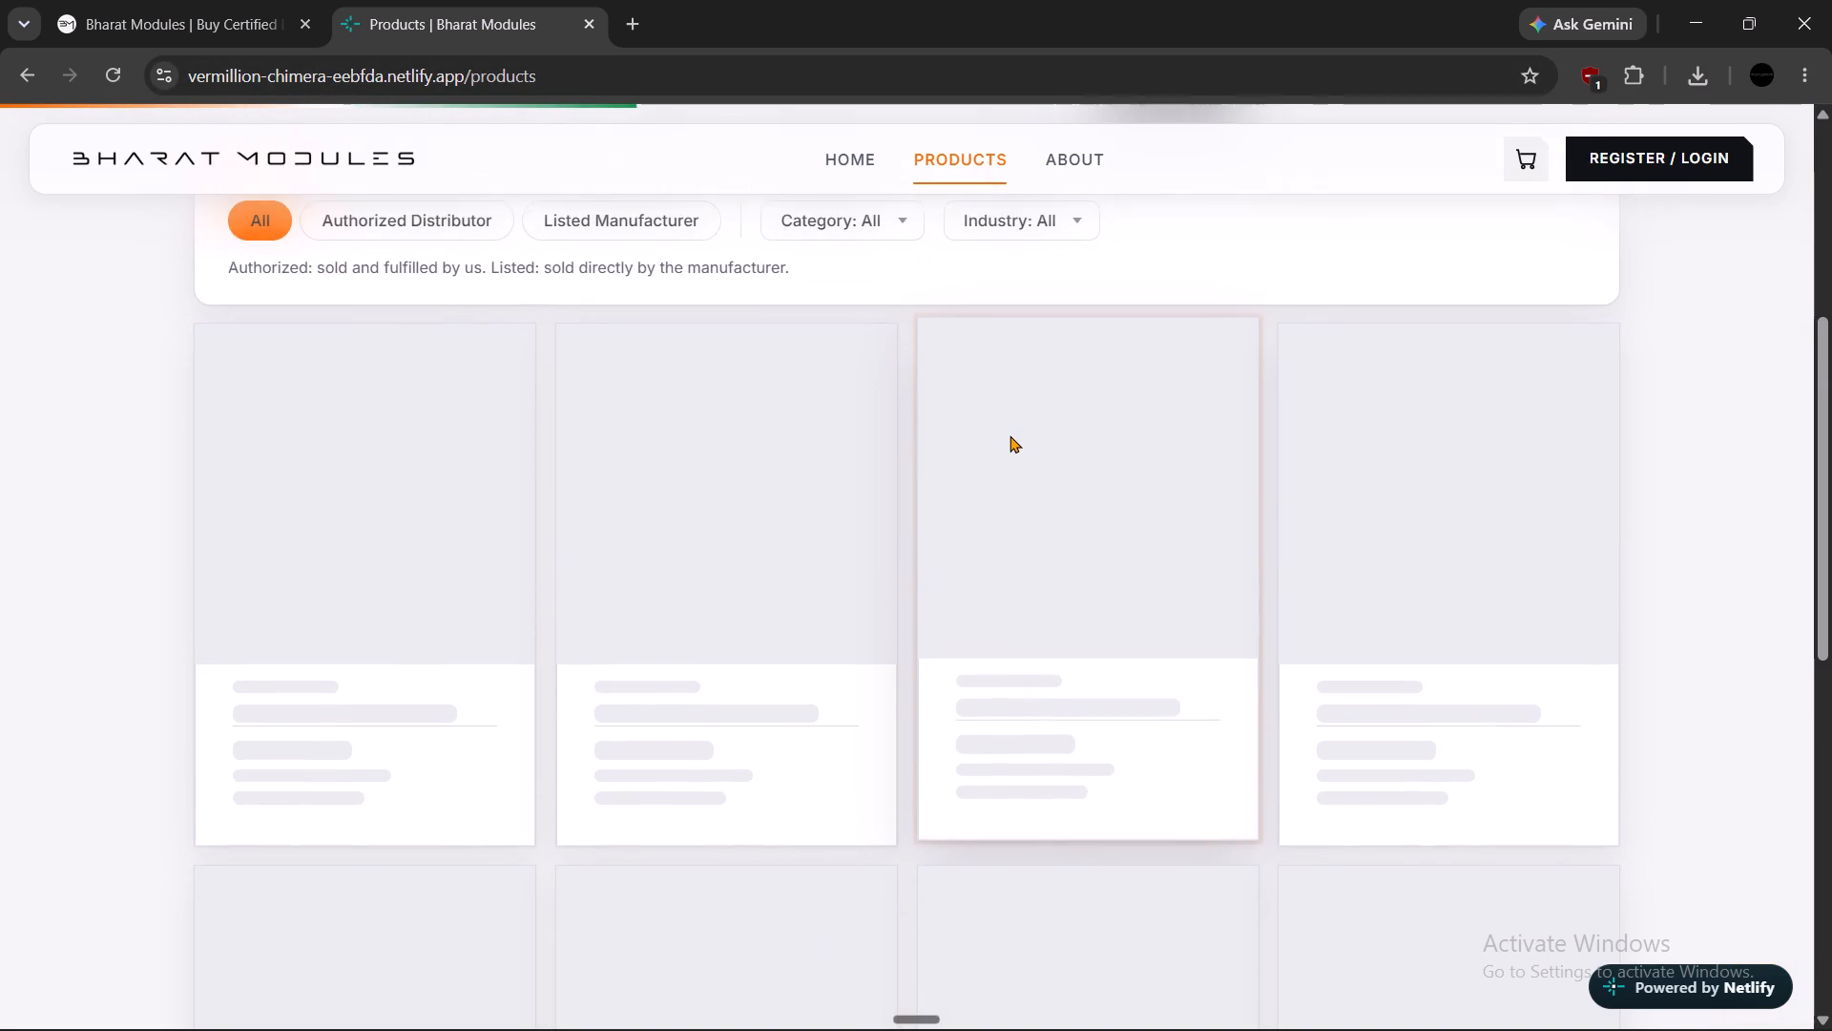
scroll(1010, 435, down, 8)
scroll(1010, 435, up, 6)
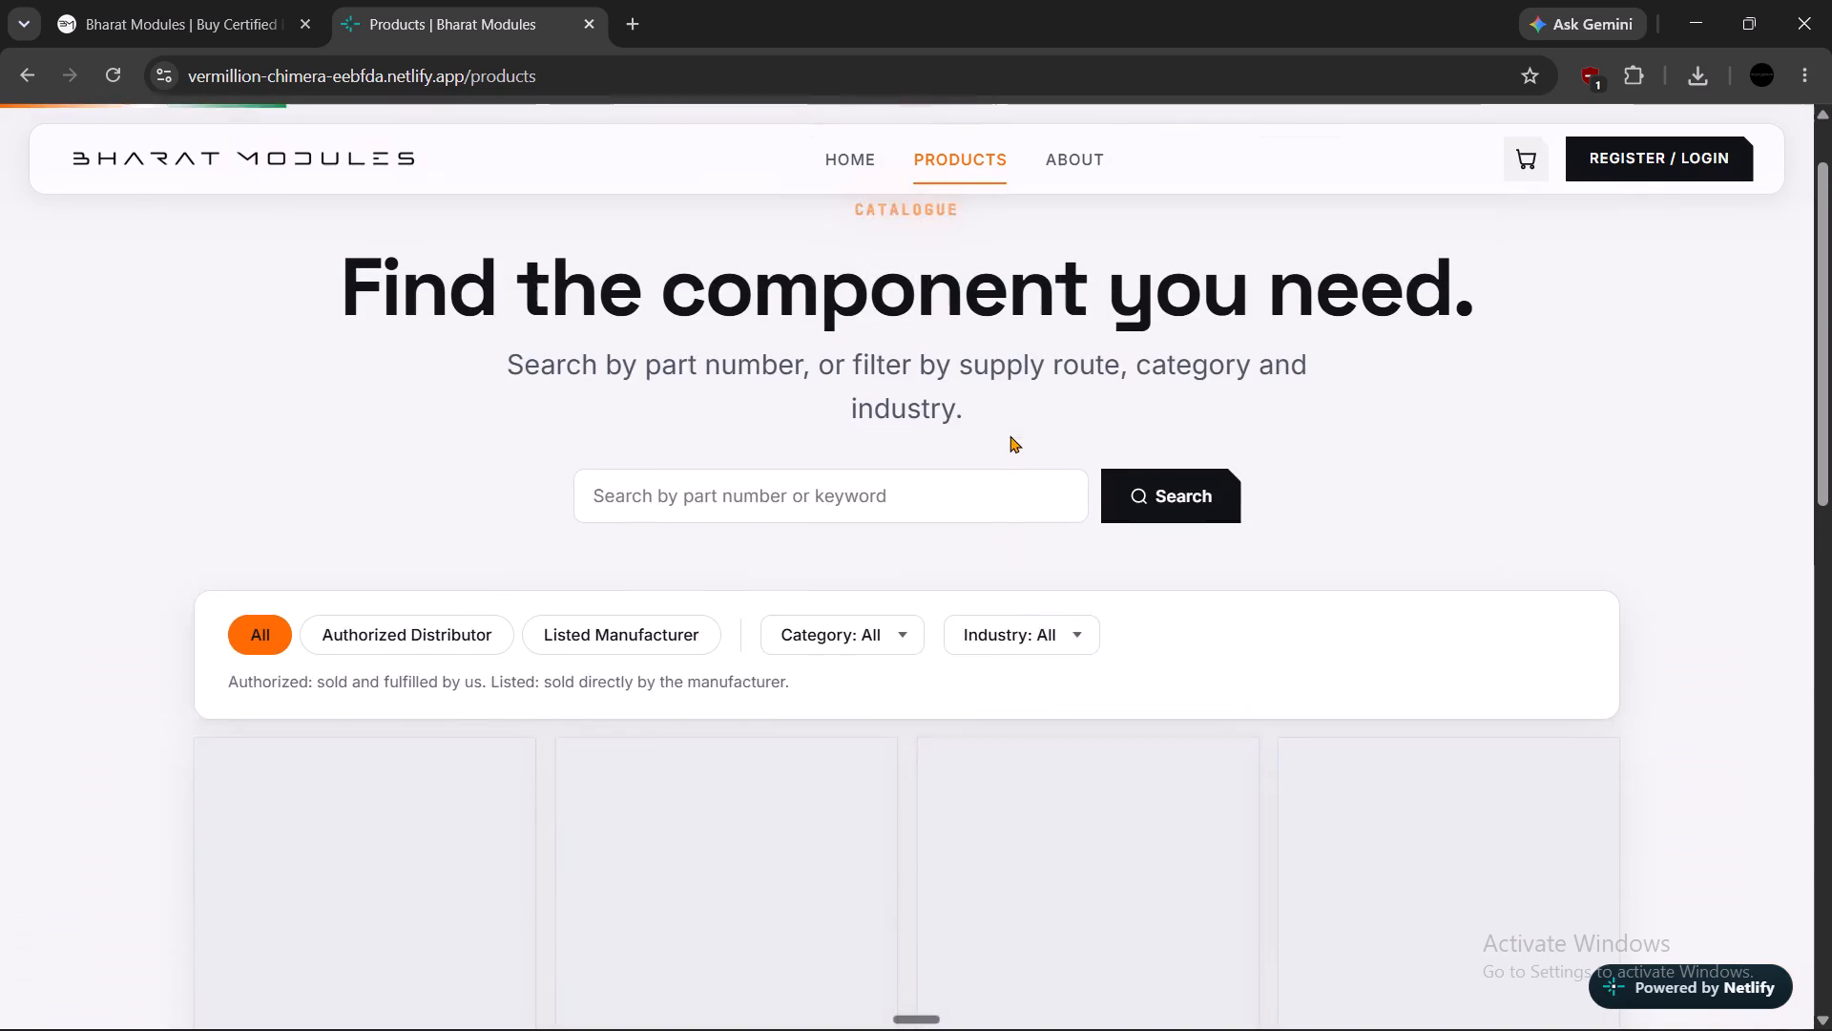
scroll(1010, 435, up, 1)
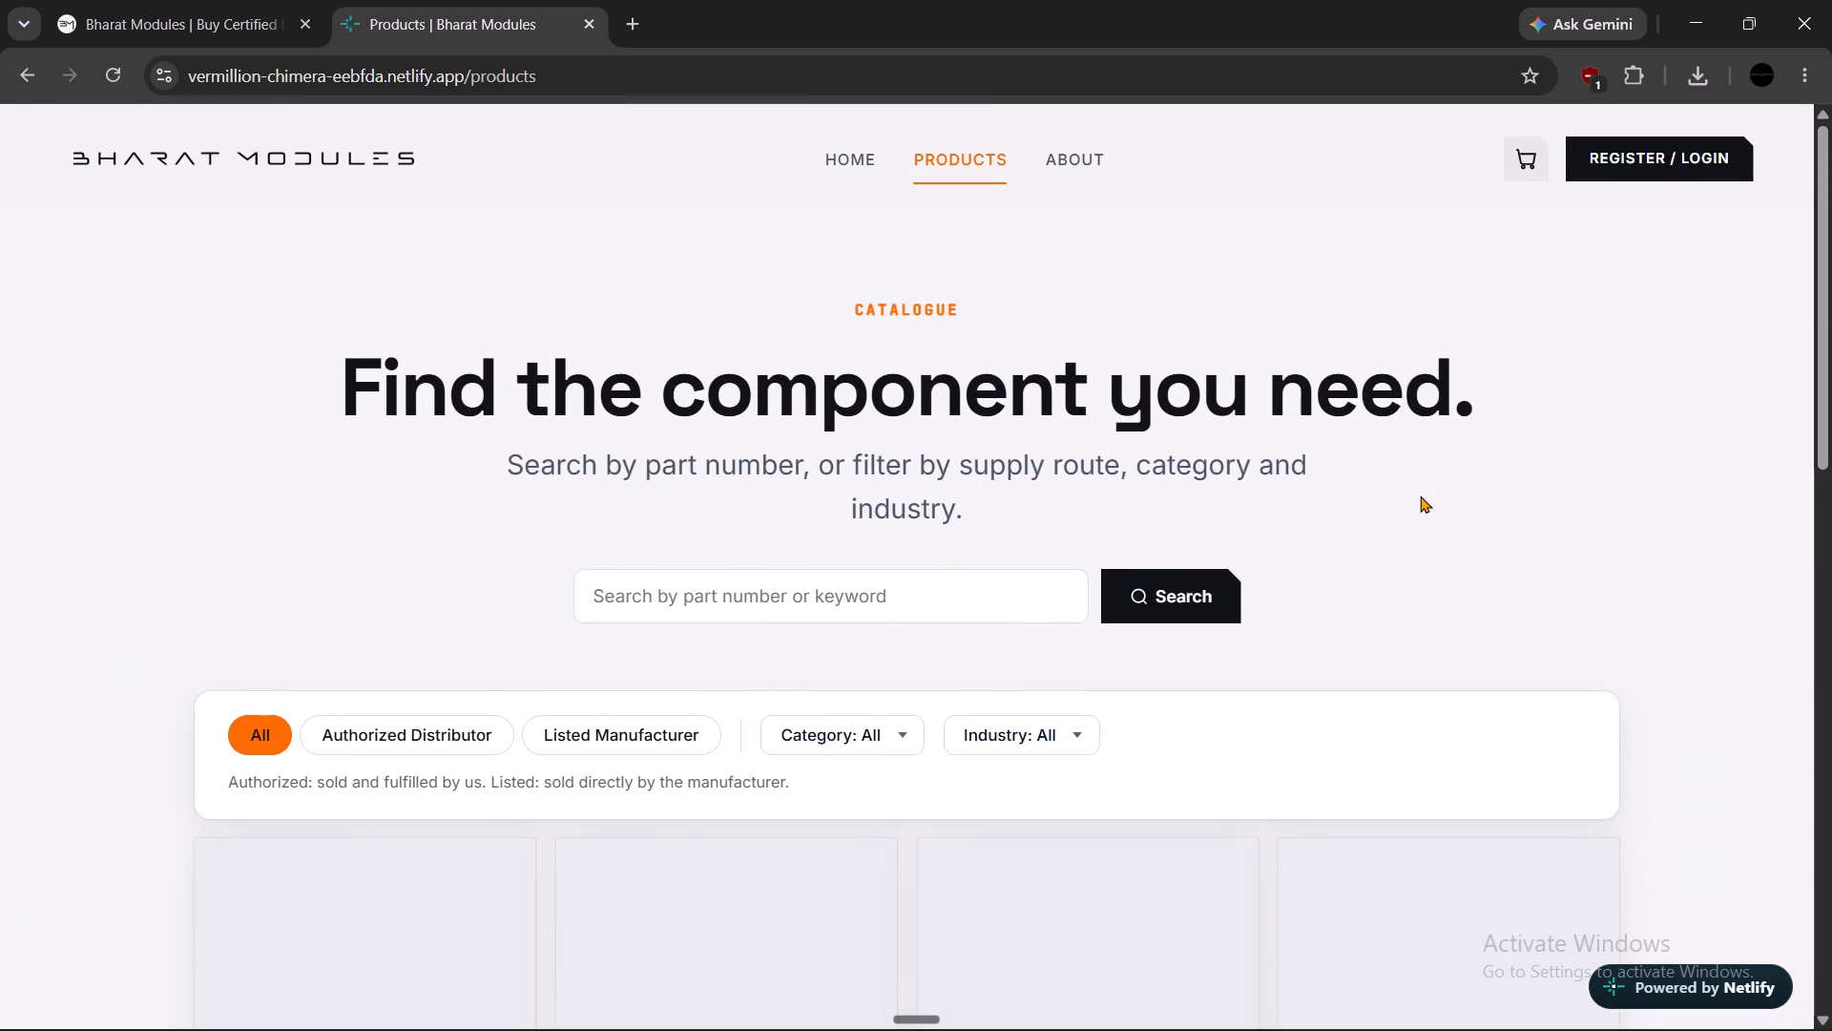
Check the bharatmodules.com homepage, and return to the Netlify Products page to look over its product cards.
click(217, 0)
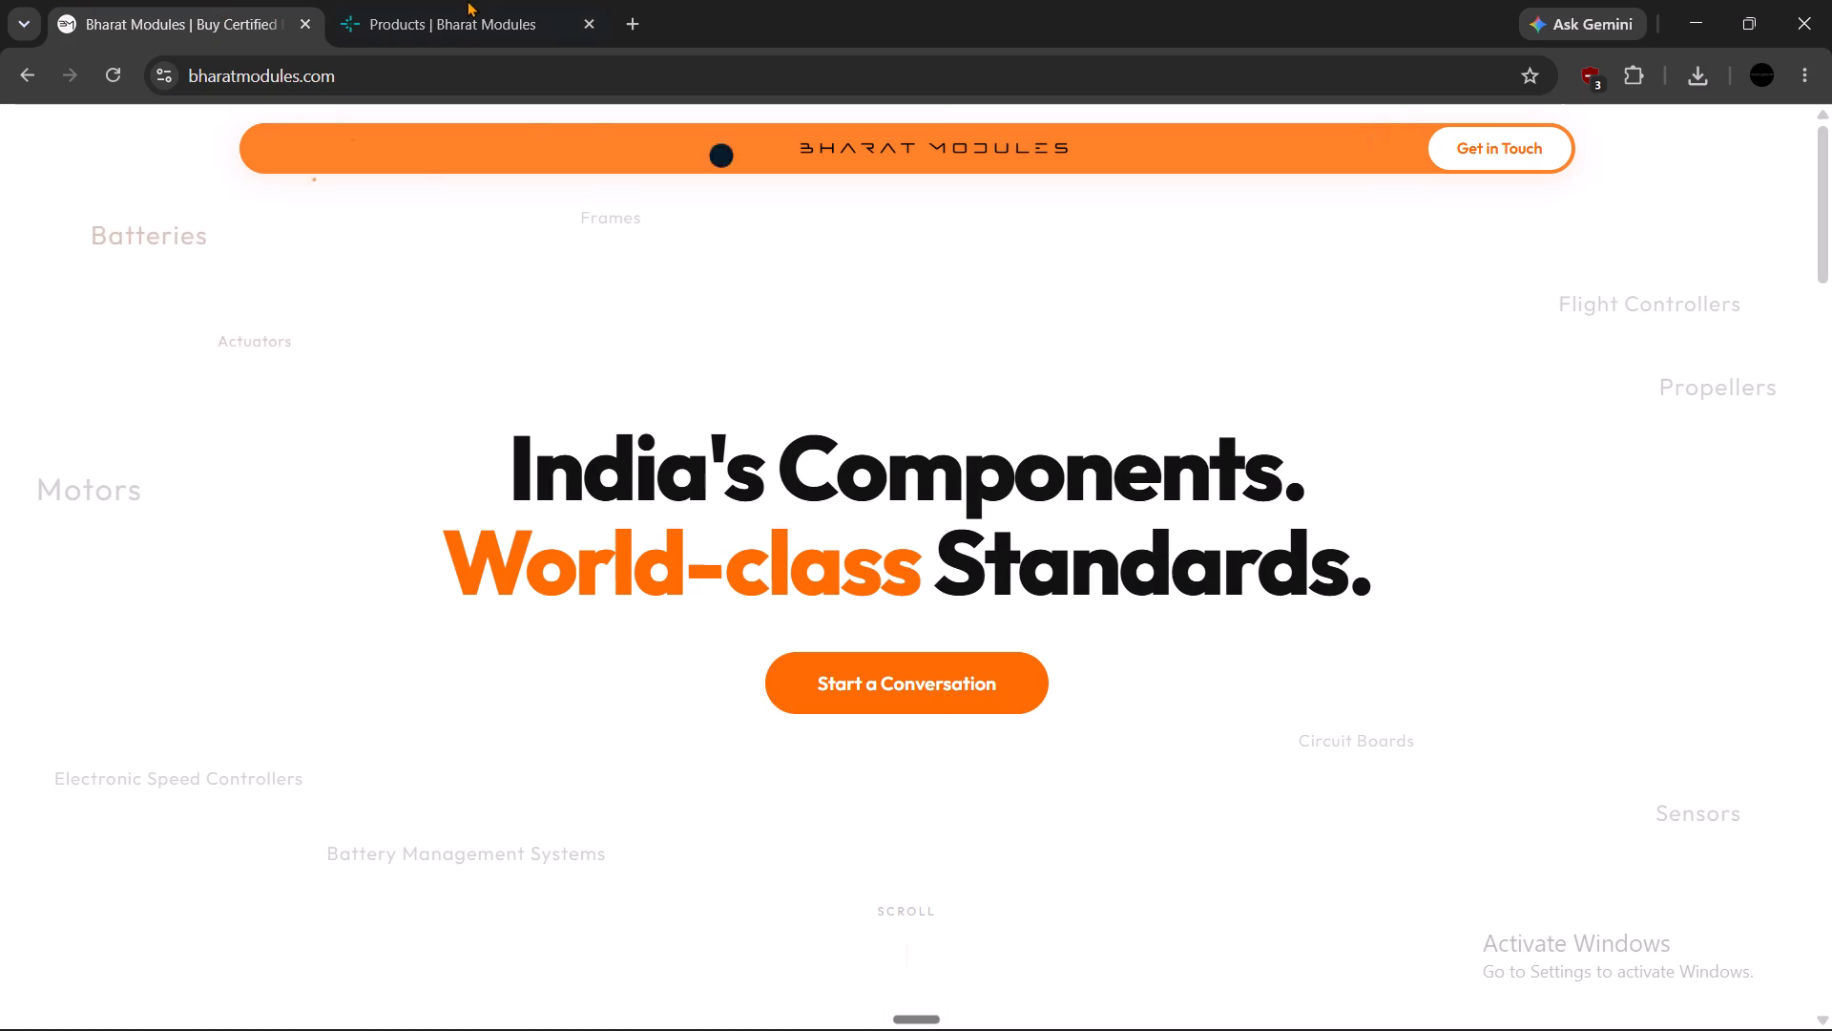
click(467, 0)
scroll(502, 482, down, 4)
scroll(502, 482, up, 3)
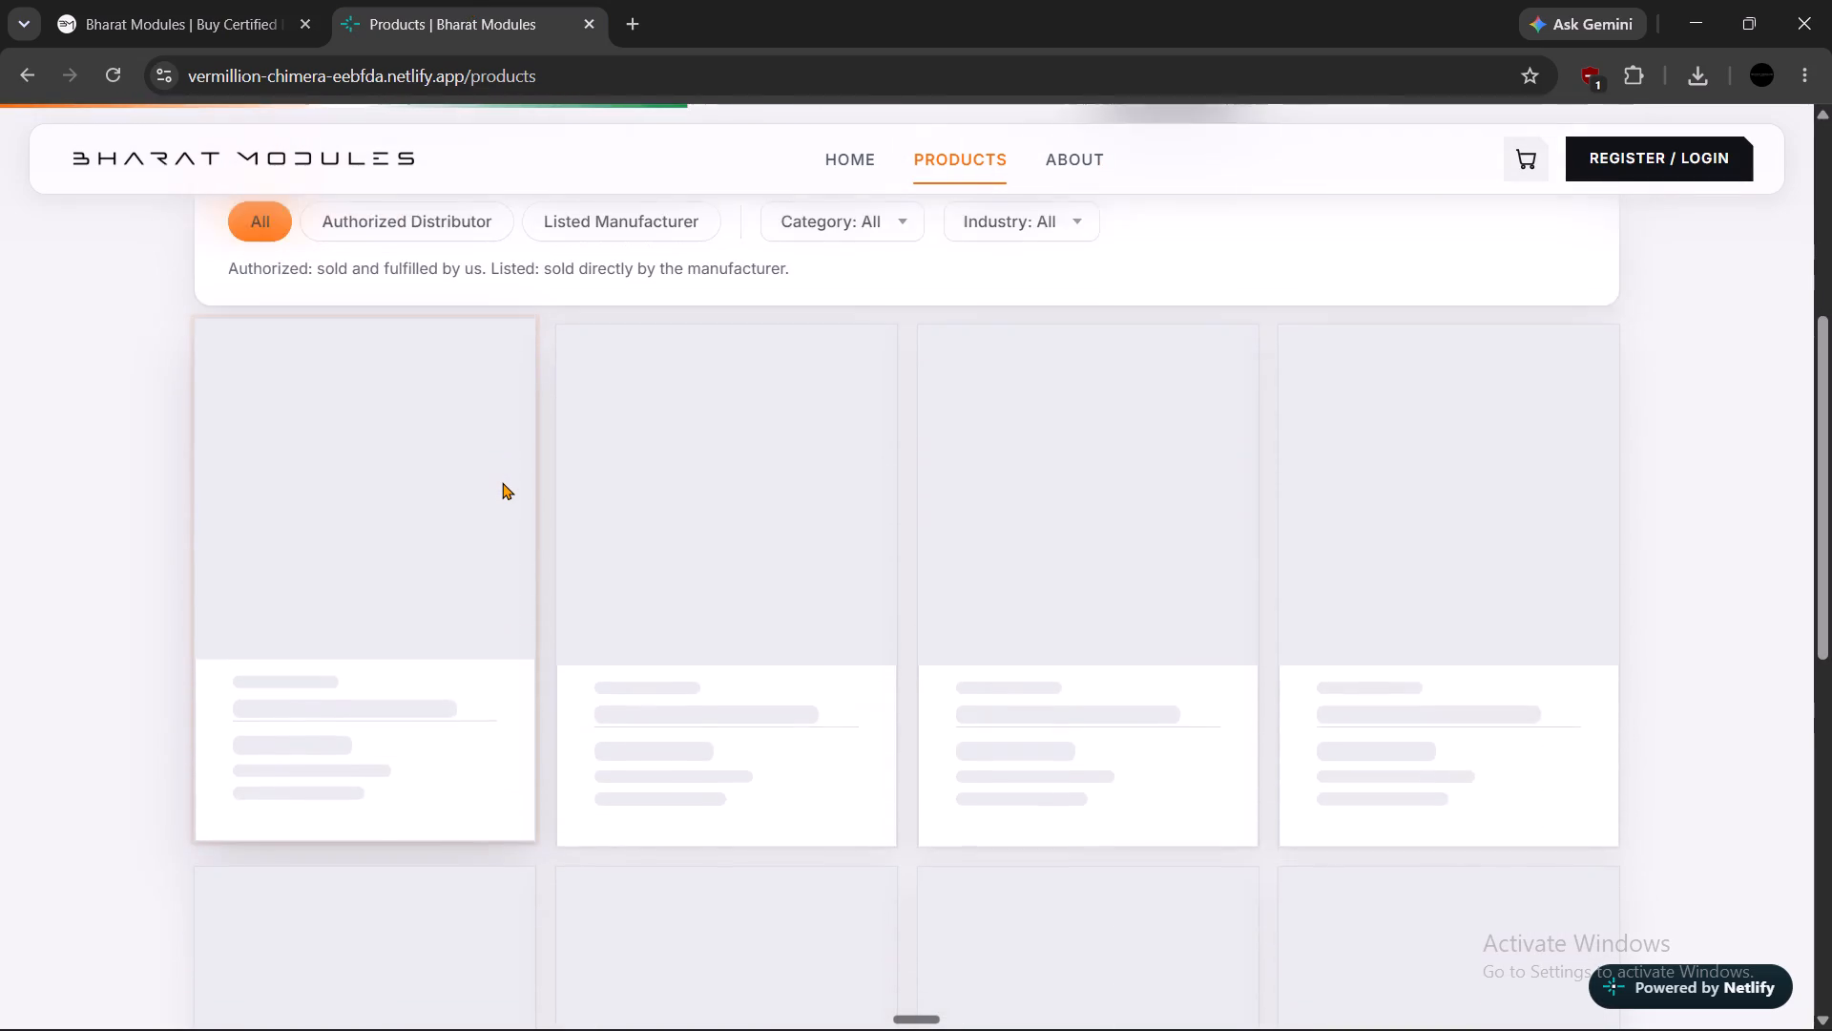
Close the browser windows holding the Bharat Modules websites and the investor pitch deck.
click(1831, 0)
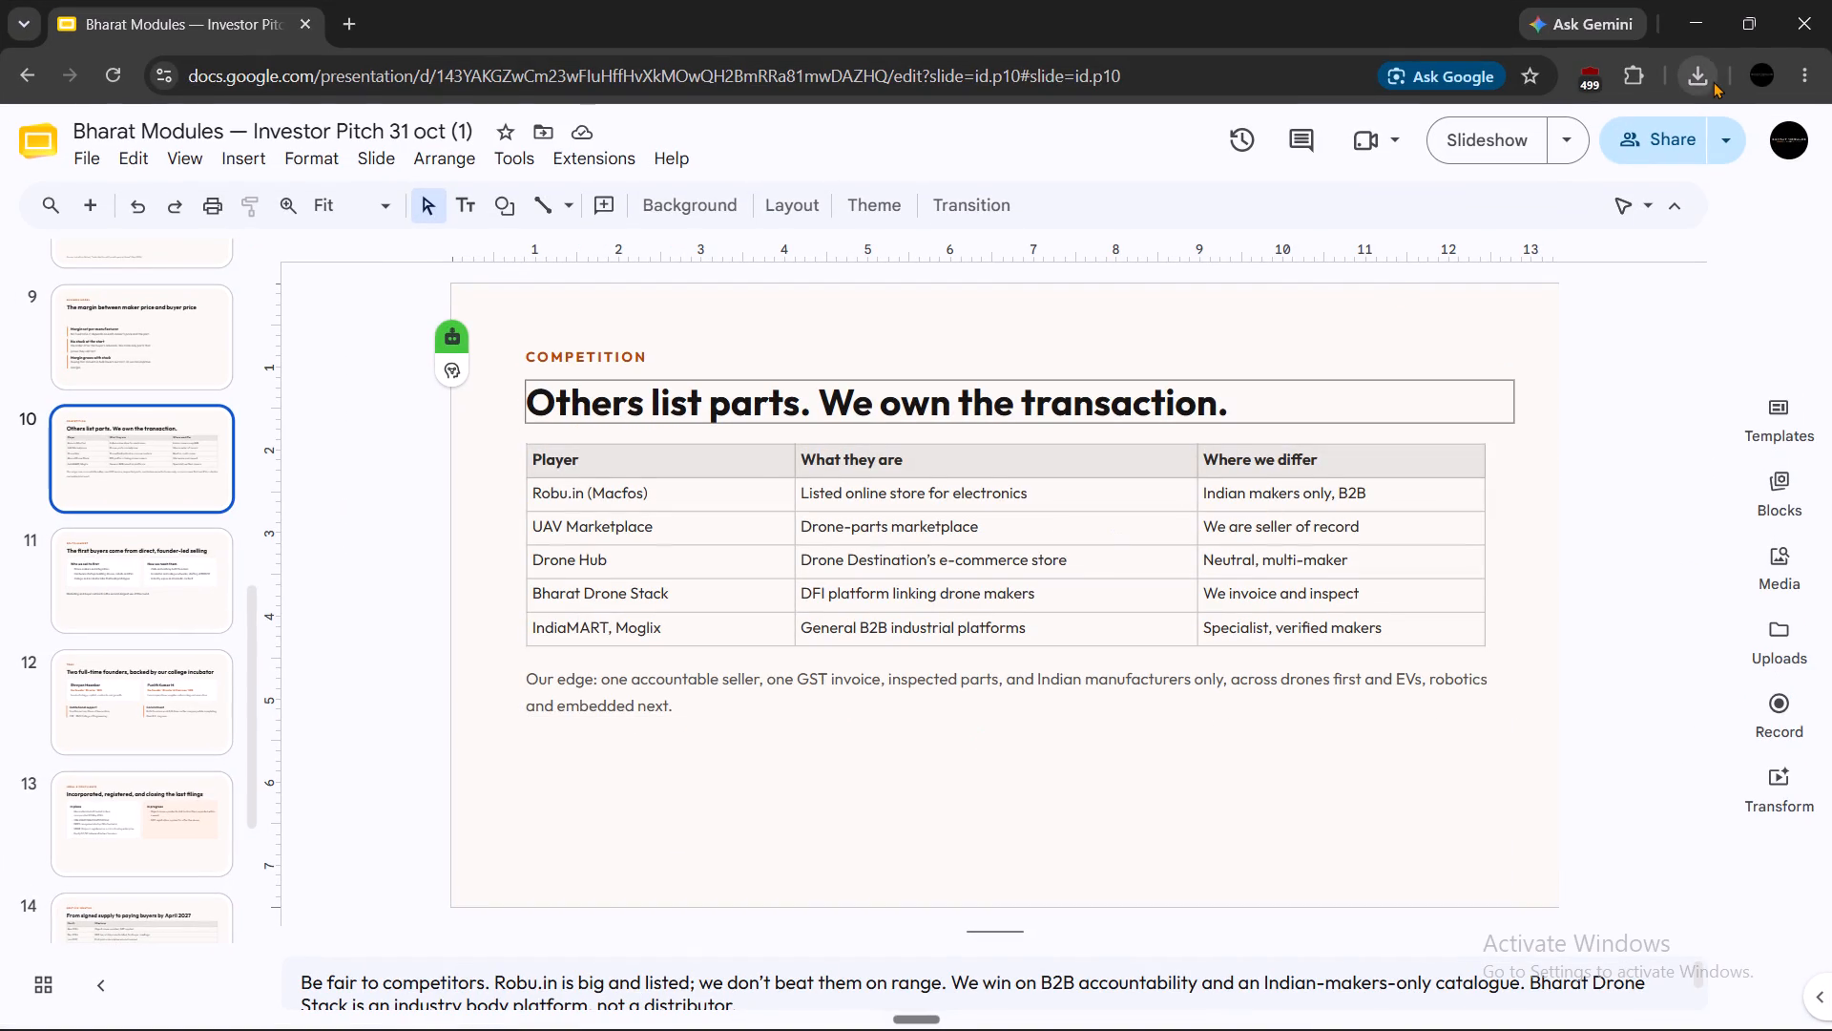
click(1831, 0)
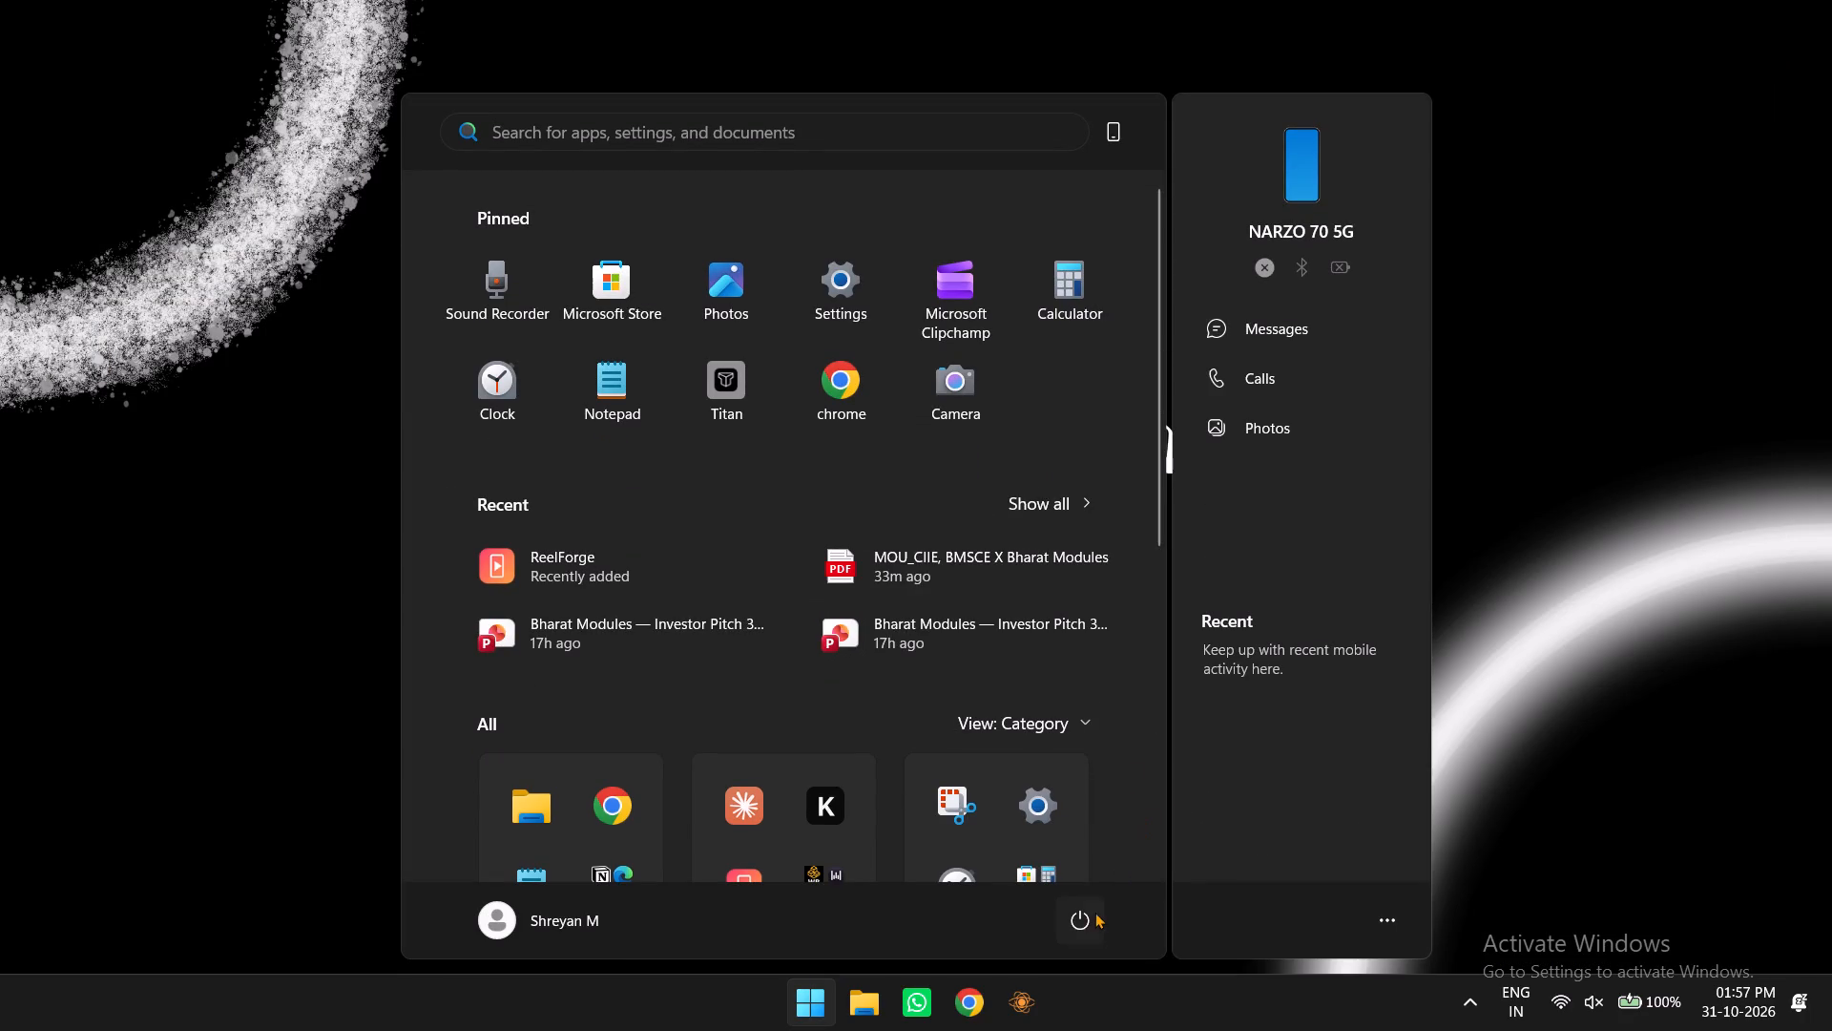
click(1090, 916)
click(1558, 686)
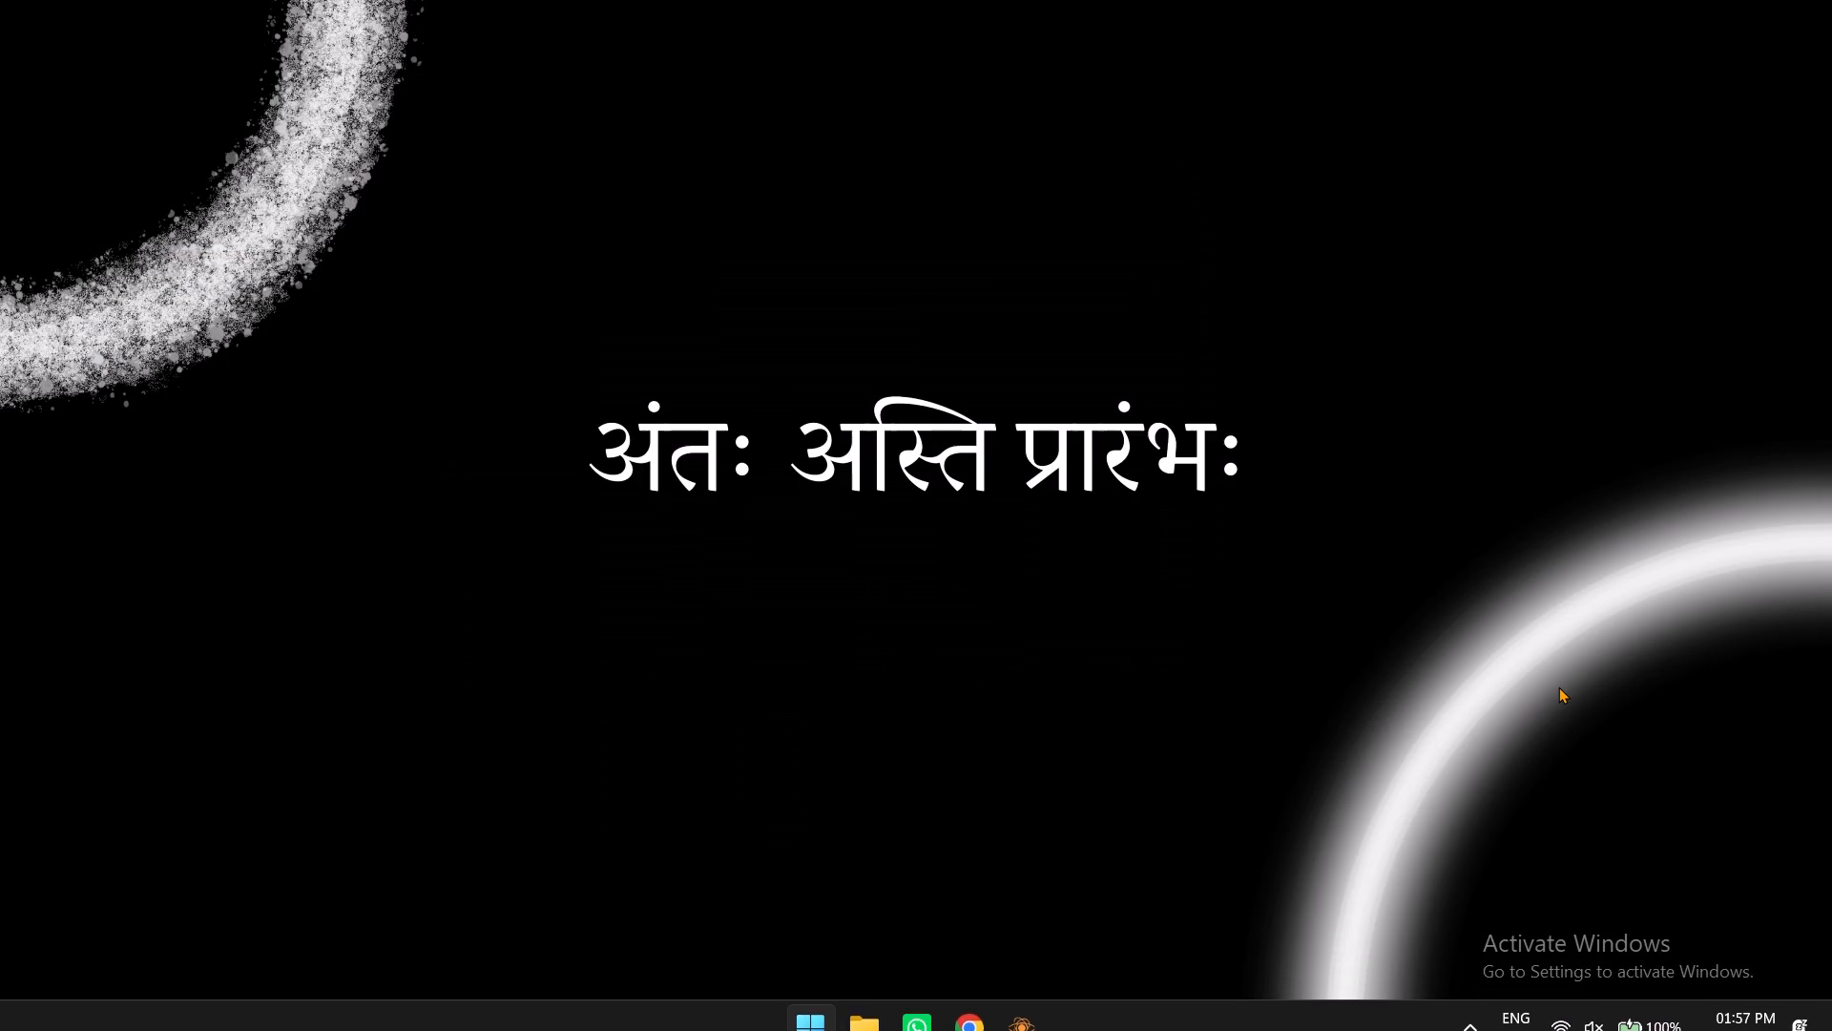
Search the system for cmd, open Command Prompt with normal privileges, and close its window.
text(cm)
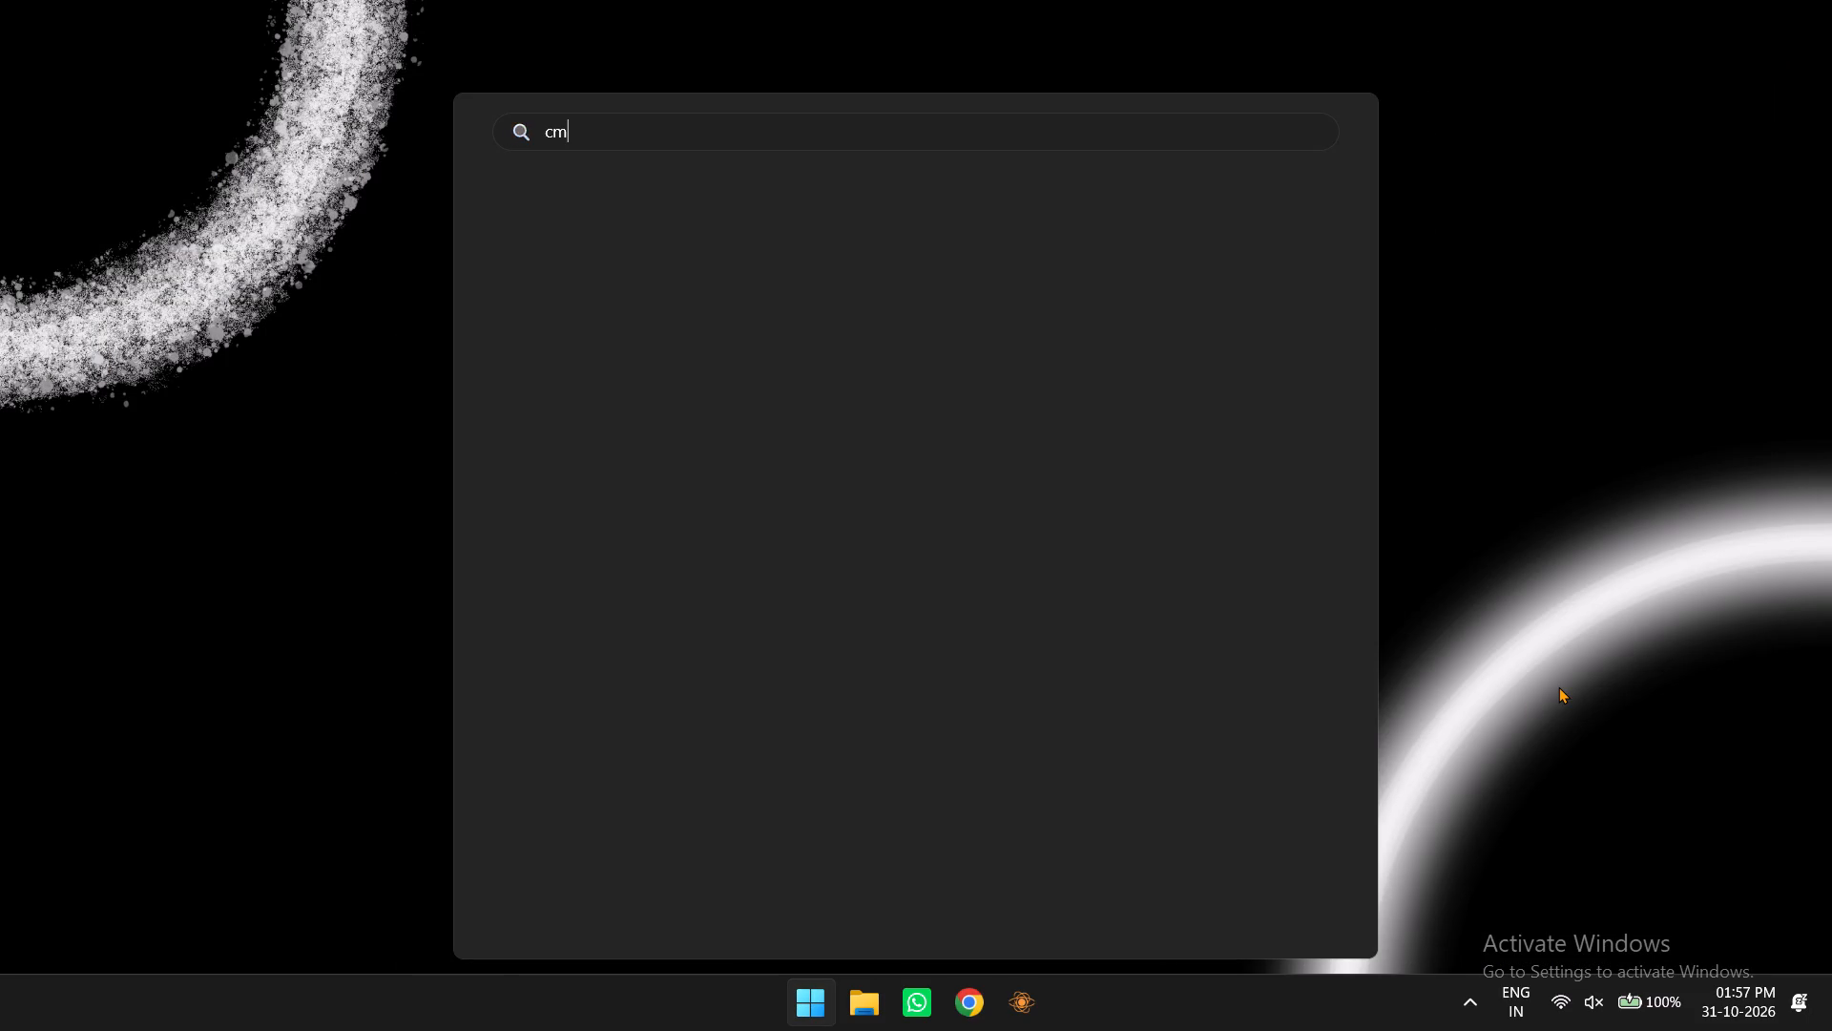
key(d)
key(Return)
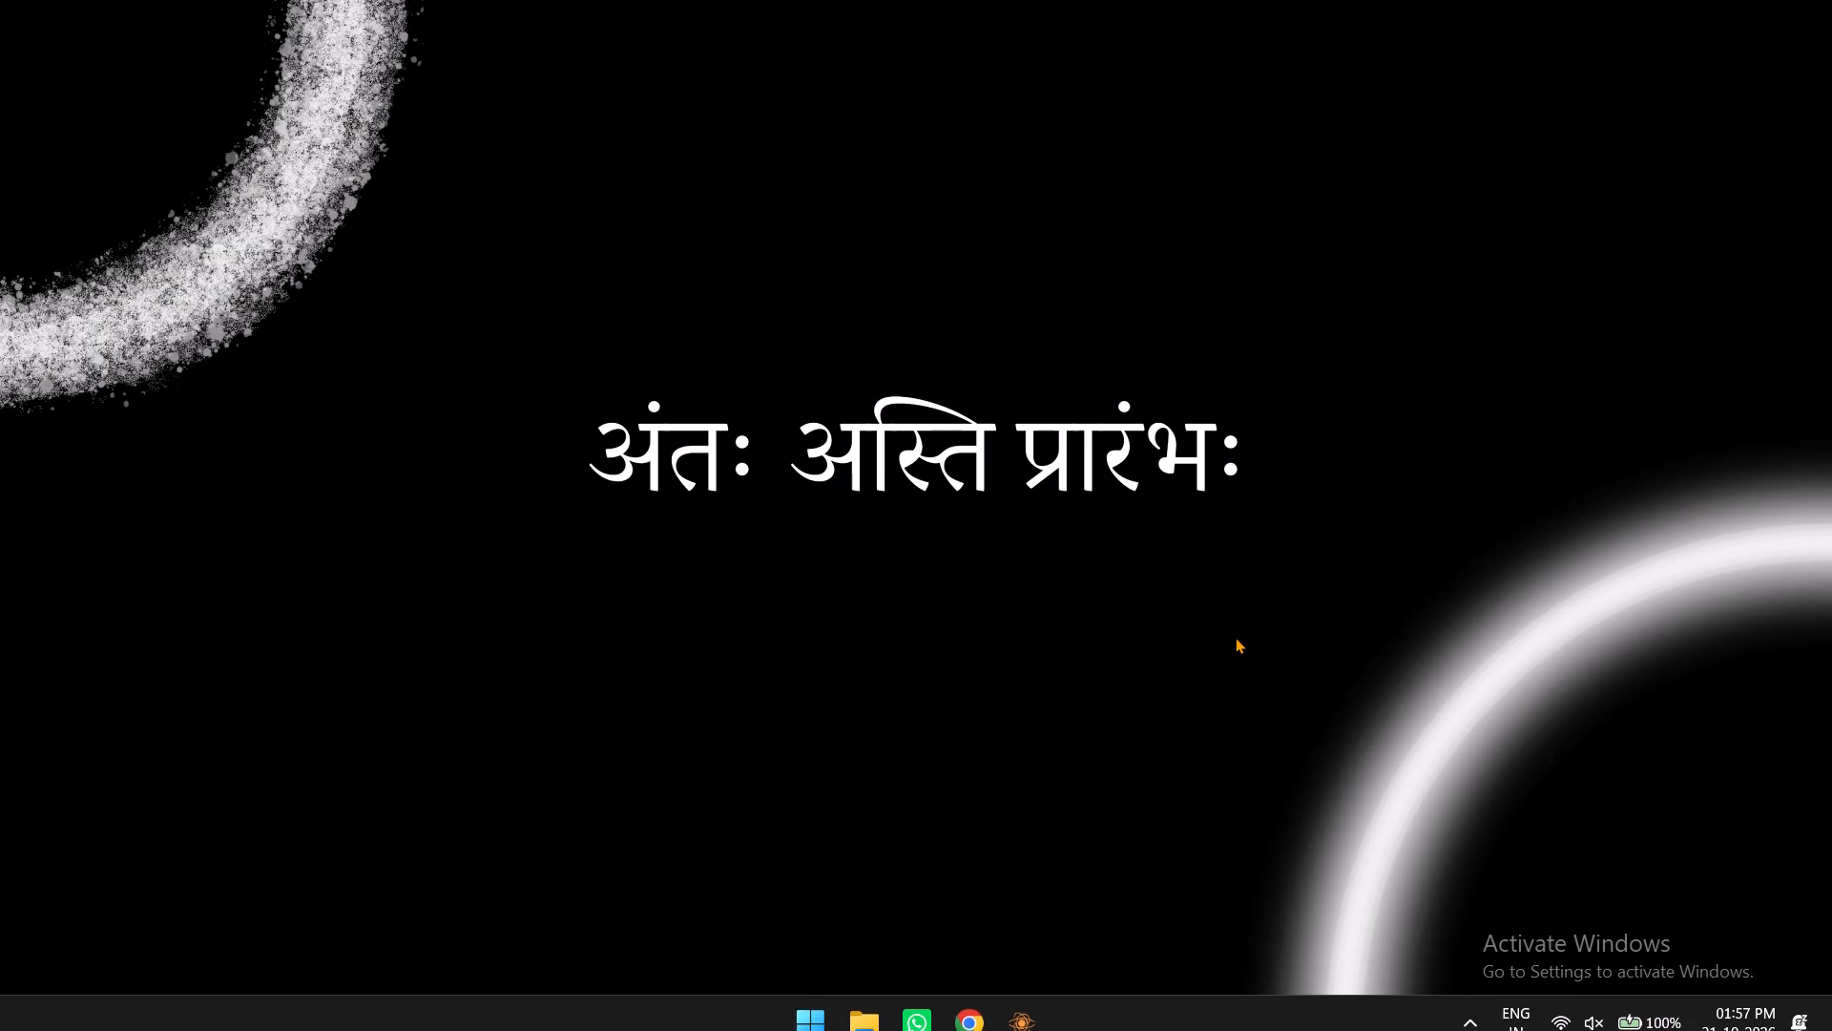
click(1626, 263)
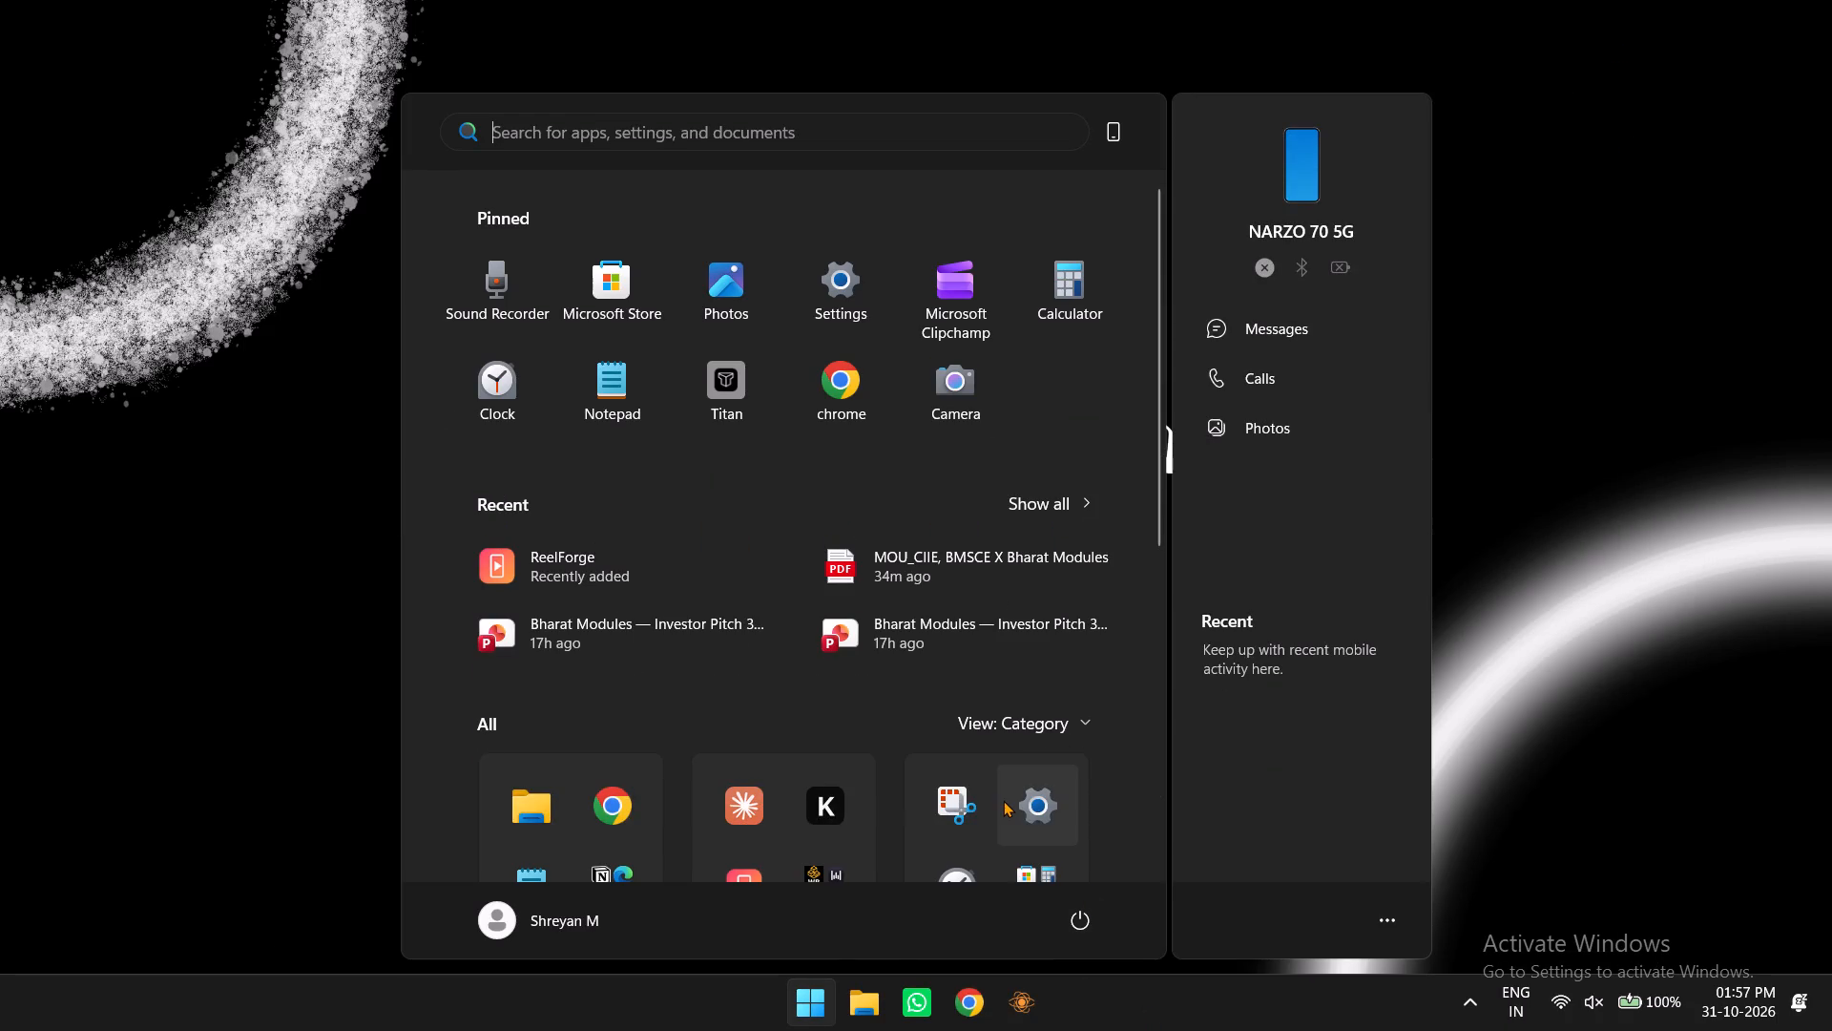
Search the system for cmd and run Command Prompt as administrator.
text(cmd)
click(1161, 497)
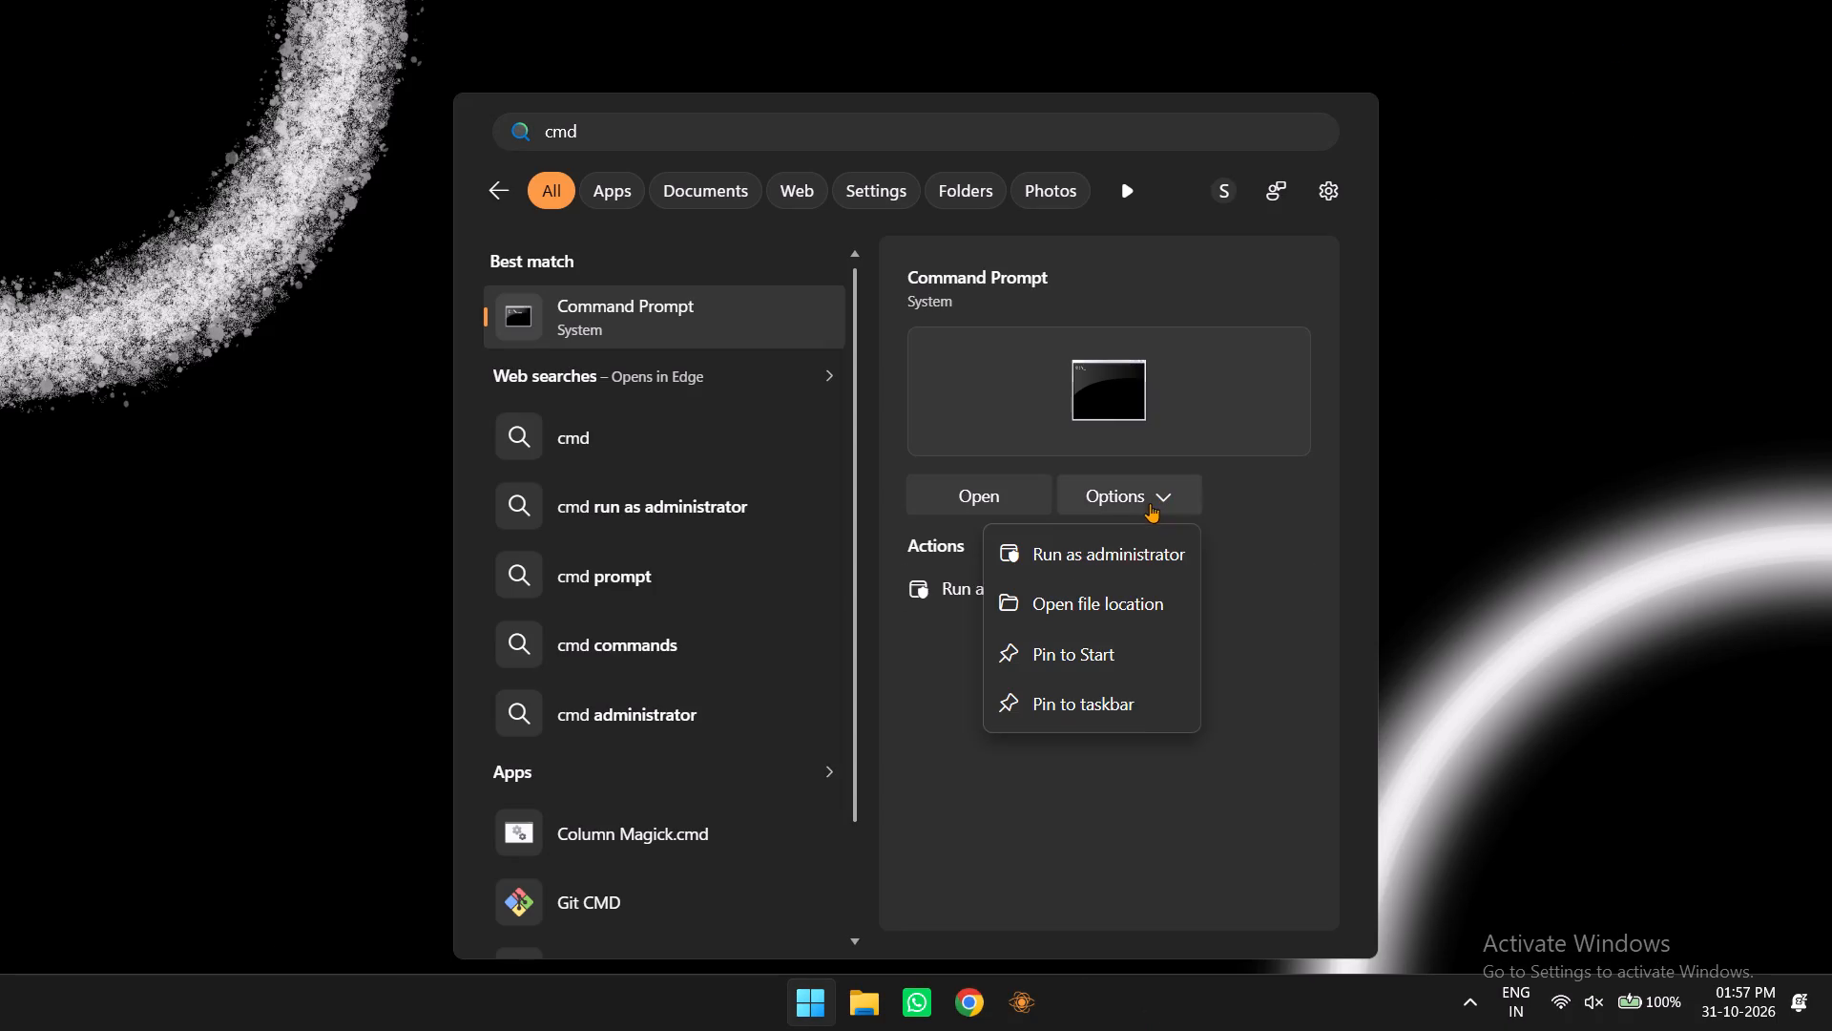
click(1108, 559)
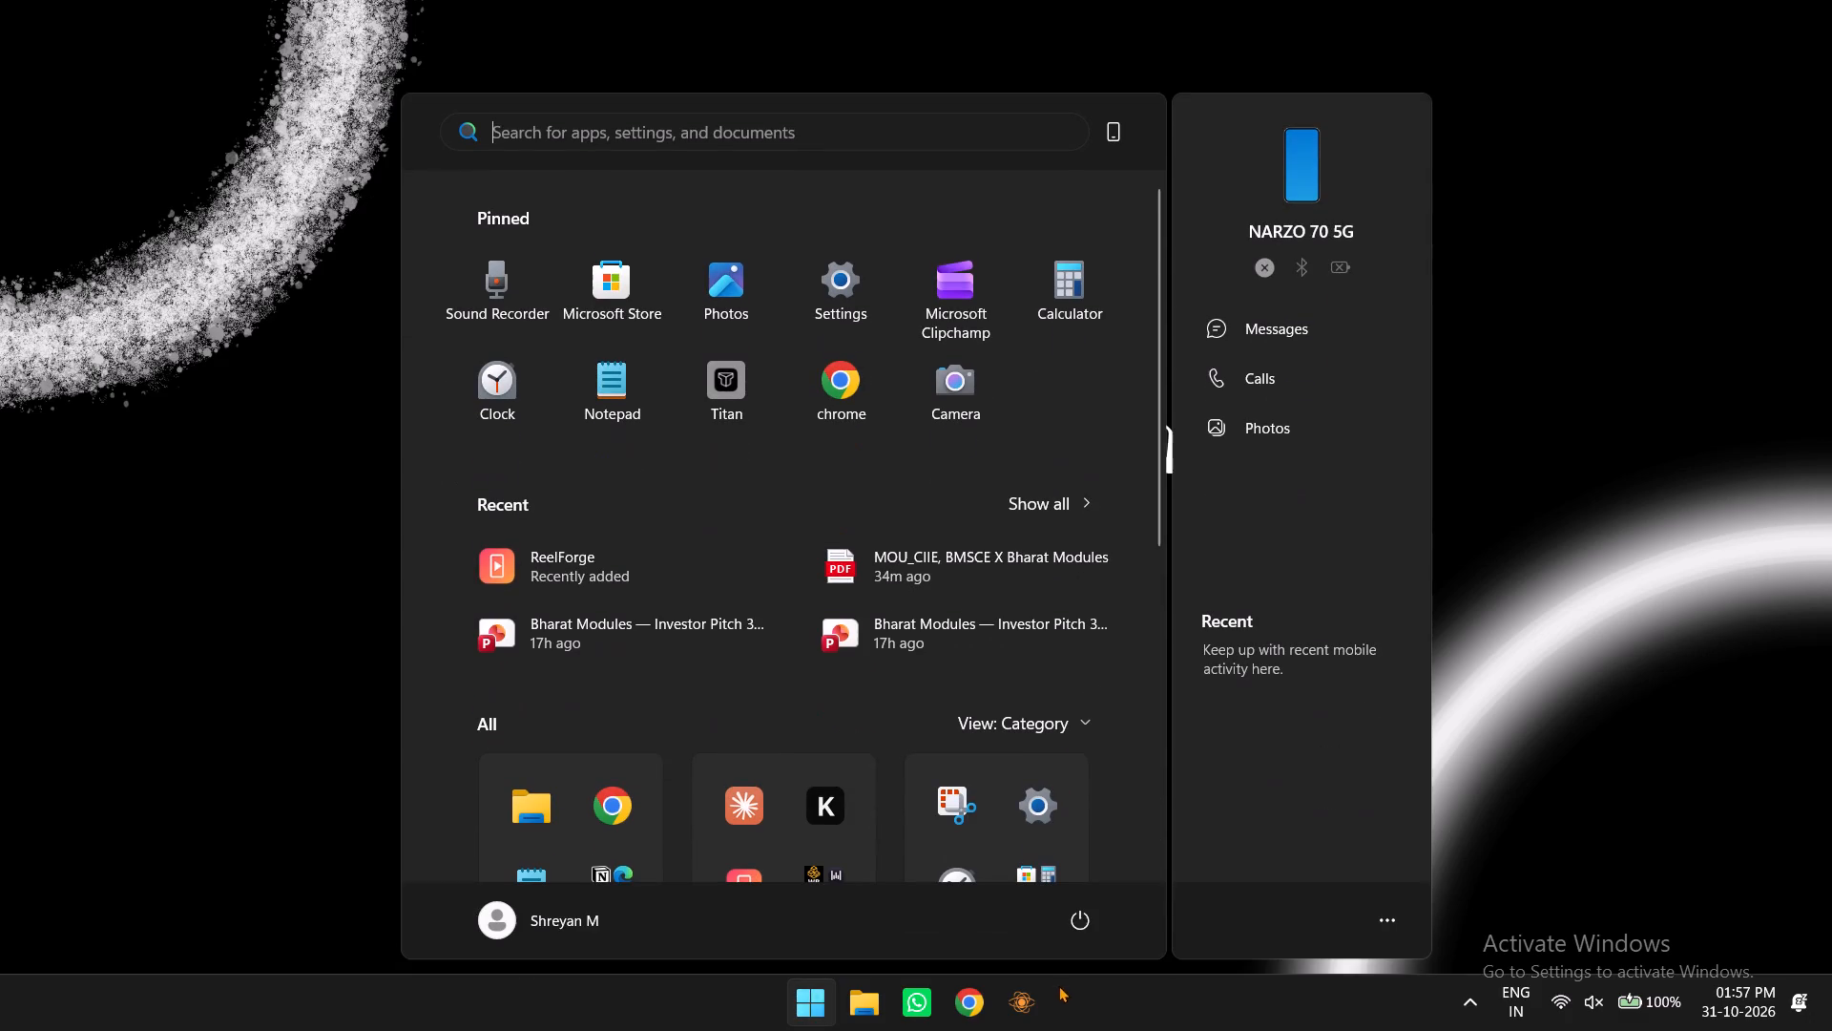
Open the computer's power options.
click(1089, 911)
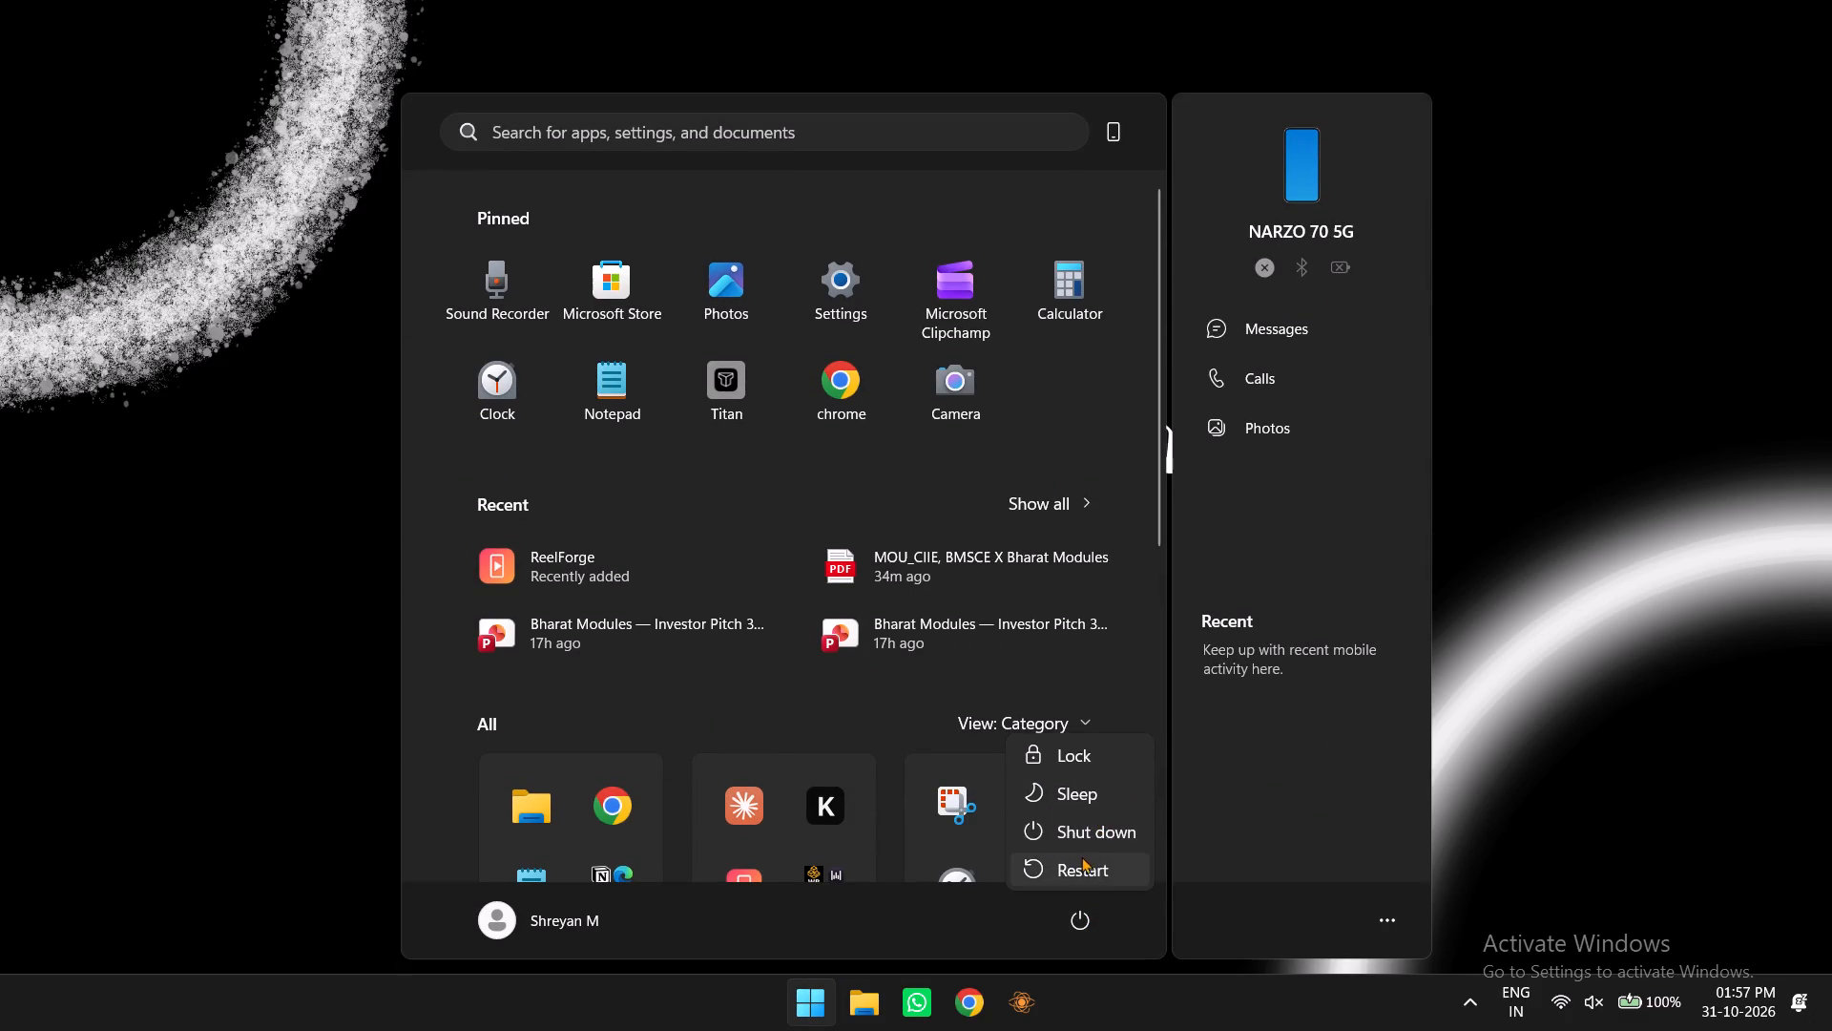